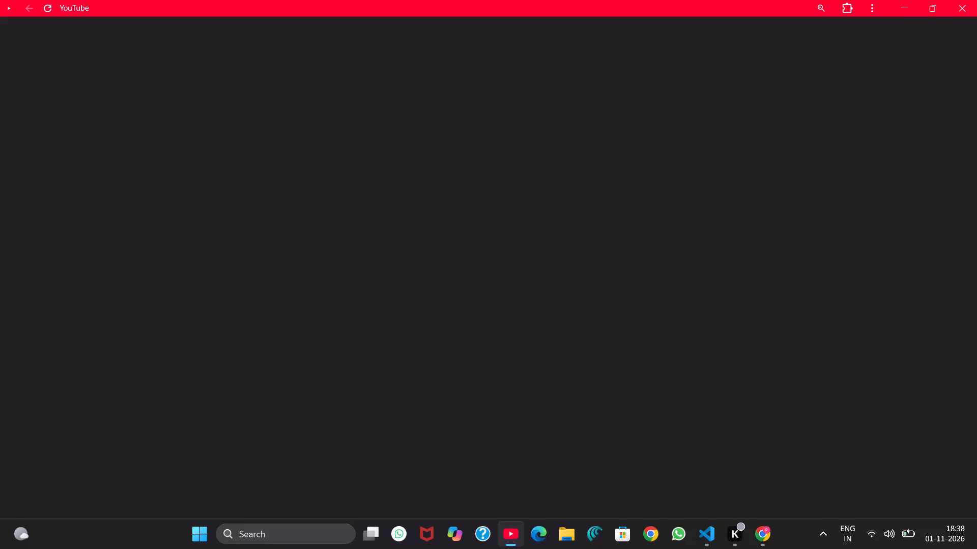
Rescan the available Wi-Fi networks, then turn Wi-Fi off and on to switch the connection to the mobile hotspot.
click(912, 547)
click(787, 299)
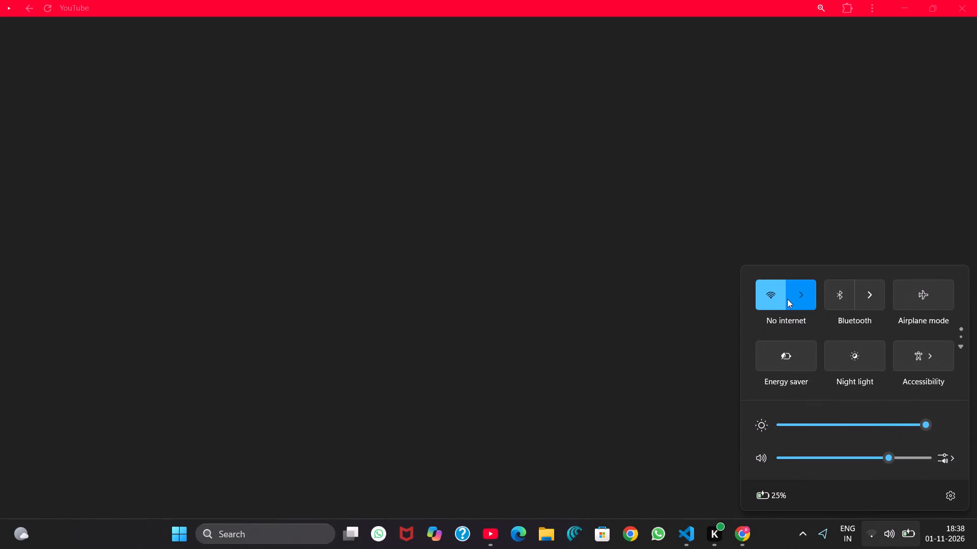
double_click(960, 489)
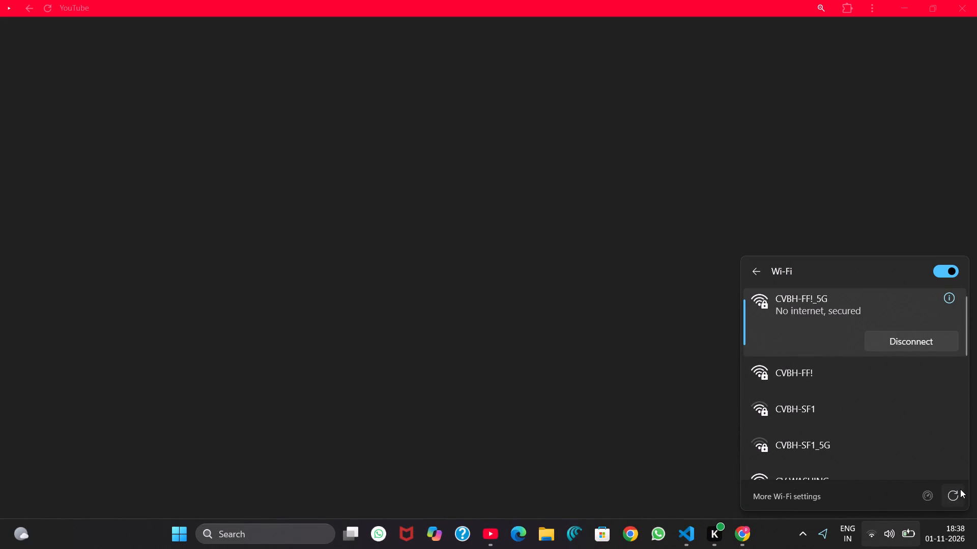
click(959, 273)
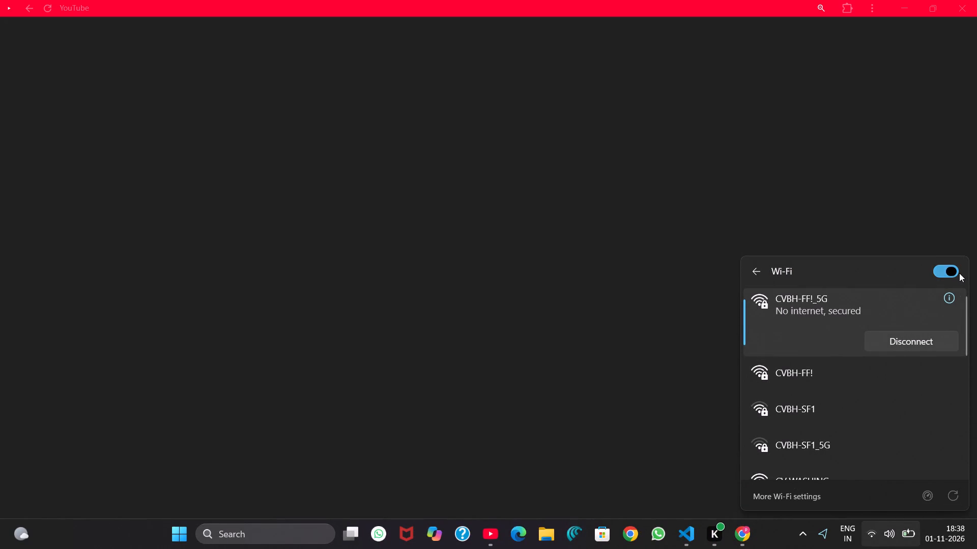
click(959, 273)
click(959, 273)
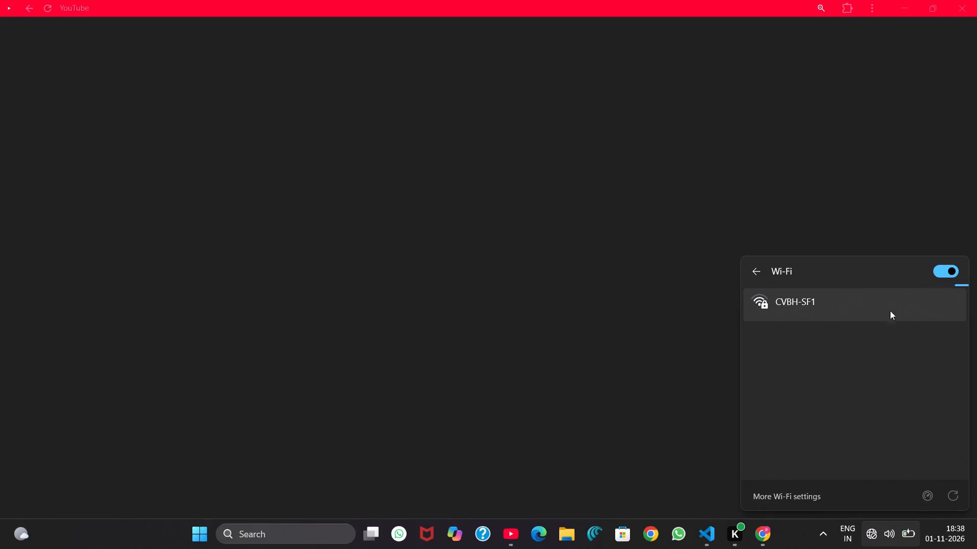
double_click(876, 320)
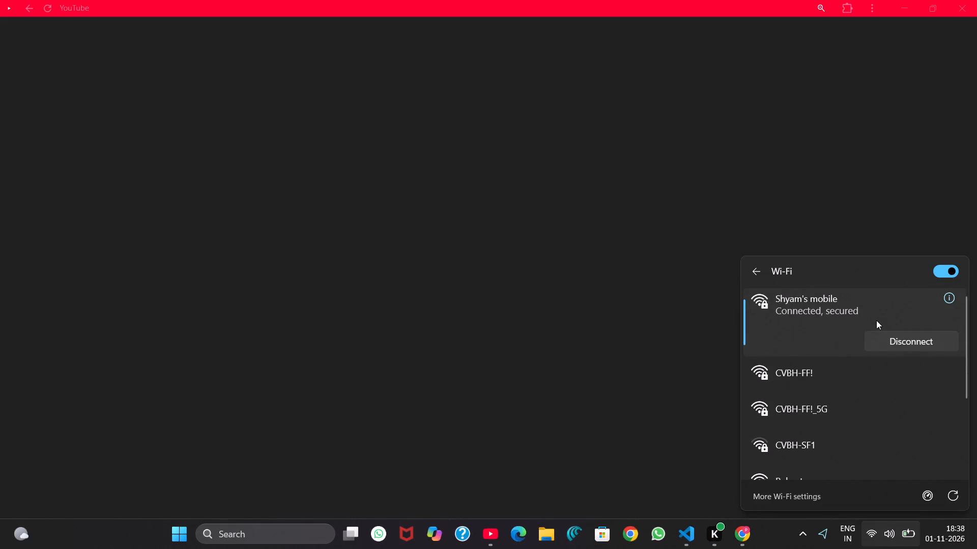
click(663, 239)
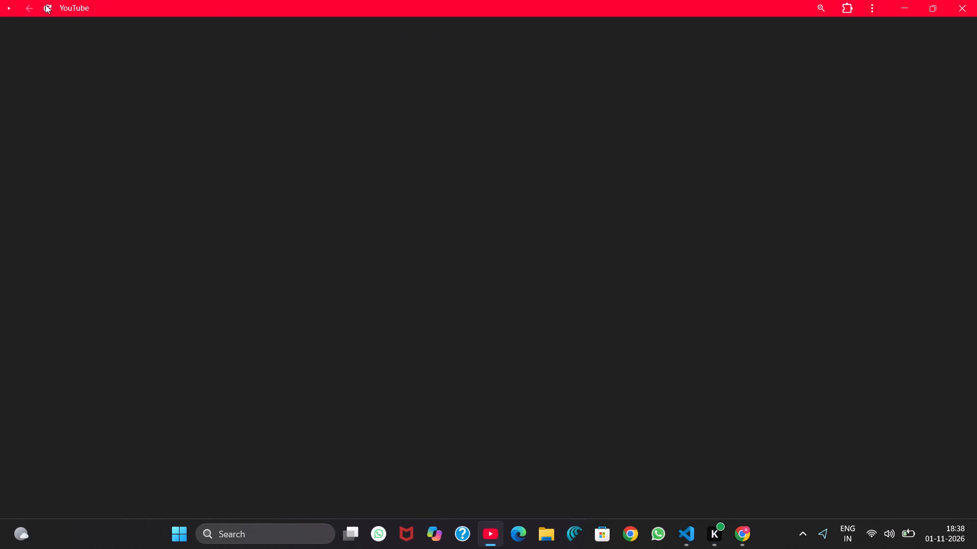
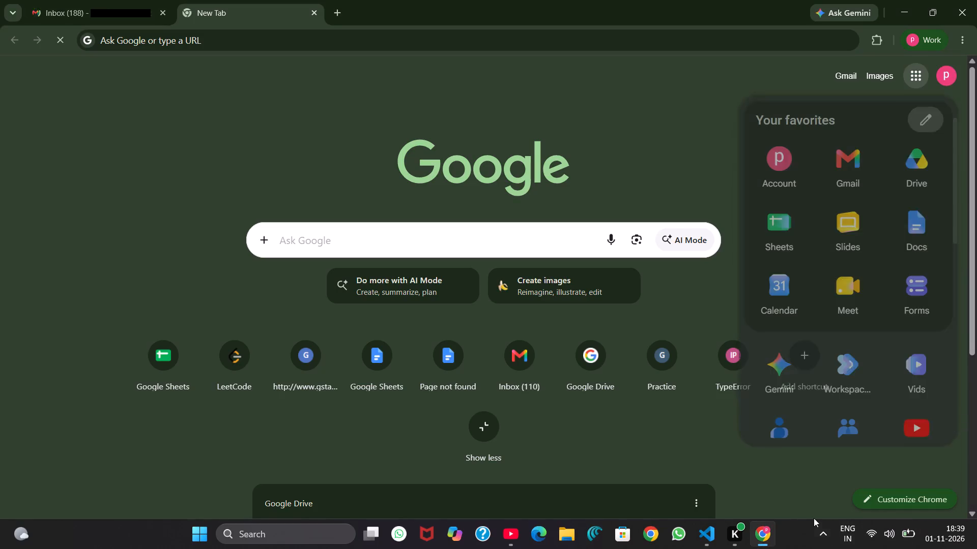
Look through the Google apps list for YouTube.
click(825, 546)
click(825, 546)
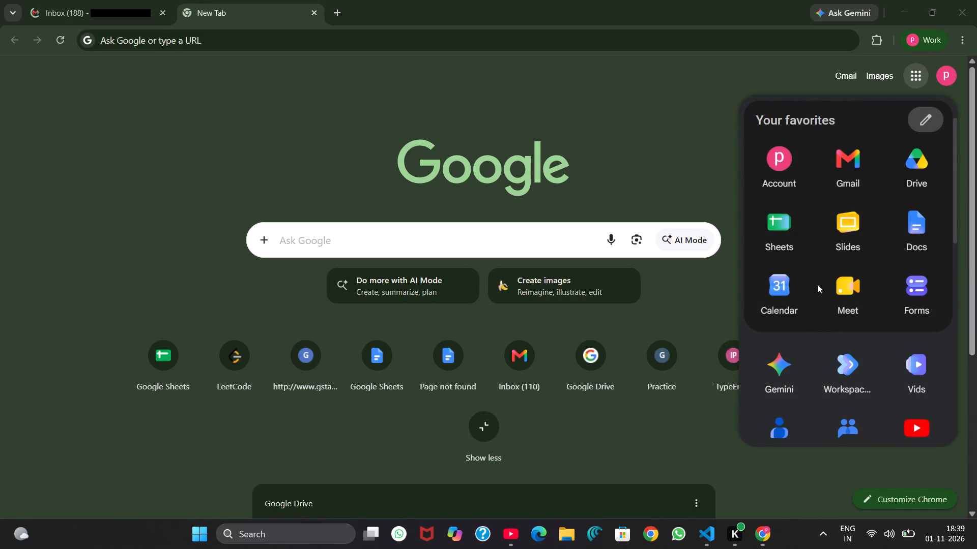
scroll(876, 406, down, 2)
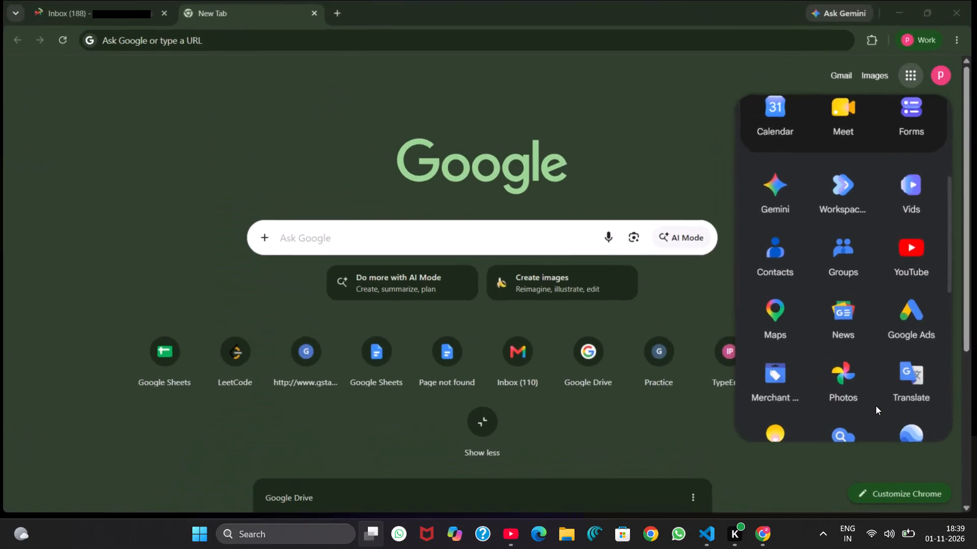
Look through the available Google apps in the apps launcher, from Gemini and Workspace down to Classroom.
scroll(876, 406, down, 4)
scroll(876, 406, up, 1)
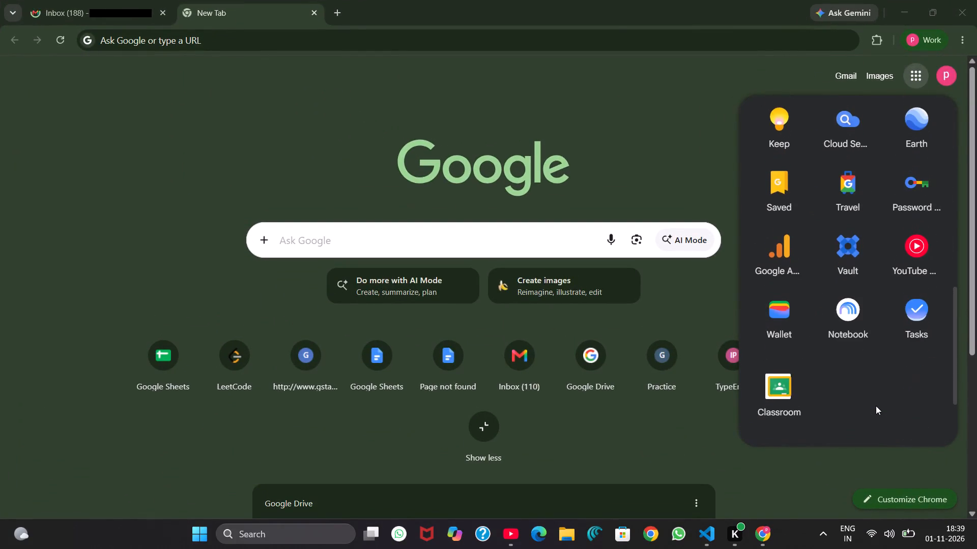
scroll(876, 406, down, 3)
scroll(876, 406, up, 4)
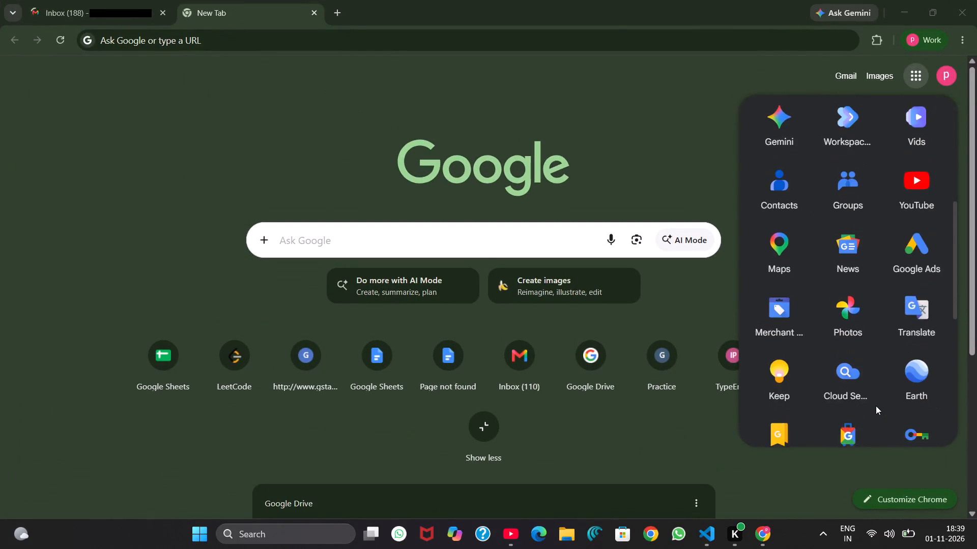
scroll(876, 406, up, 1)
scroll(876, 406, down, 2)
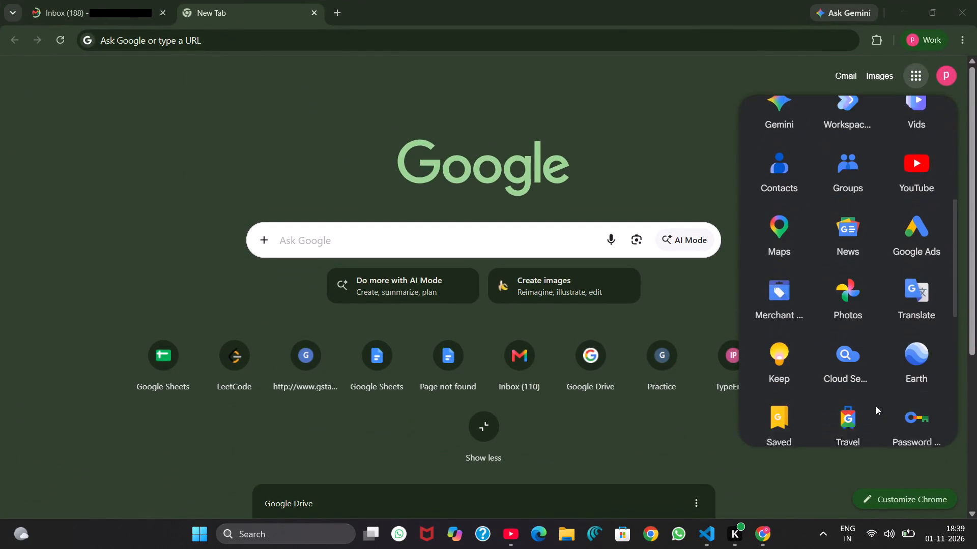
Open Google Earth from the Google apps launcher.
click(924, 369)
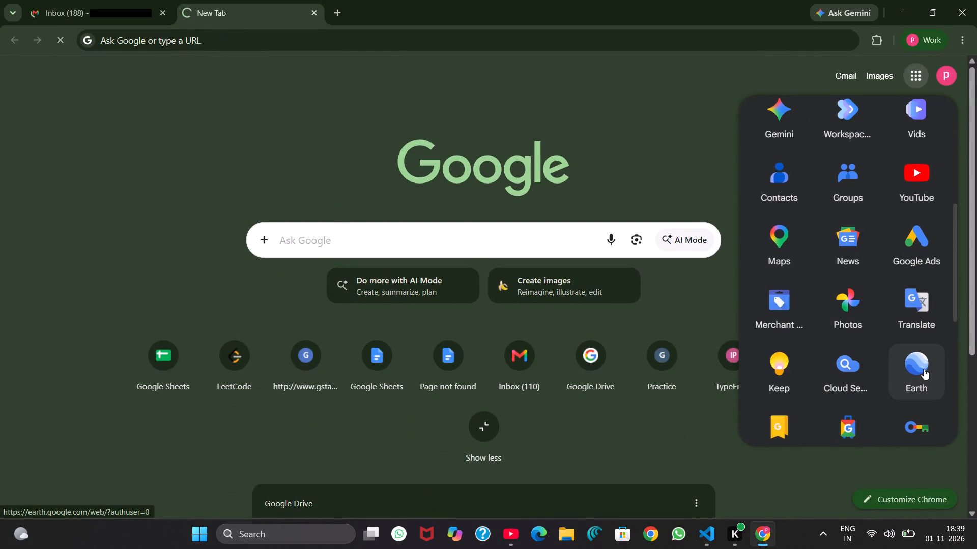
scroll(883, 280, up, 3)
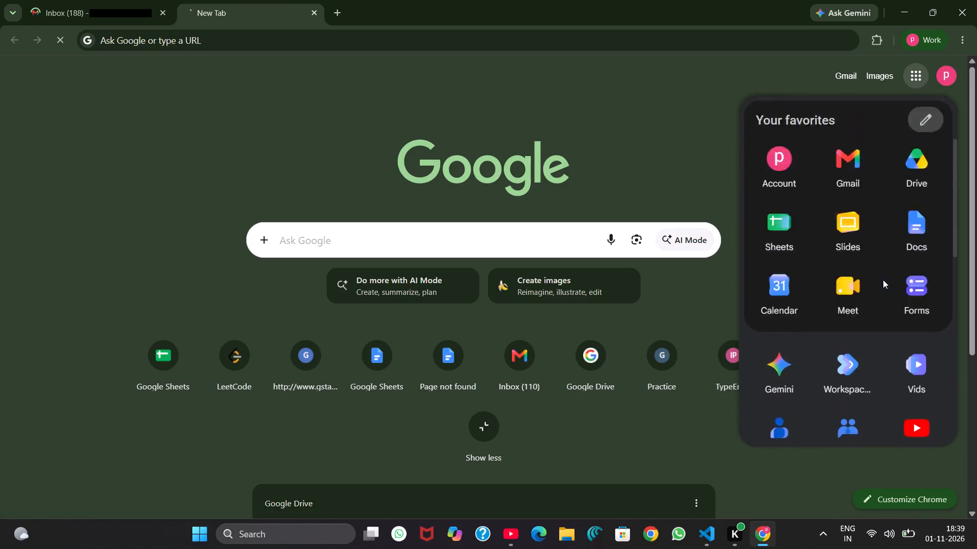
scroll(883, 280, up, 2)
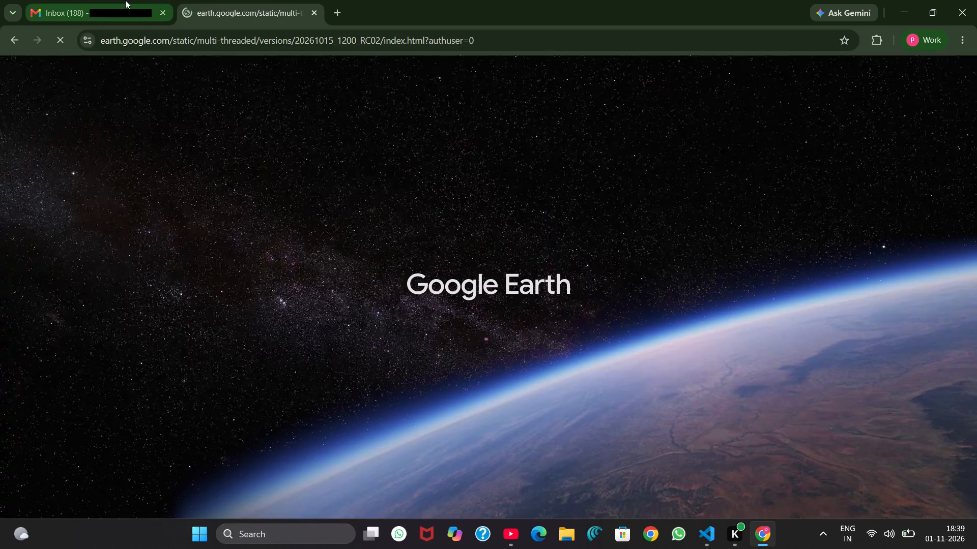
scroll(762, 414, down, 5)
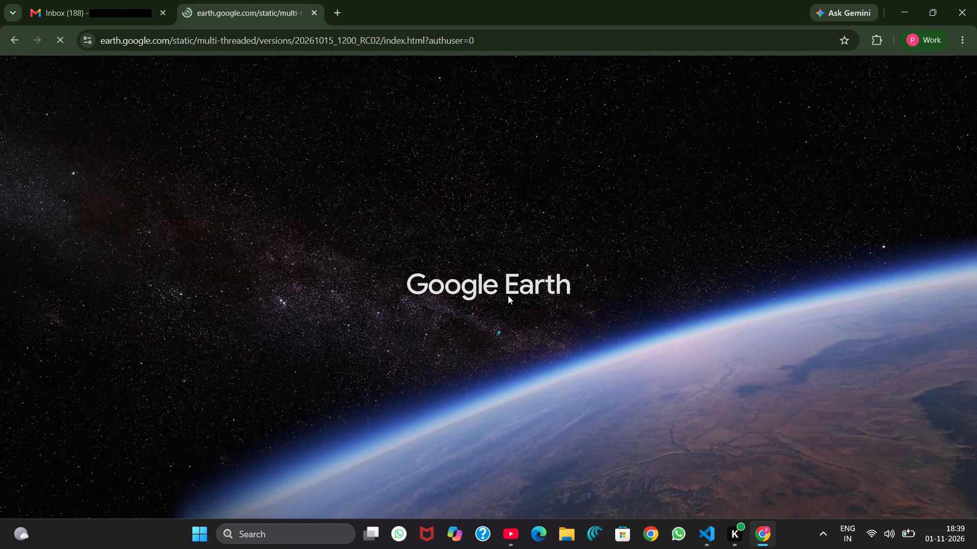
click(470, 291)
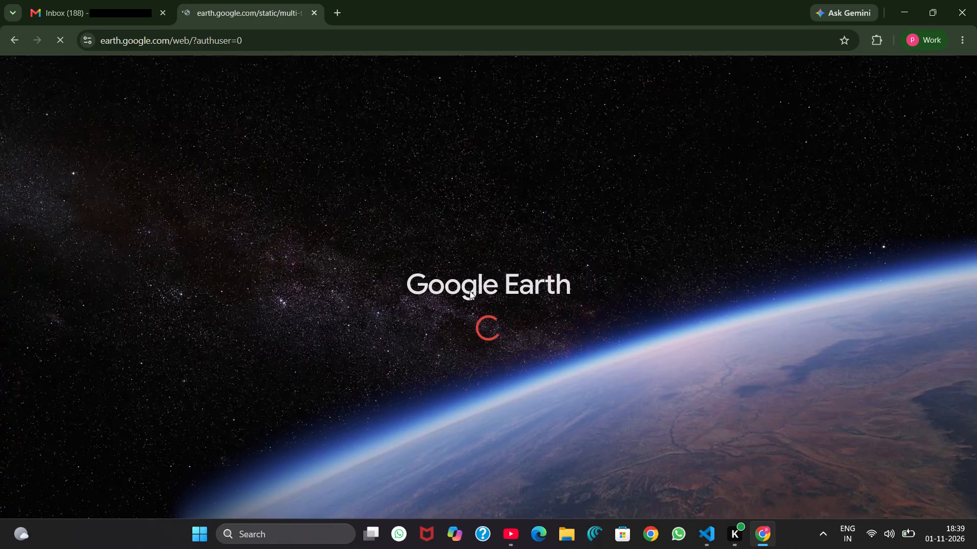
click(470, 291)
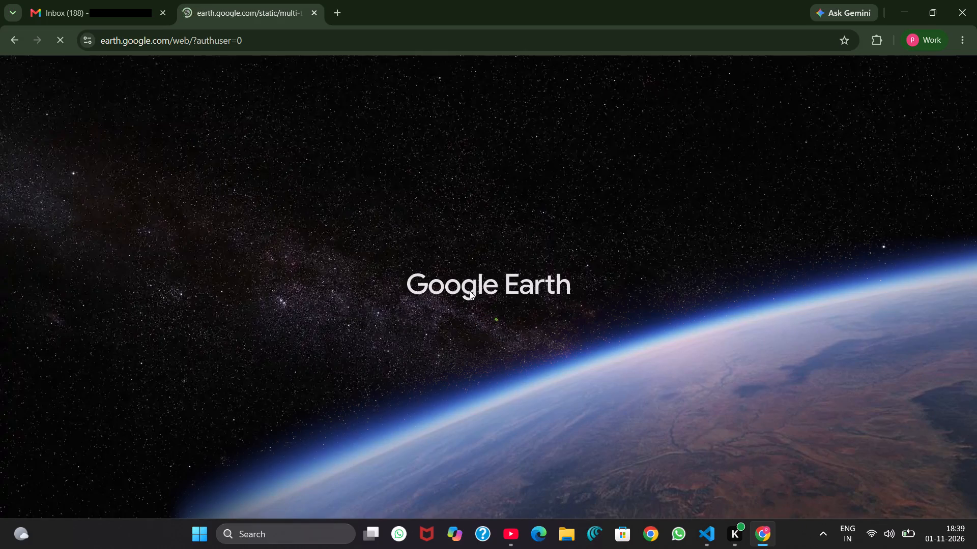
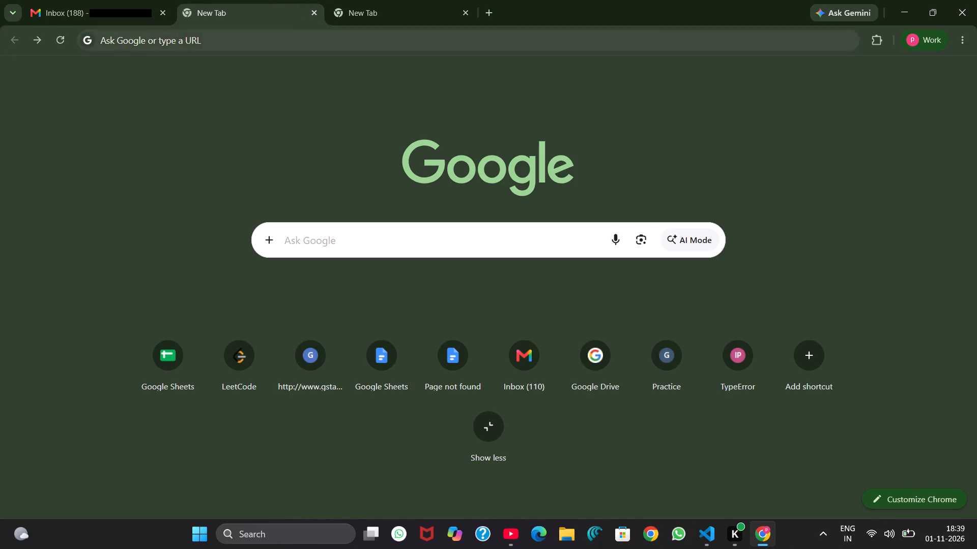
Open Google Drive from the Google apps launcher on the new tab page.
click(924, 76)
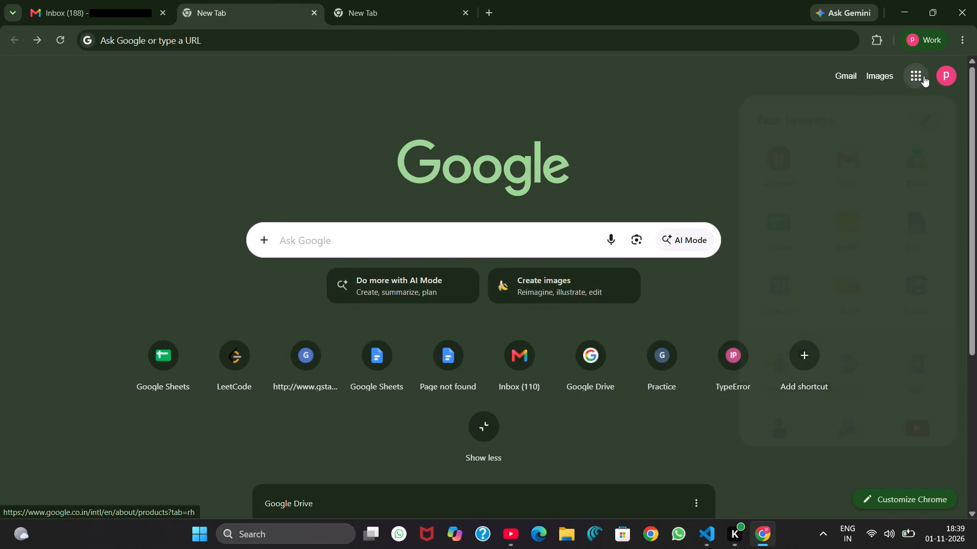
click(921, 171)
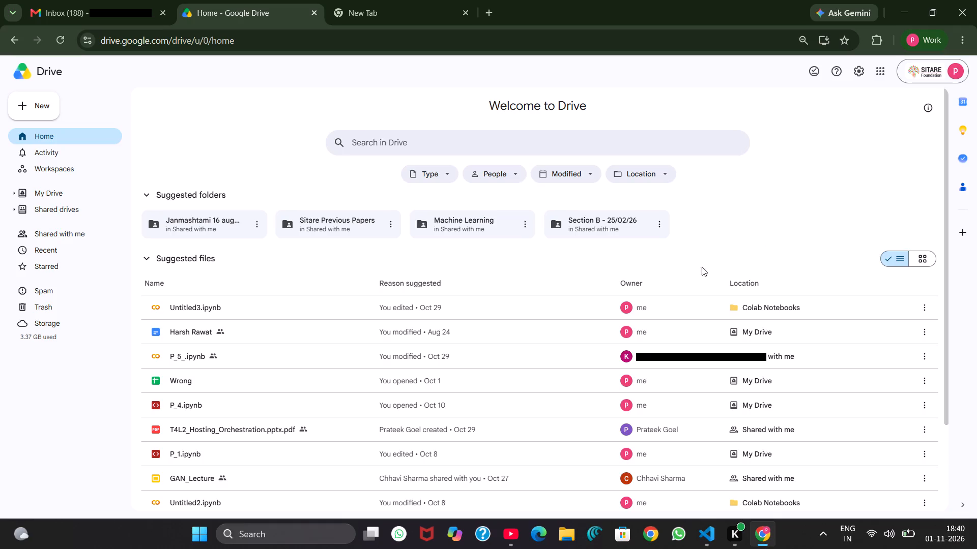
Open the shared résumé document modified Aug 24 from the suggested files and switch to its tab.
click(574, 316)
double_click(518, 335)
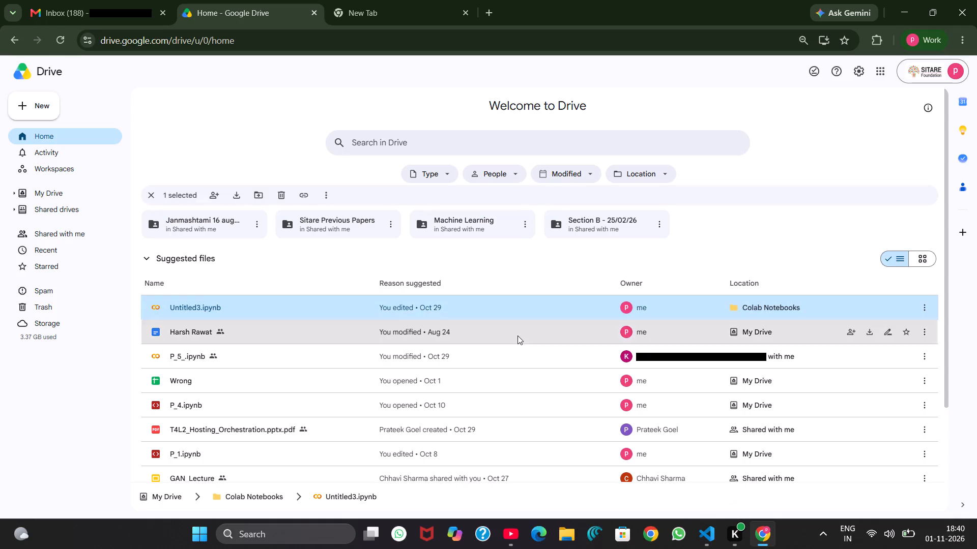
click(566, 0)
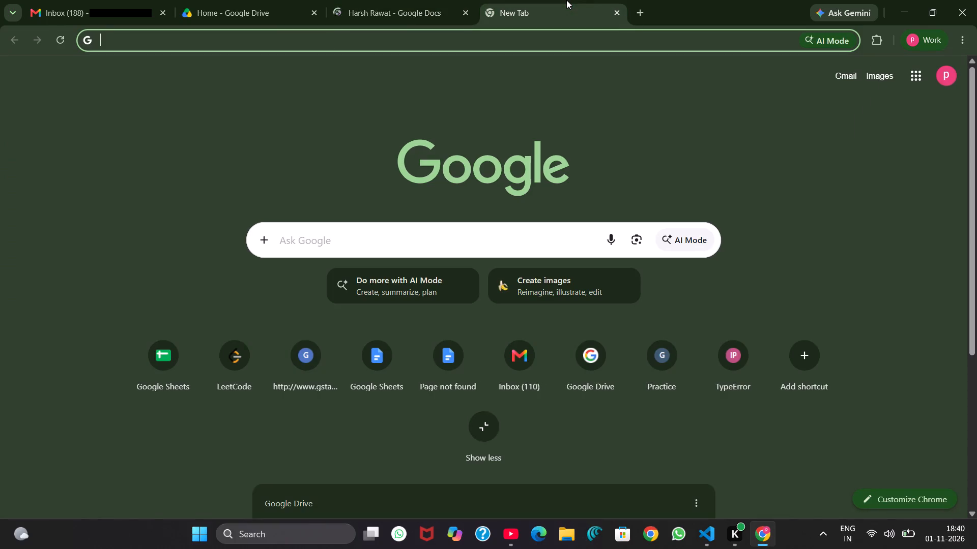
click(419, 0)
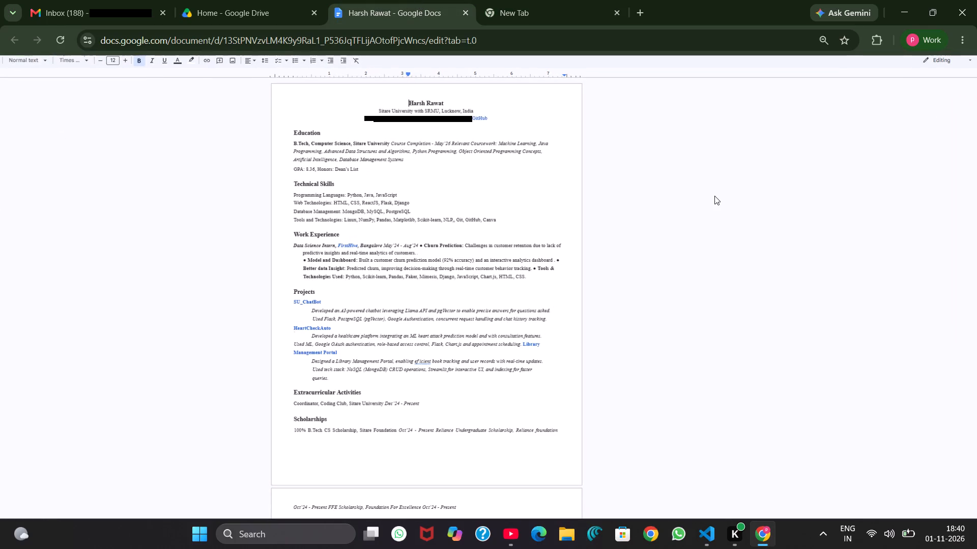
Examine the résumé's Education, Technical Skills, Work Experience and Projects sections at a larger zoom.
scroll(714, 196, right, 2)
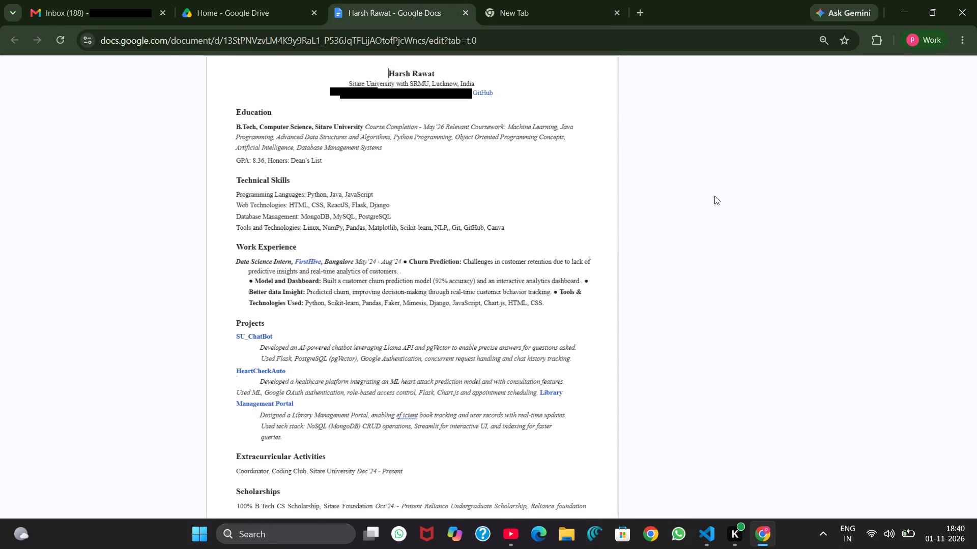
scroll(714, 196, right, 2)
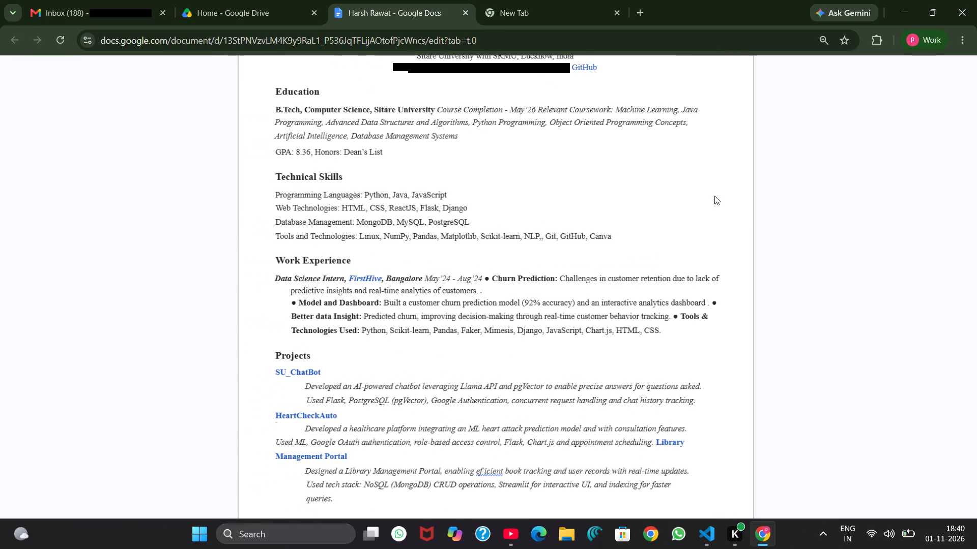
scroll(714, 196, up, 3)
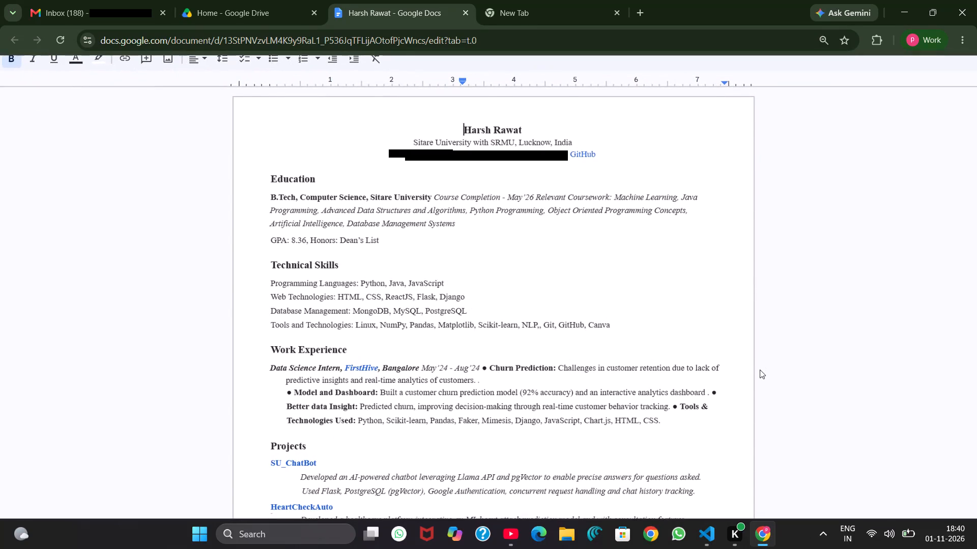
scroll(760, 370, left, 1)
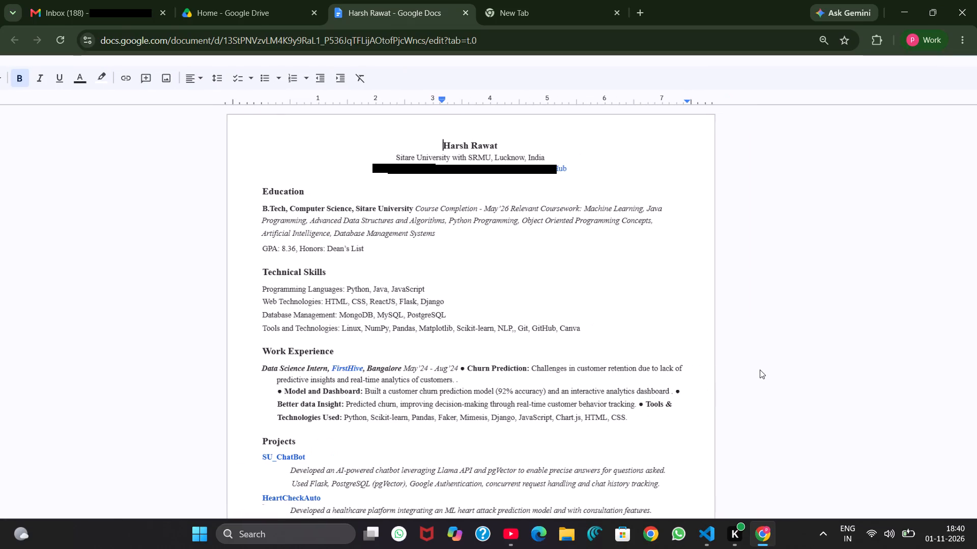
scroll(760, 370, left, 1)
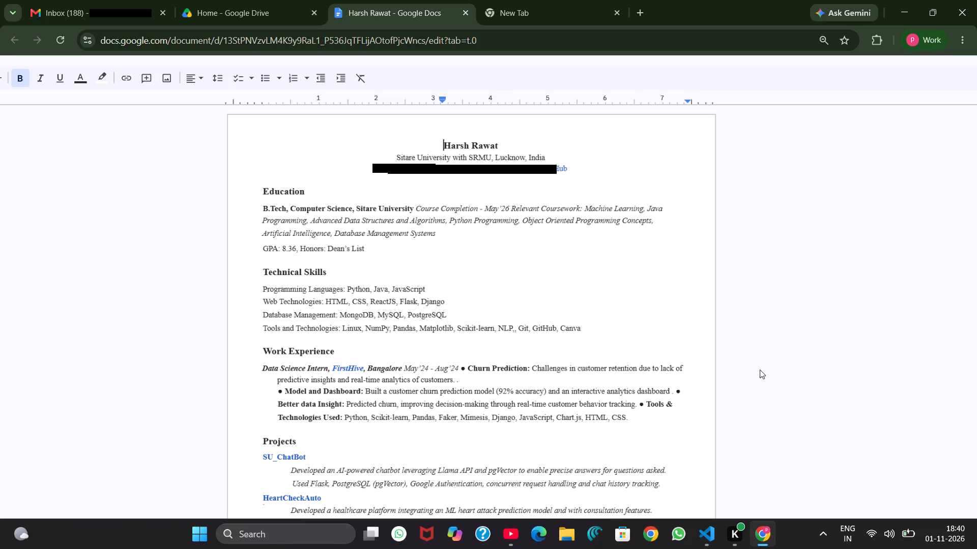
click(549, 394)
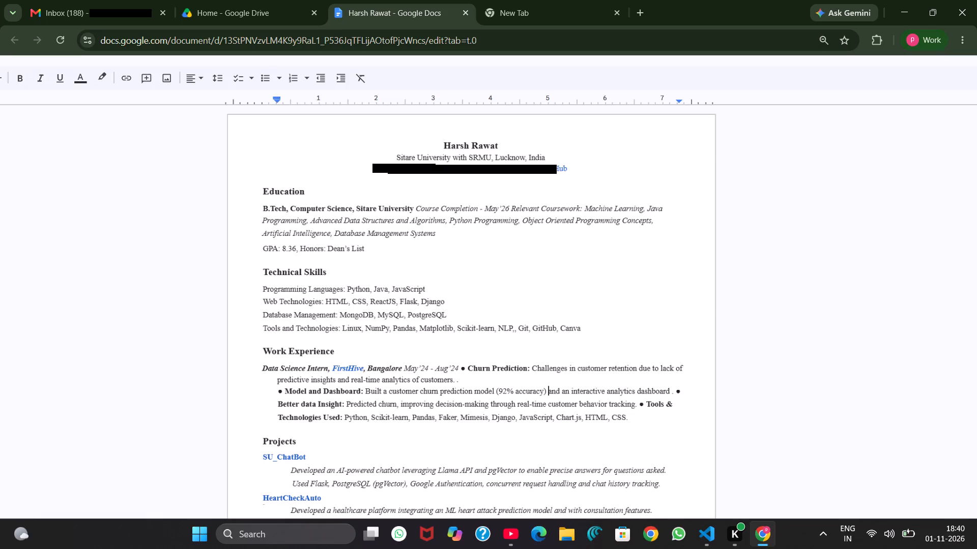
click(420, 350)
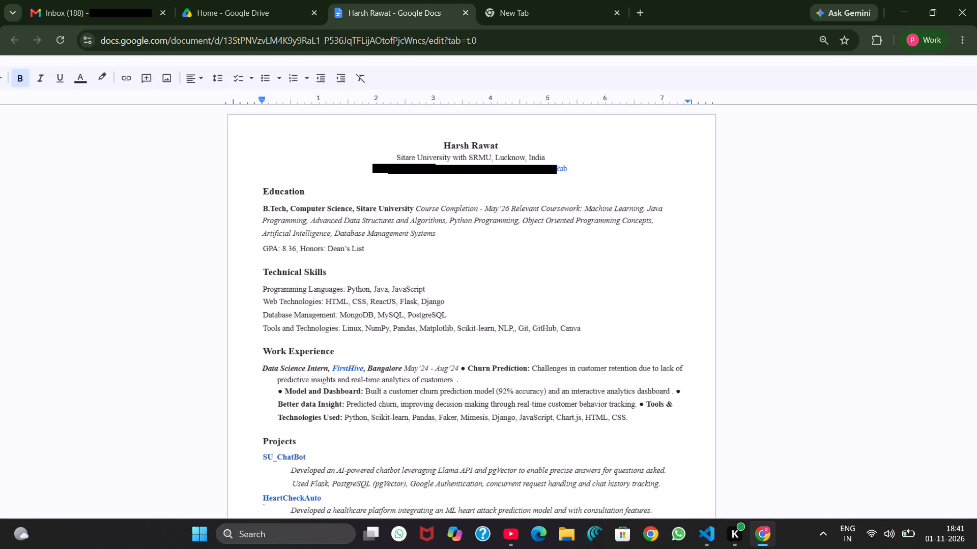
Return to Drive and open the shared résumé copy opened May 7 from the suggested files.
click(262, 0)
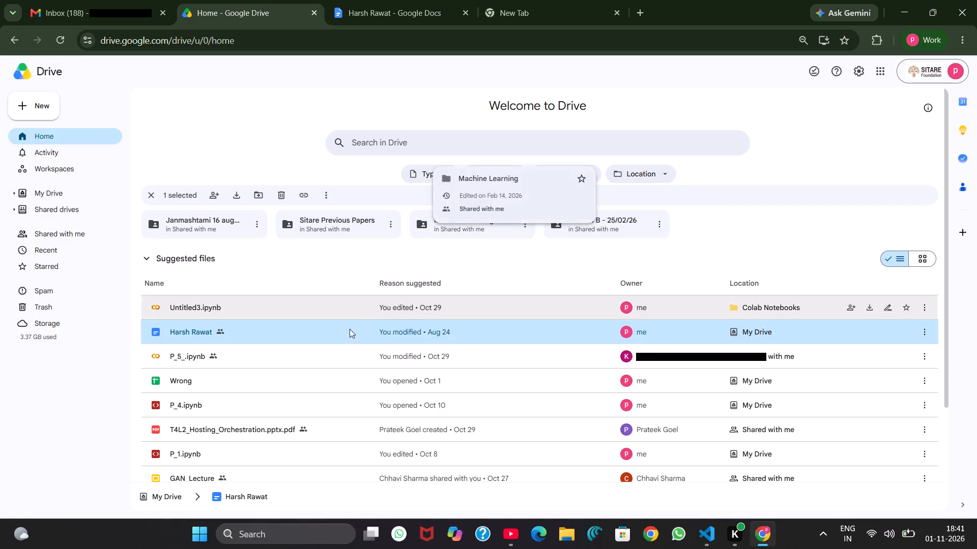
scroll(386, 383, down, 2)
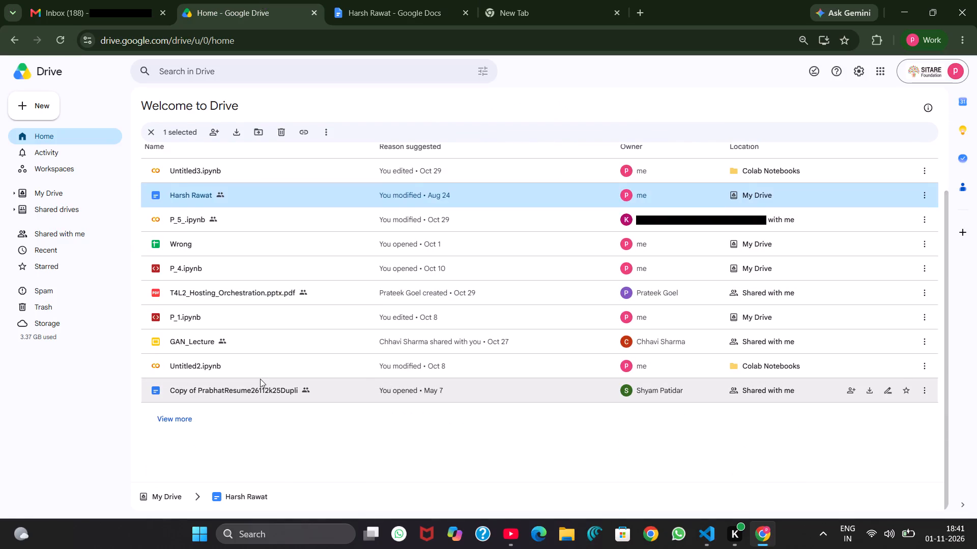
double_click(346, 379)
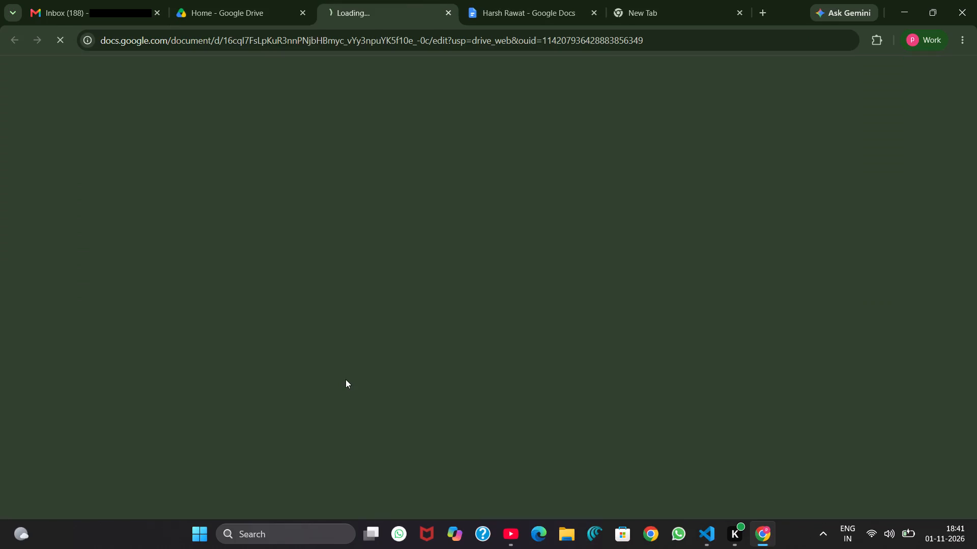
Compare the two open résumé documents by switching back and forth between them.
click(494, 0)
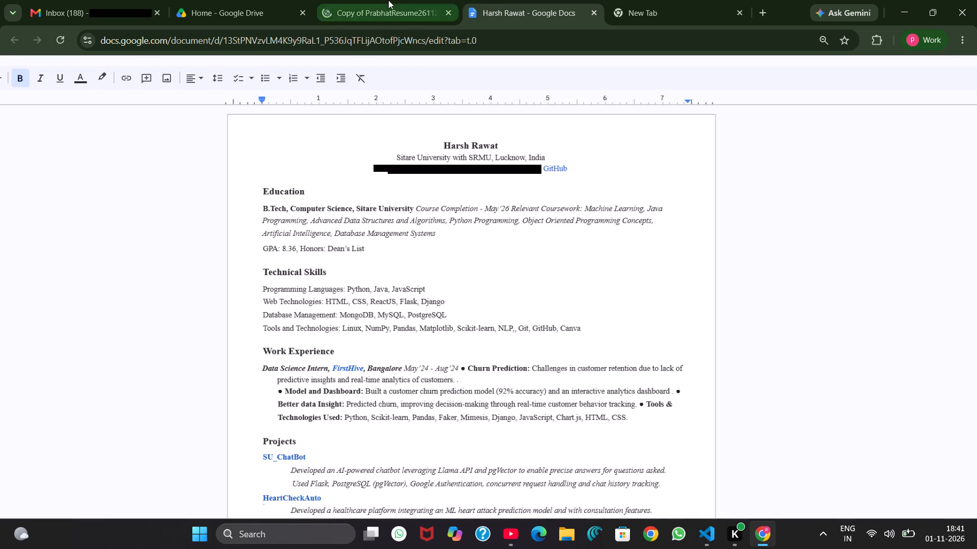
click(388, 0)
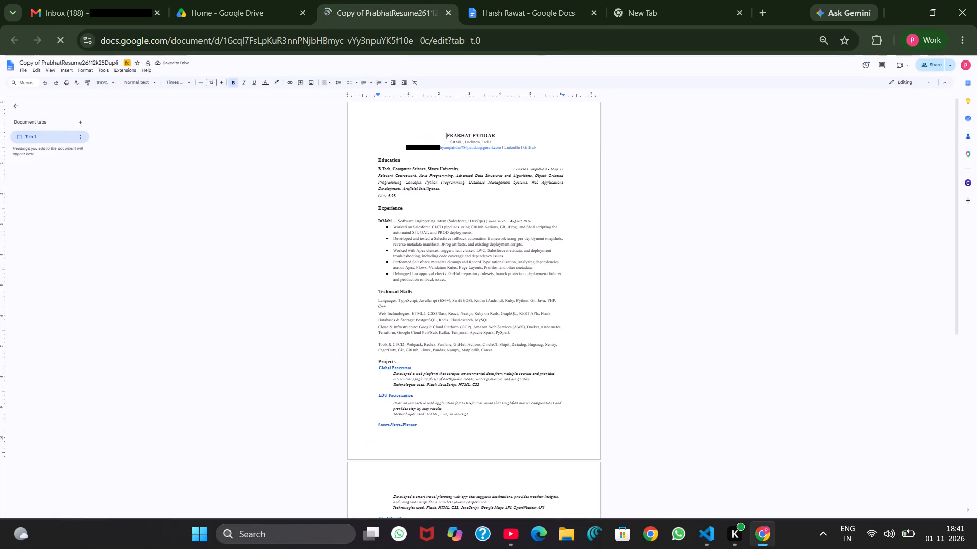
click(542, 0)
click(392, 0)
click(490, 0)
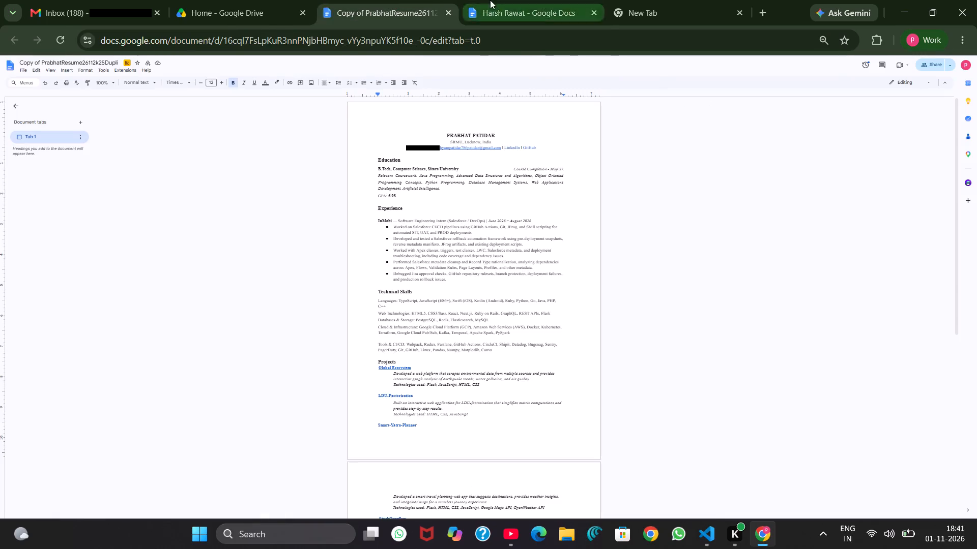
click(383, 0)
Return to Drive home, expand the suggested files list and look through its entries down to the end.
click(260, 0)
scroll(500, 347, up, 1)
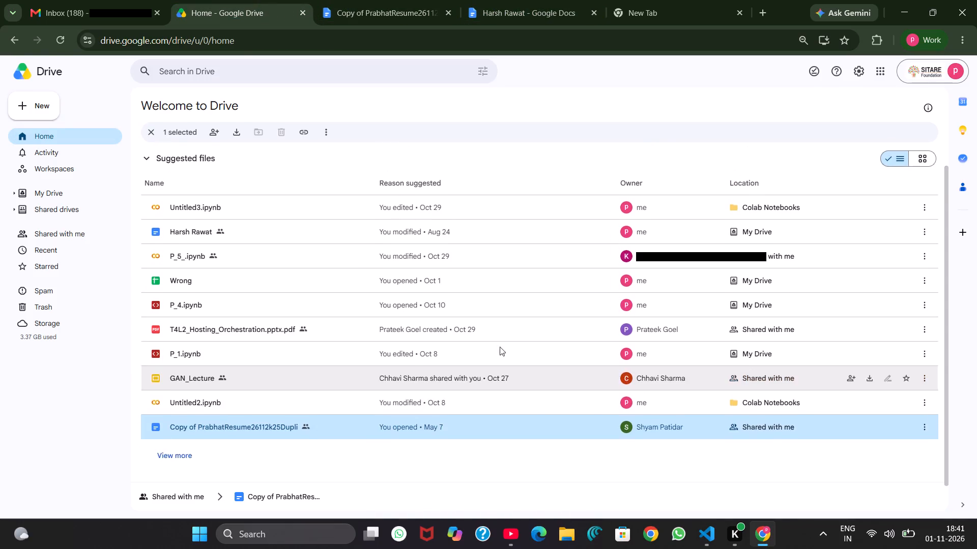
click(178, 467)
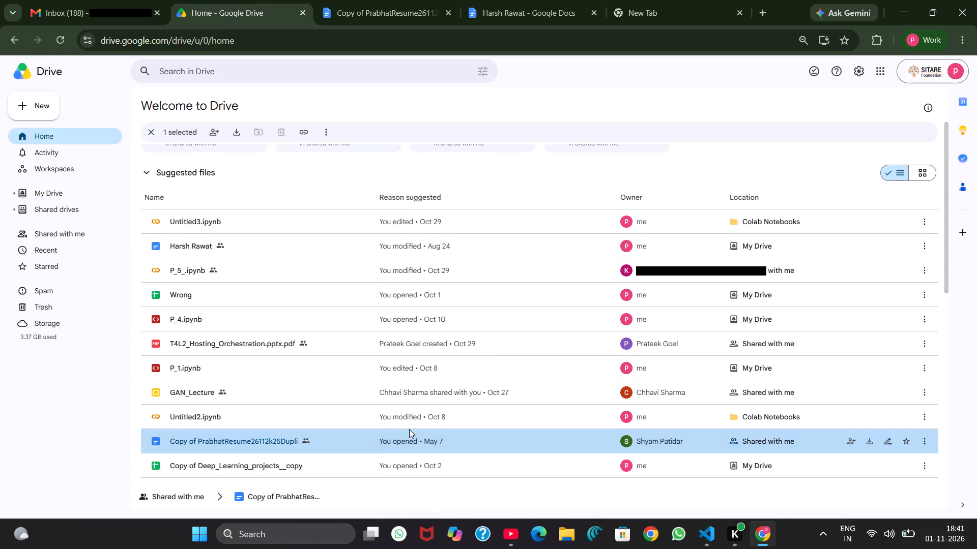
scroll(409, 429, down, 4)
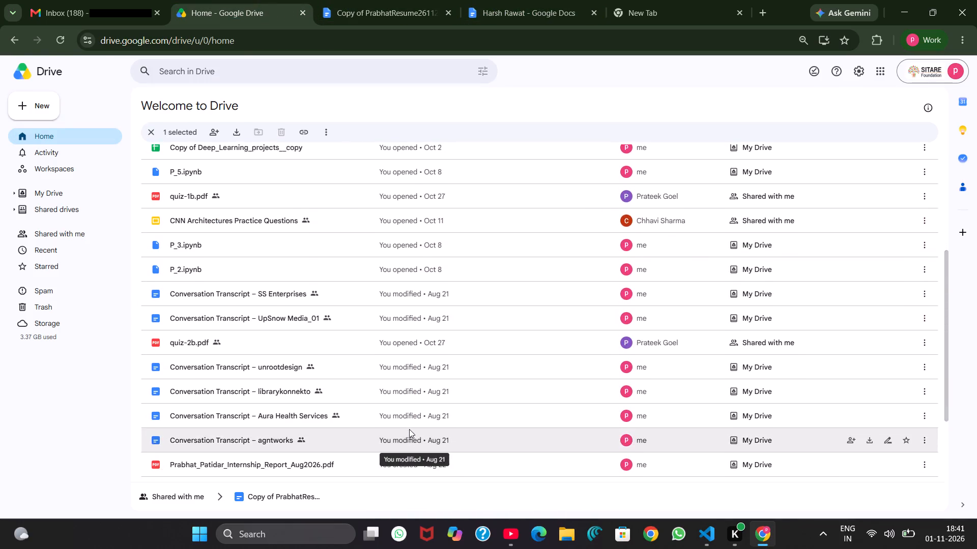
scroll(409, 429, down, 2)
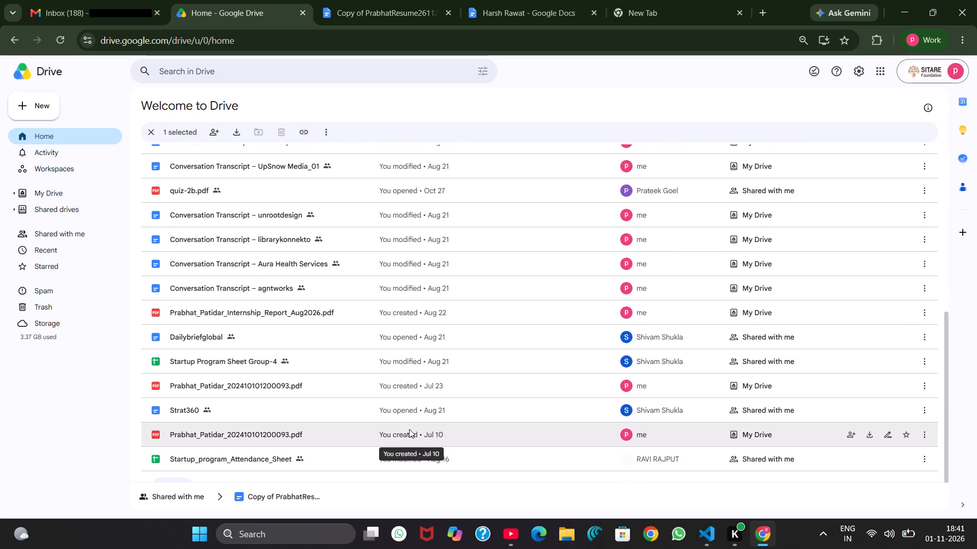
scroll(409, 429, down, 1)
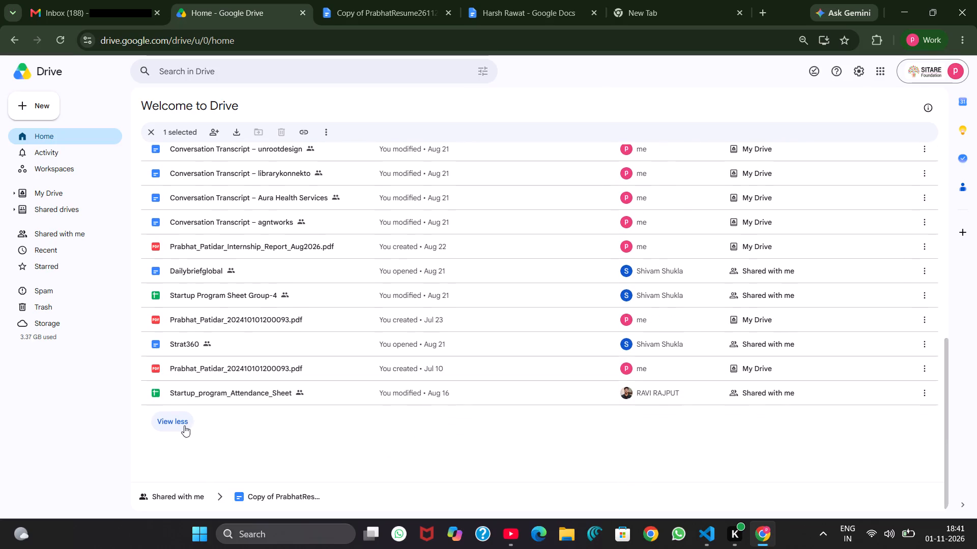
scroll(483, 378, up, 2)
scroll(483, 378, down, 2)
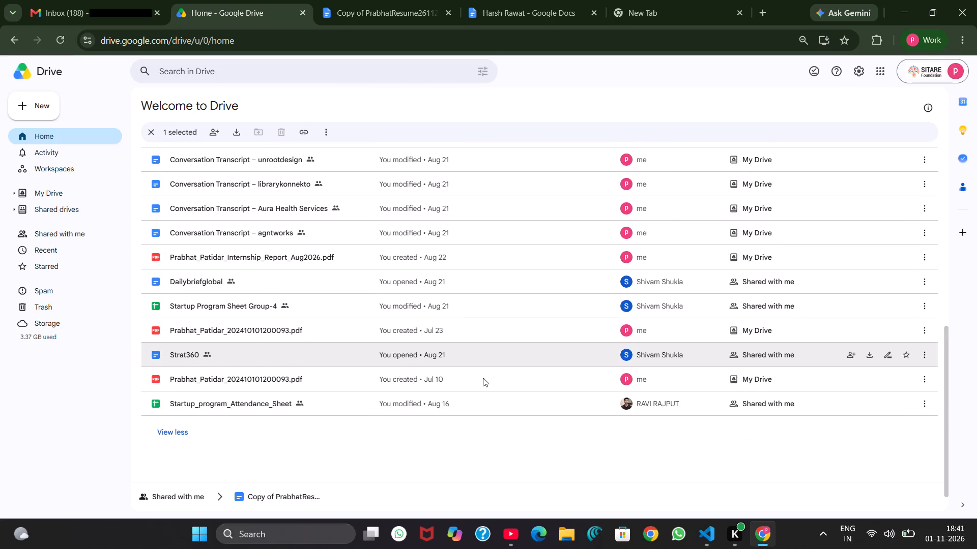
scroll(483, 378, up, 1)
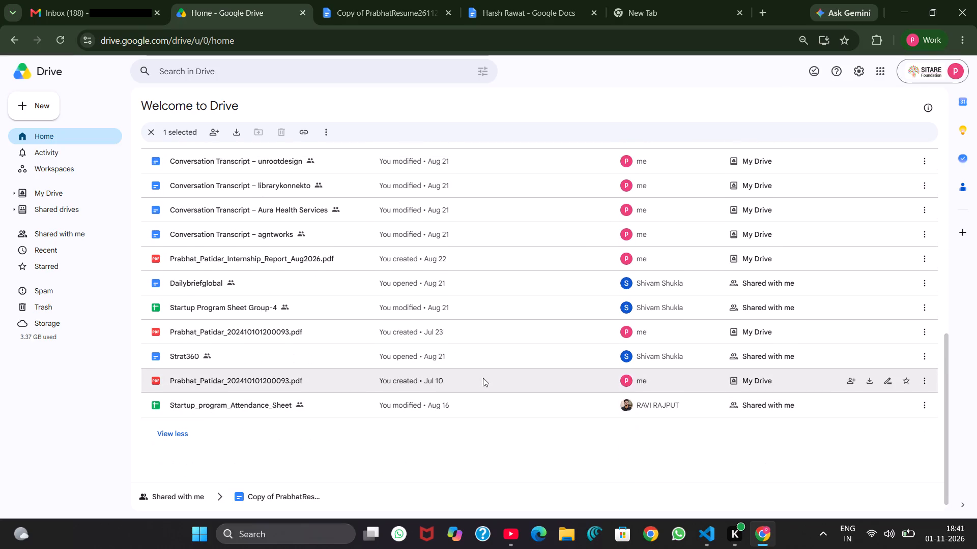
Preview the PDF created Jul 10, close it and look over the suggested files again.
double_click(474, 379)
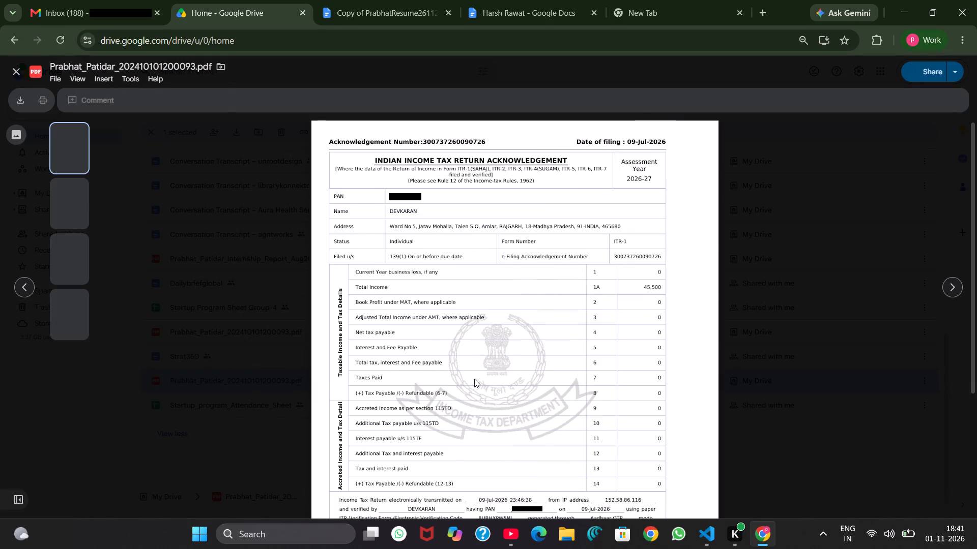
click(15, 76)
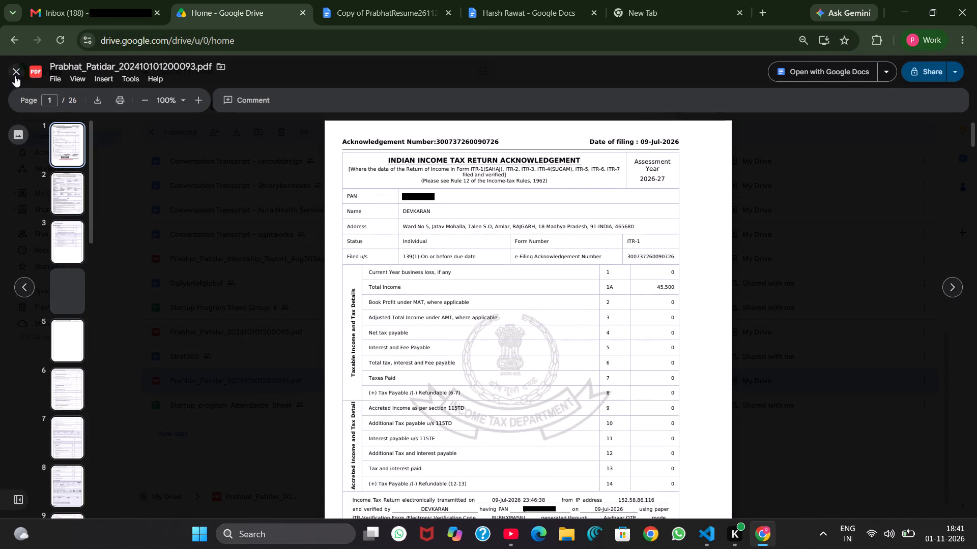
scroll(384, 187, up, 5)
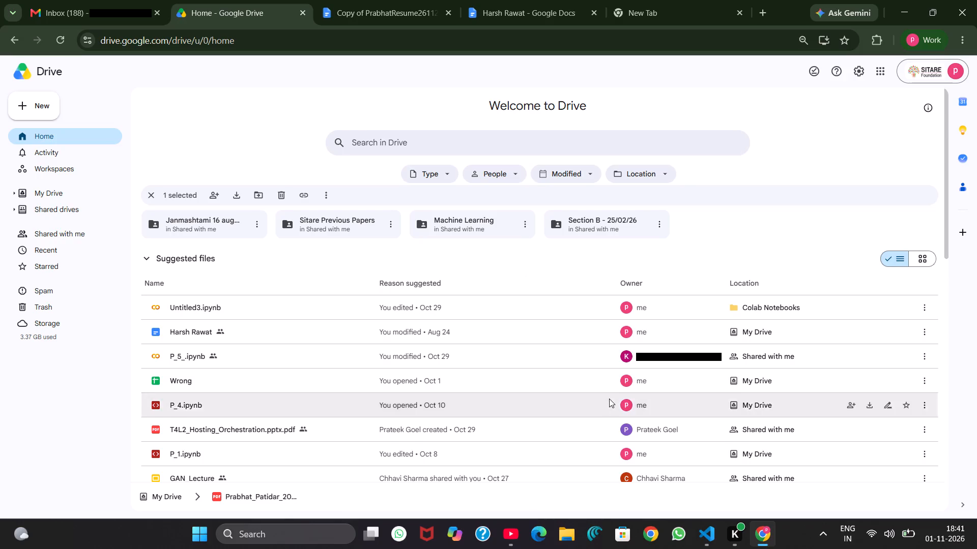
scroll(609, 399, down, 4)
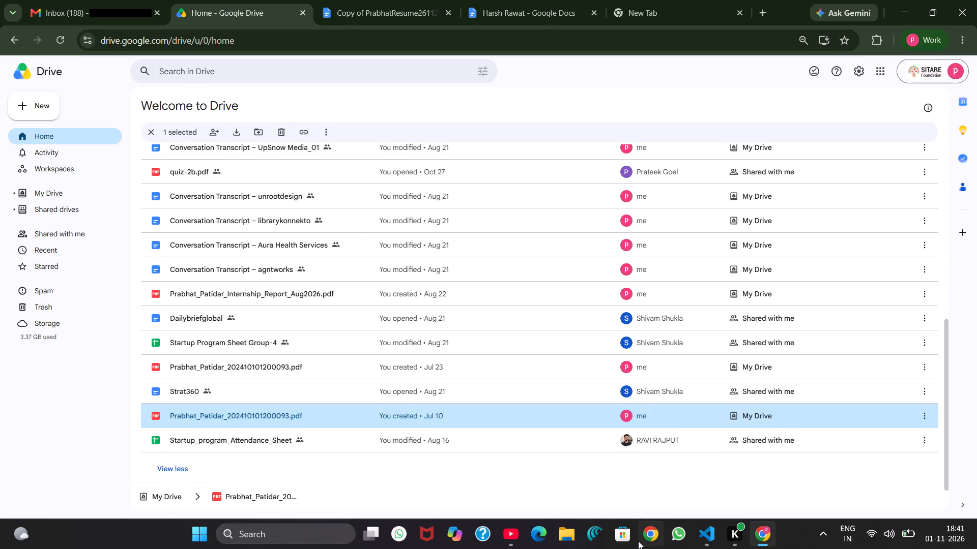
Open a Chrome window with the Shyam profile and go to that account's Google Drive.
click(643, 541)
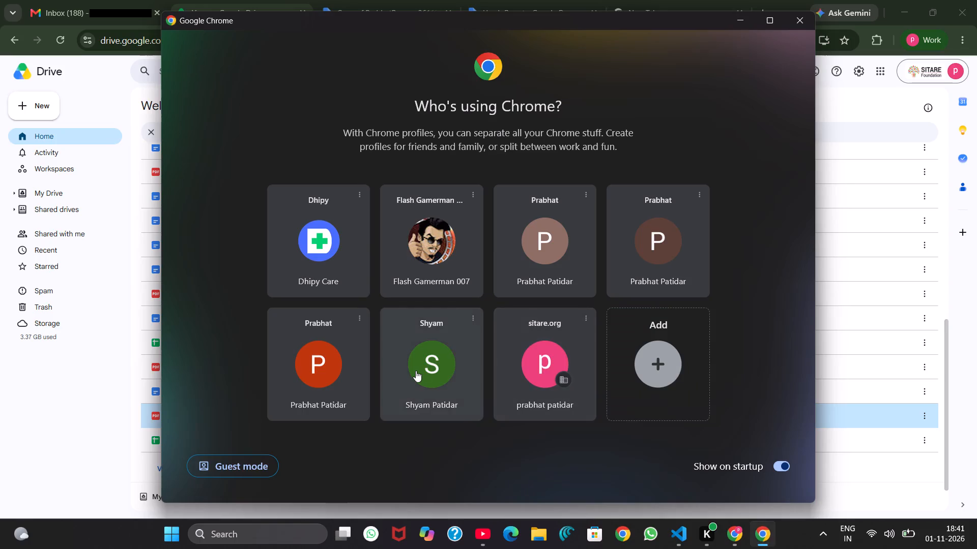
click(416, 371)
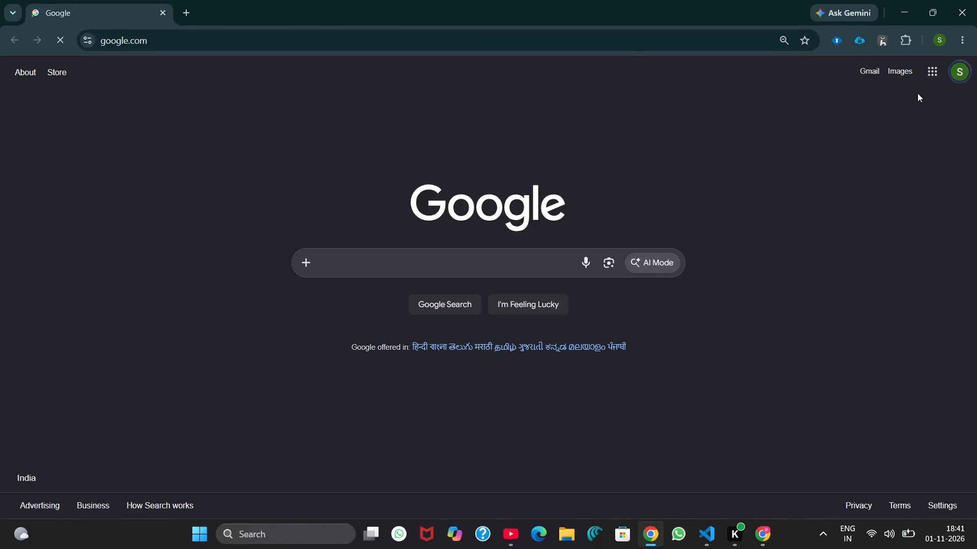
click(943, 66)
click(864, 155)
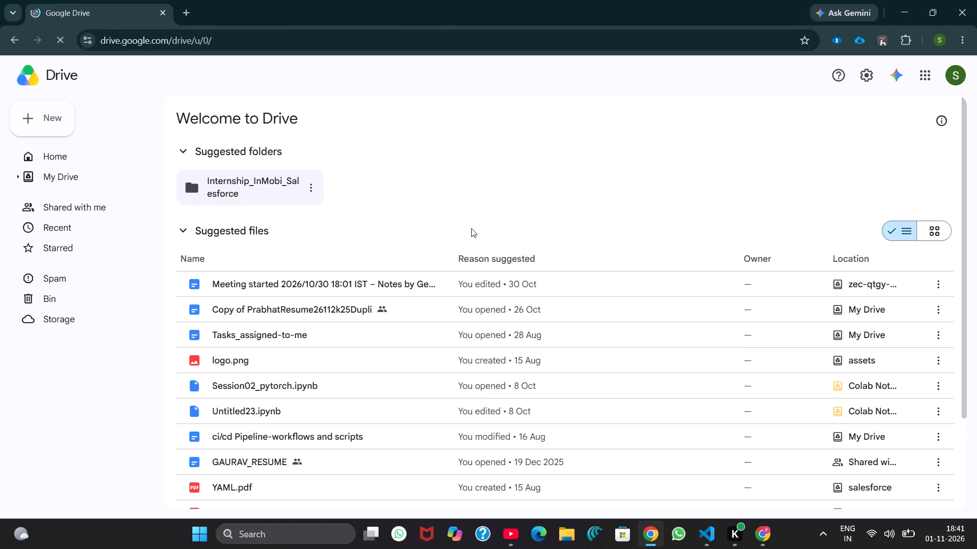
Open the meeting notes document started 2026/10/30 18:01 IST from the suggested files and look through its Notes.
scroll(688, 241, down, 1)
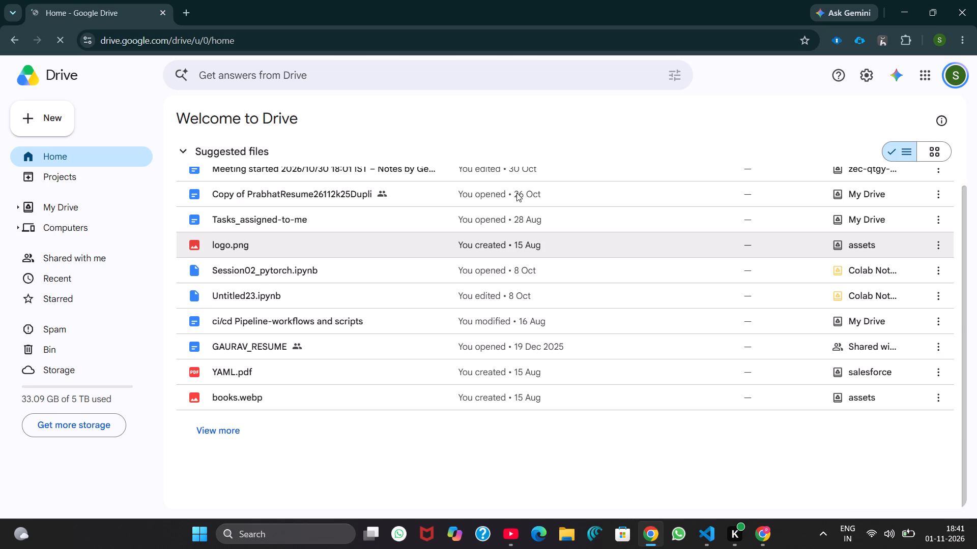
scroll(490, 212, up, 1)
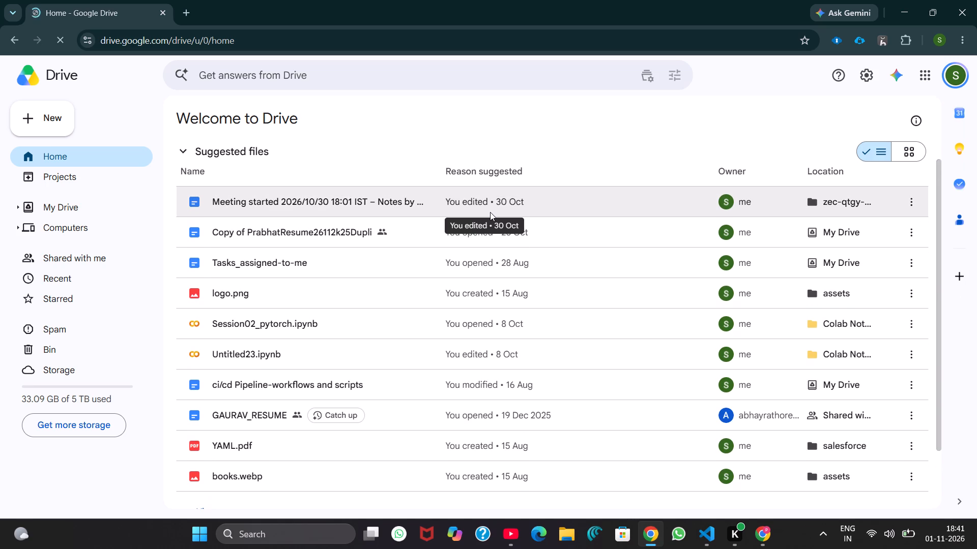
double_click(490, 212)
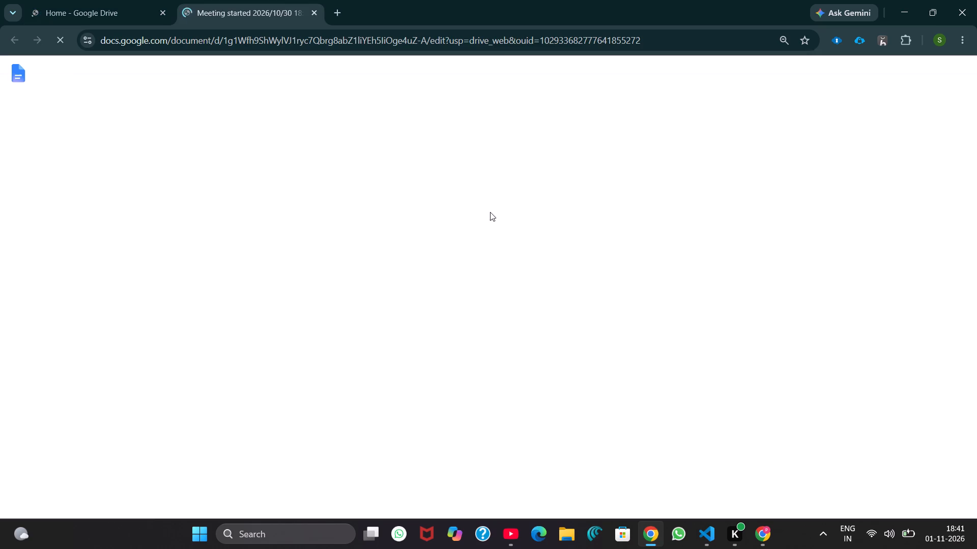
scroll(824, 431, down, 2)
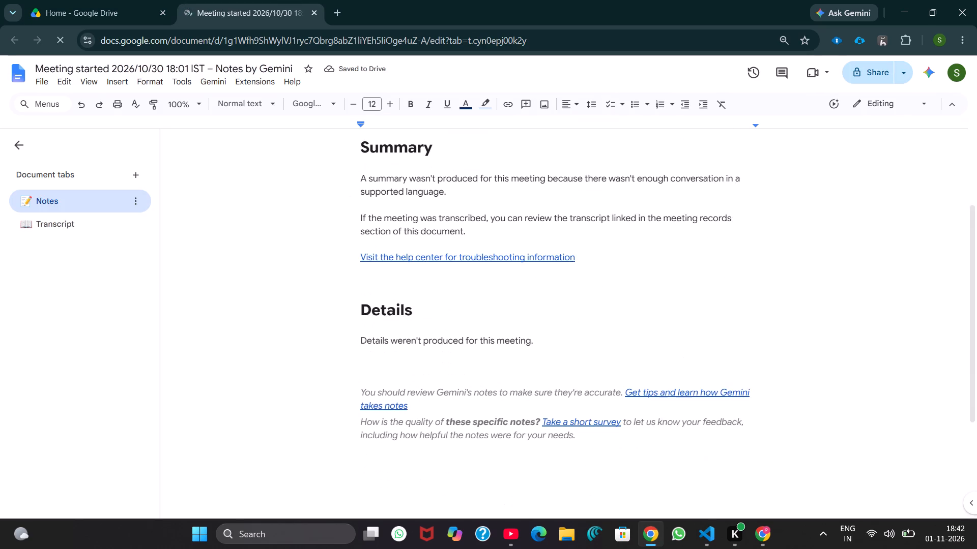
Finish looking over the Summary and Details sections of the meeting notes document.
scroll(824, 431, down, 2)
scroll(824, 431, up, 4)
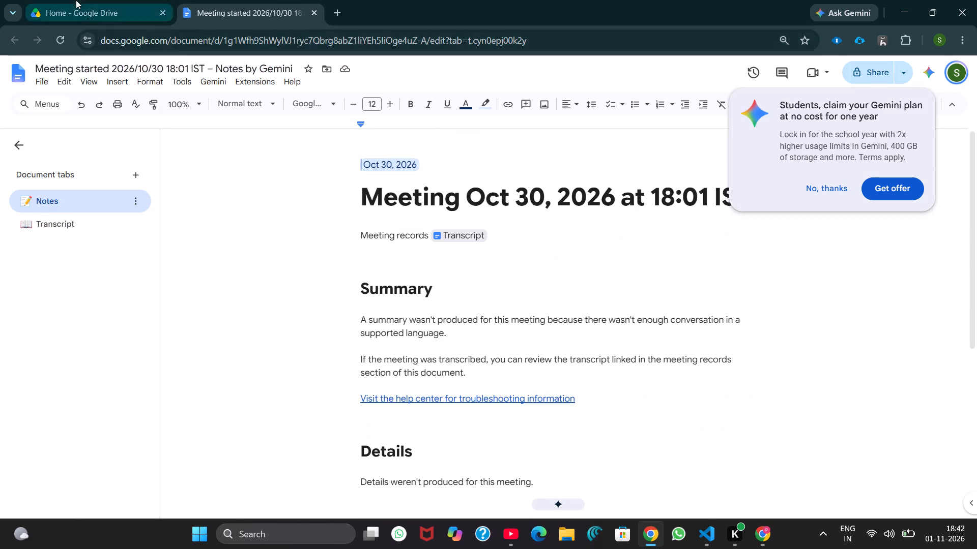
Return to Drive home, dismiss the Gemini student offer and look through the expanded list of suggested files.
click(76, 0)
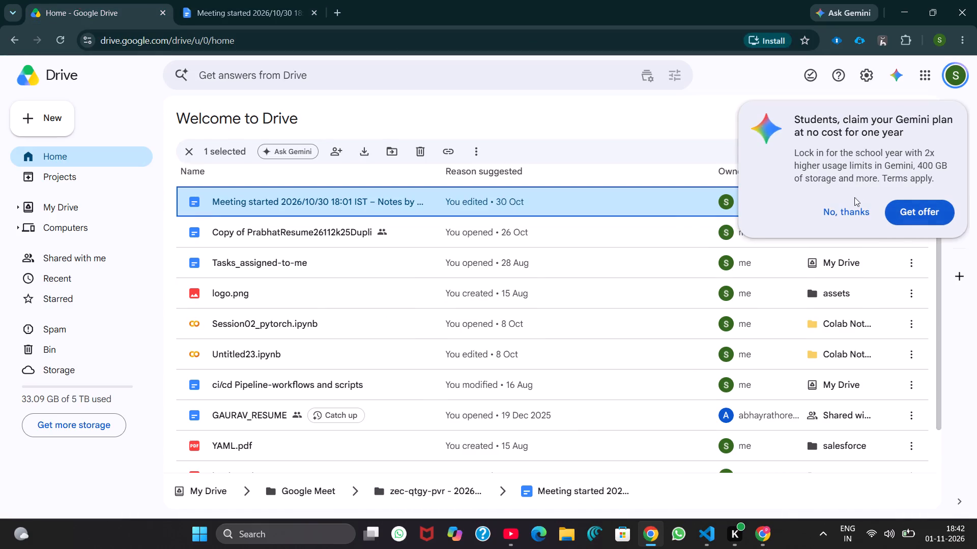
click(834, 222)
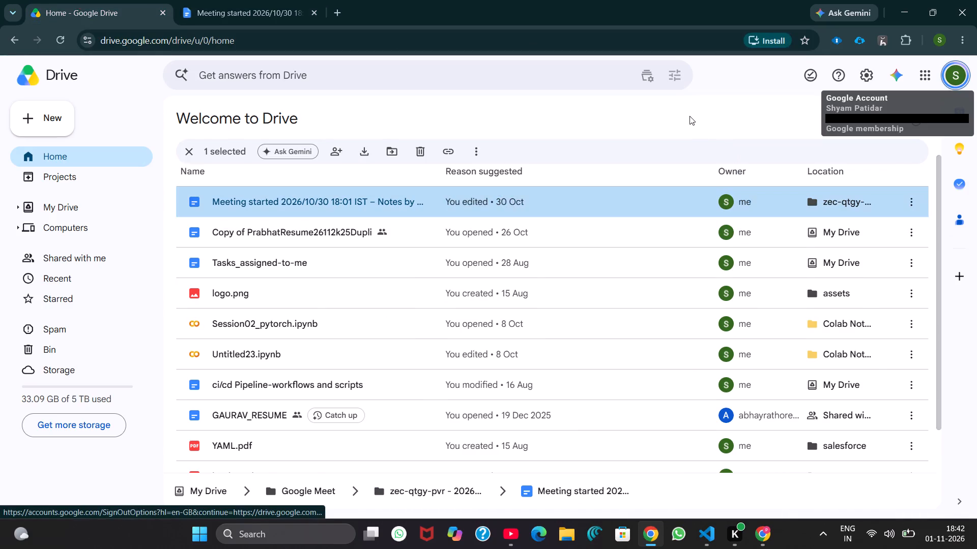
click(684, 144)
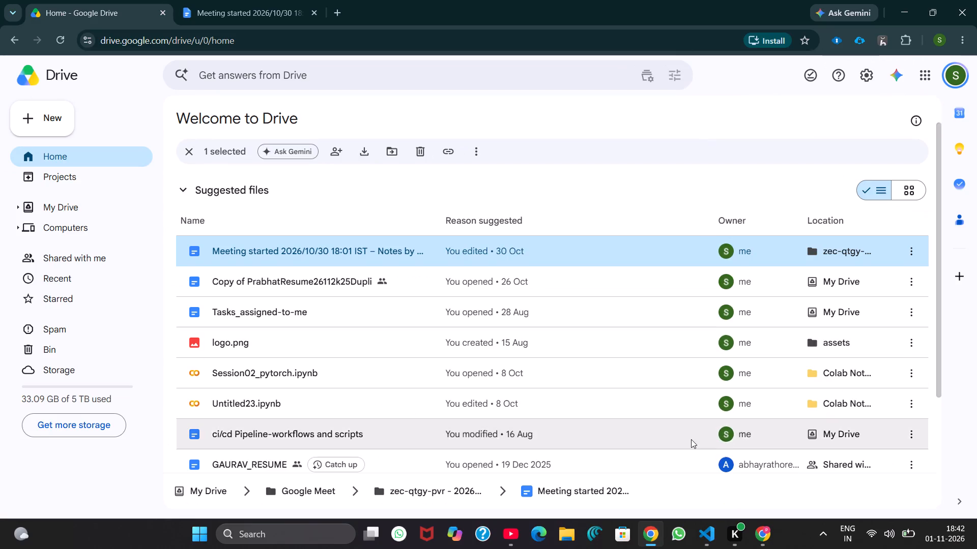
scroll(691, 439, down, 2)
scroll(691, 439, up, 1)
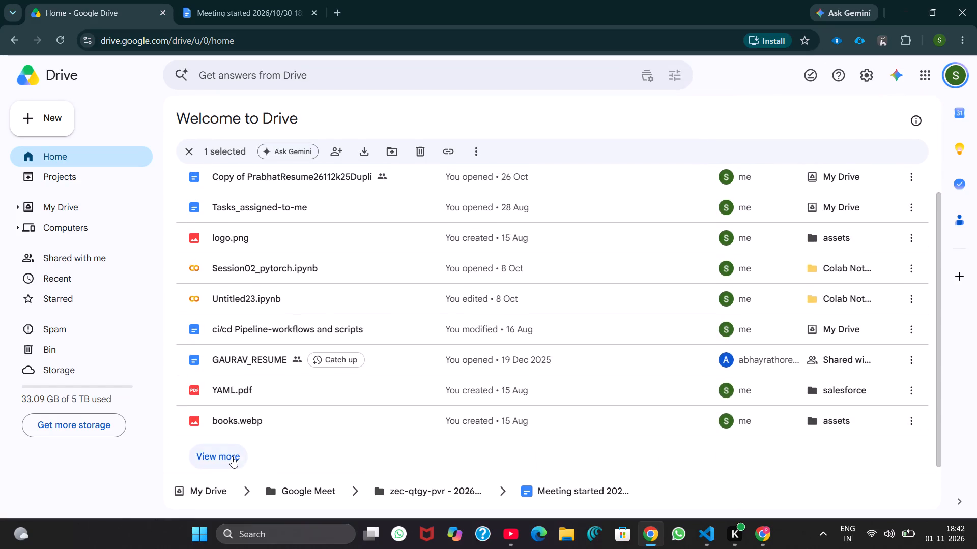
click(232, 456)
scroll(509, 403, down, 3)
scroll(509, 403, up, 2)
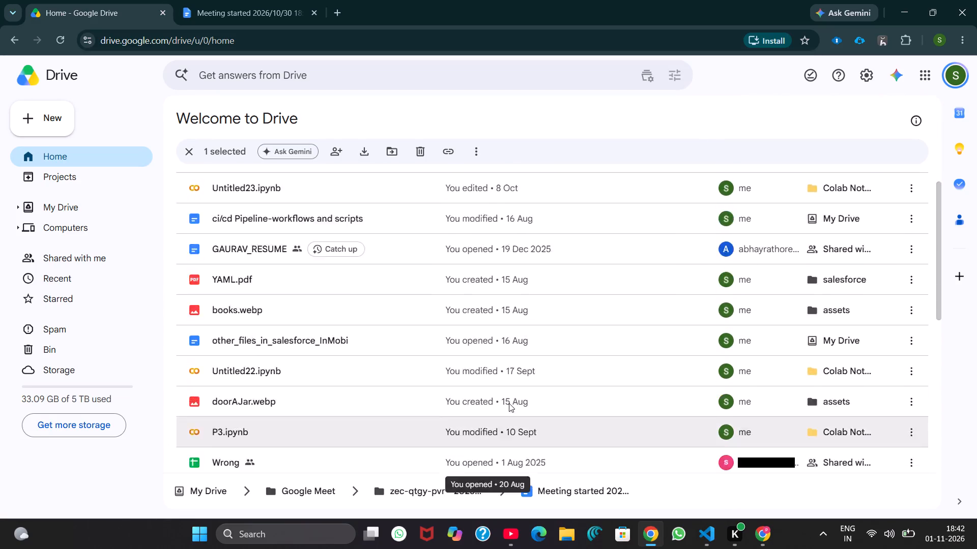
scroll(509, 403, up, 2)
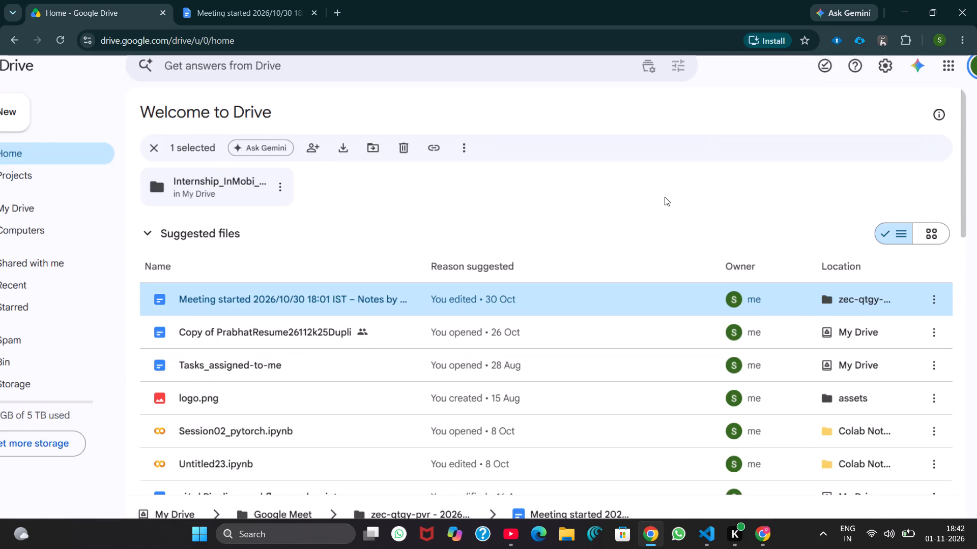
scroll(665, 197, down, 2)
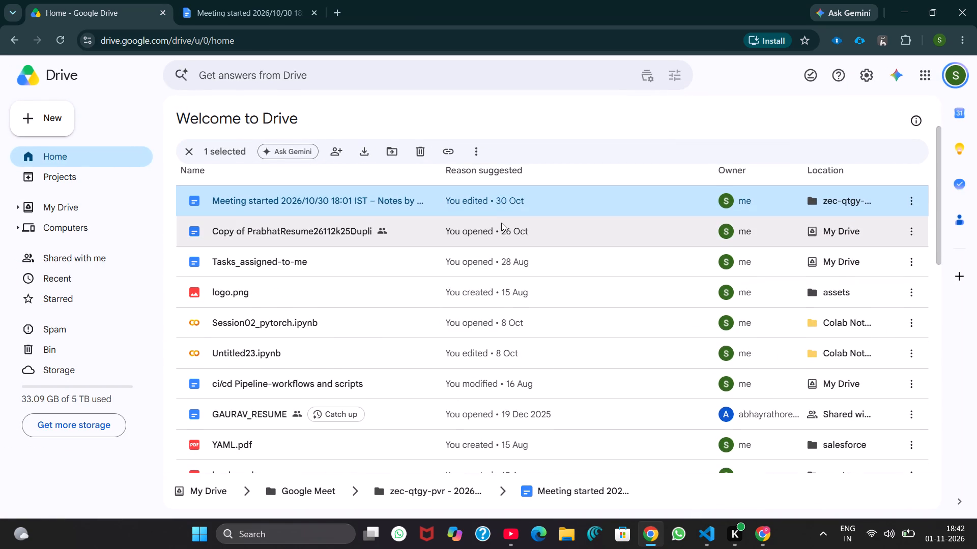
Open Copy of PrabhatResume26112k25Dupli from the suggested files and close the meeting notes document.
click(501, 223)
double_click(501, 223)
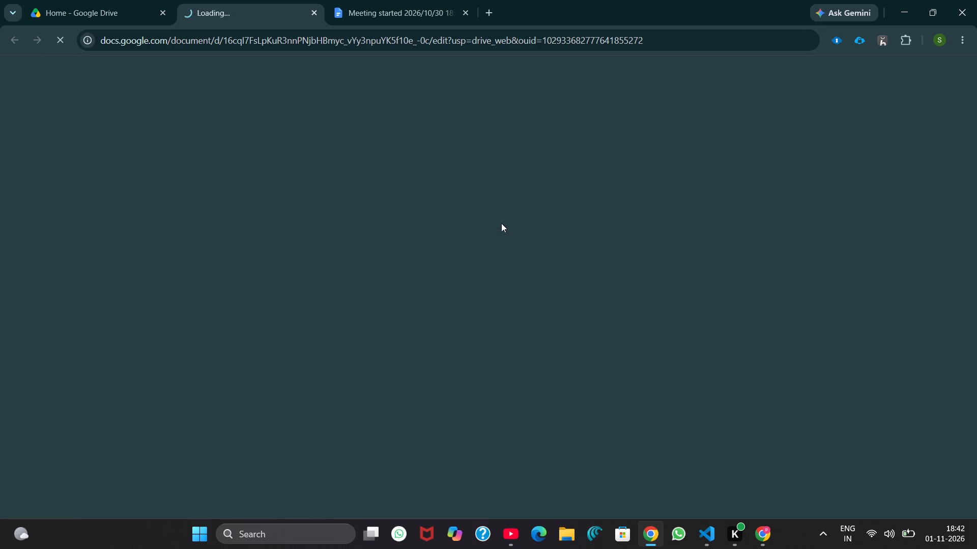
click(405, 0)
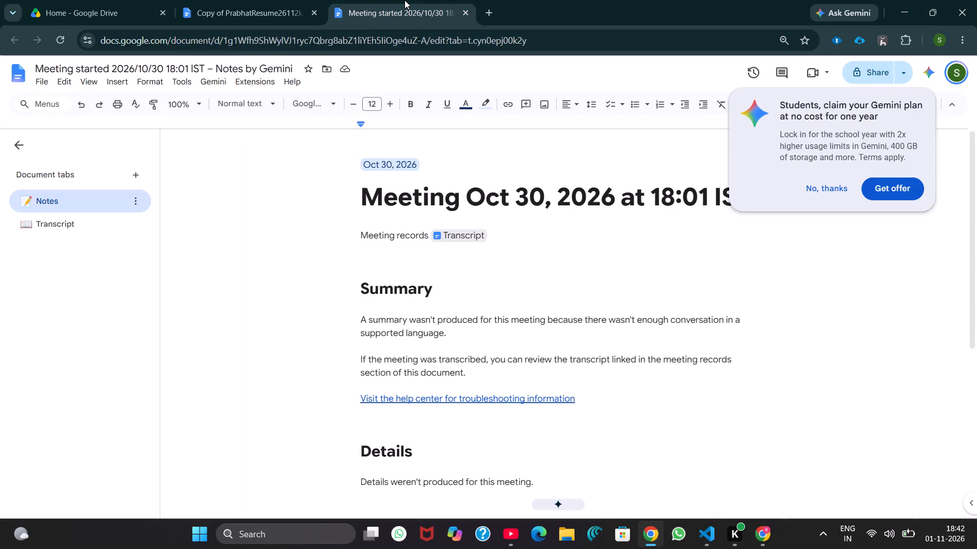
click(463, 17)
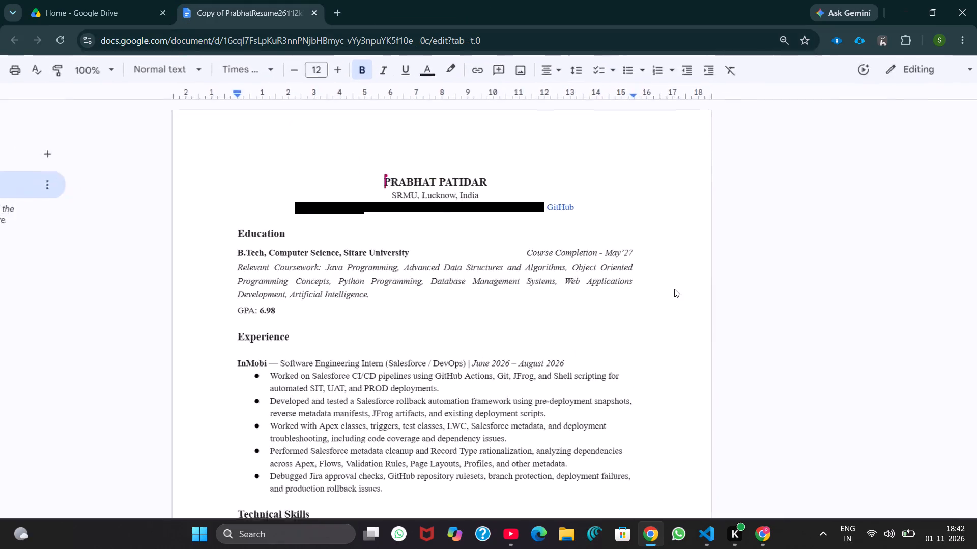
Examine the Education, Experience and Technical Skills sections on the first page of the résumé copy.
scroll(674, 289, down, 1)
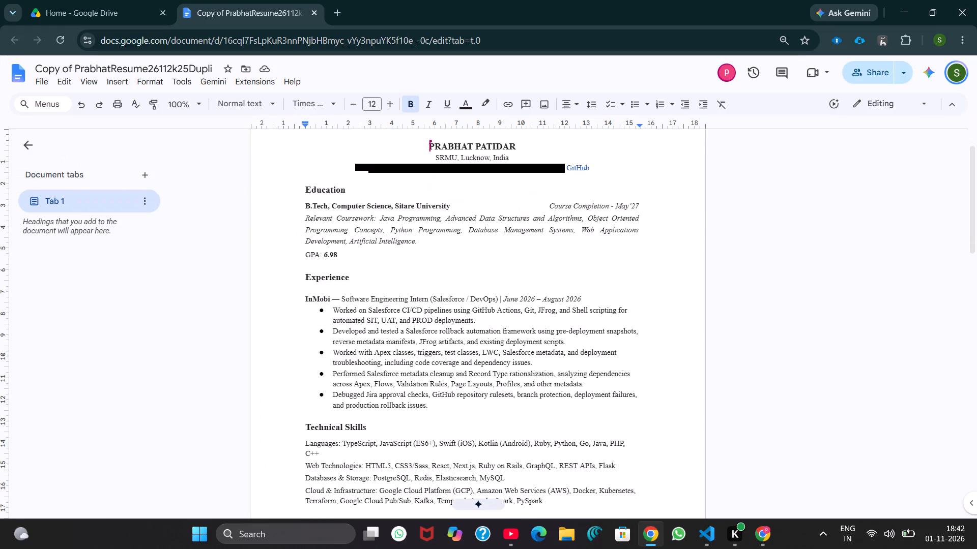
click(487, 241)
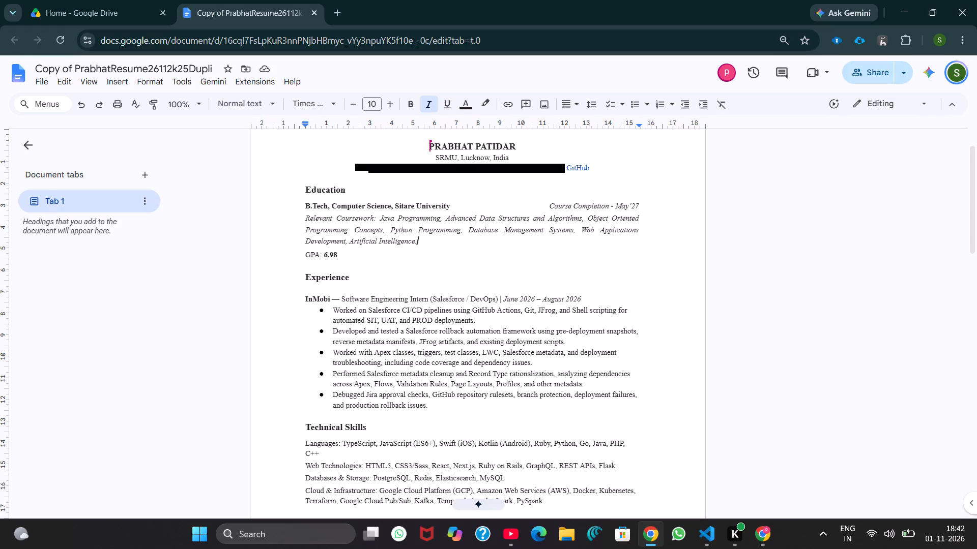
click(648, 443)
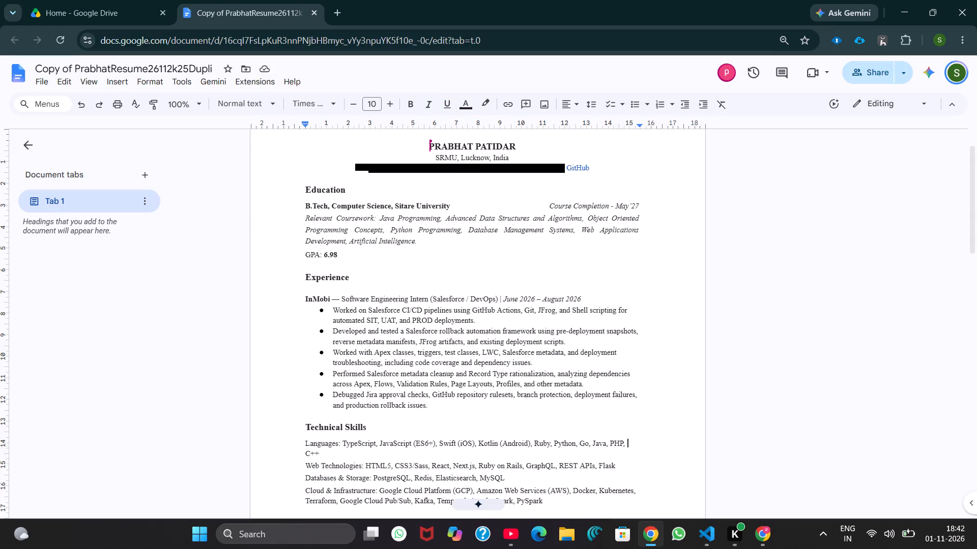
scroll(648, 443, down, 1)
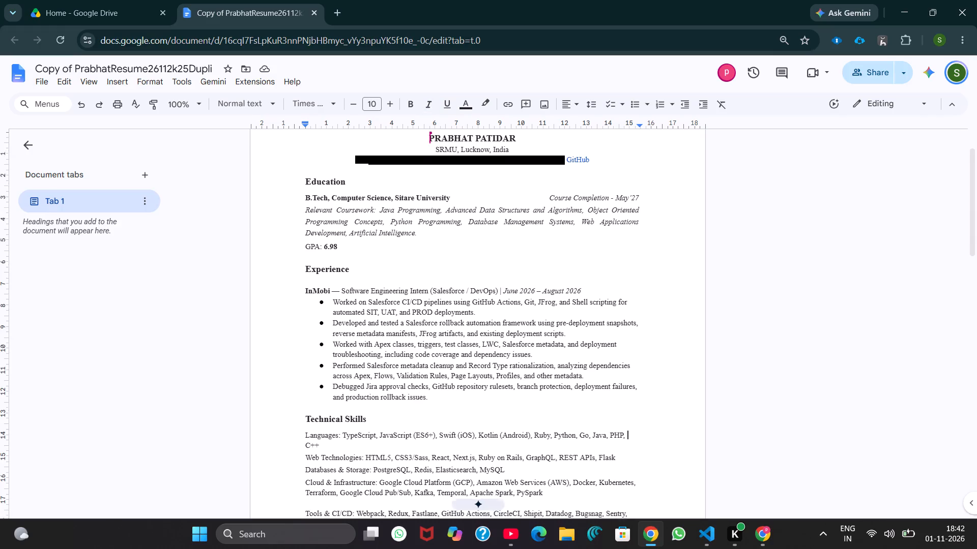
scroll(648, 443, down, 3)
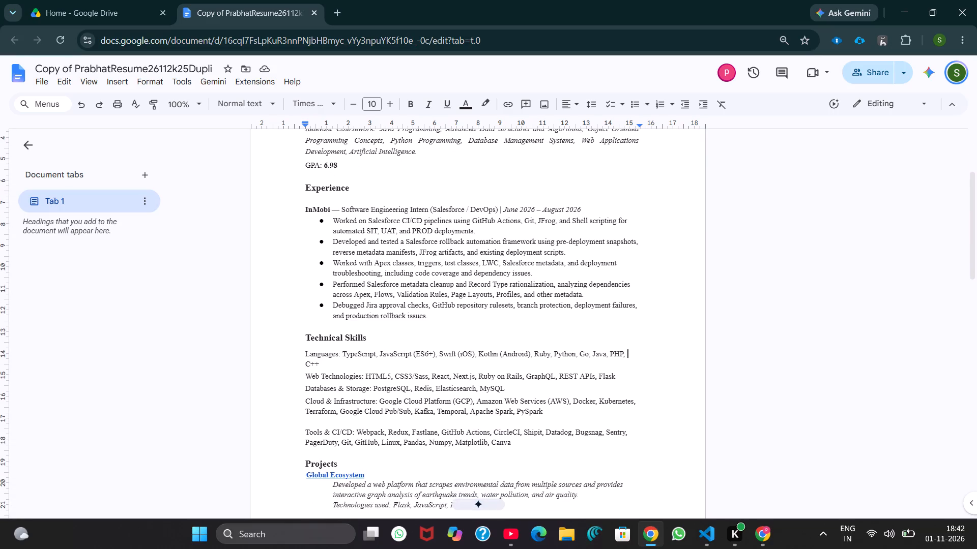
scroll(648, 443, up, 2)
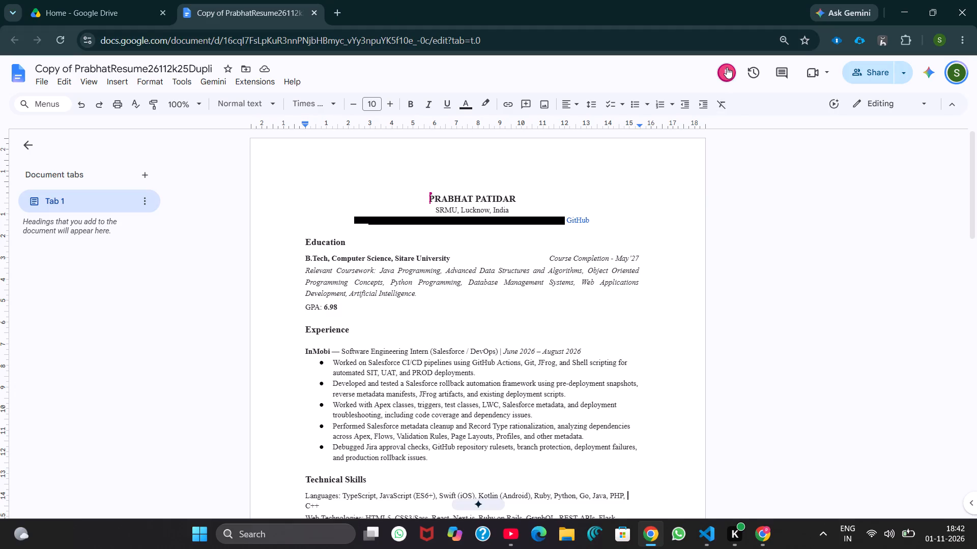
Go through the résumé copy again from its start, including the Projects and Scholarships sections on the second page.
click(681, 370)
scroll(625, 407, down, 1)
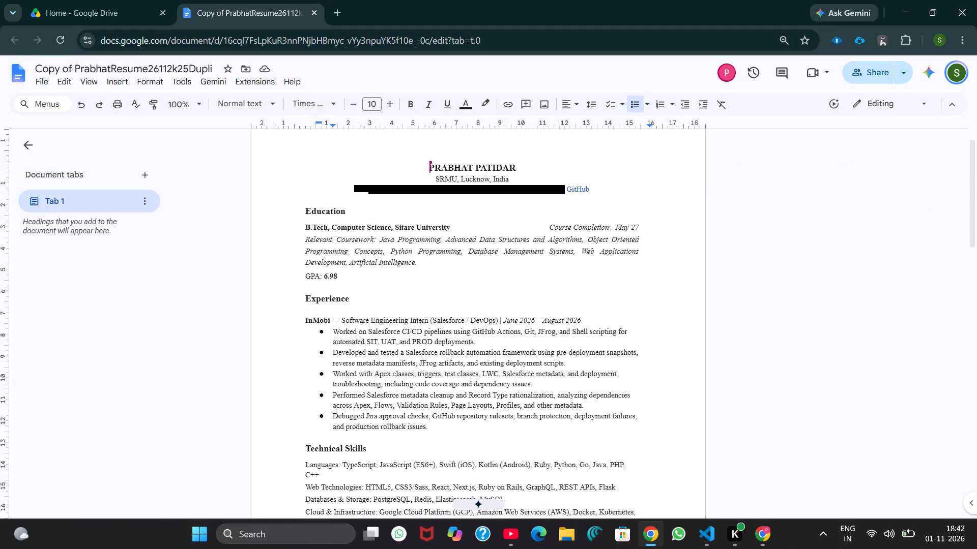
scroll(625, 407, down, 3)
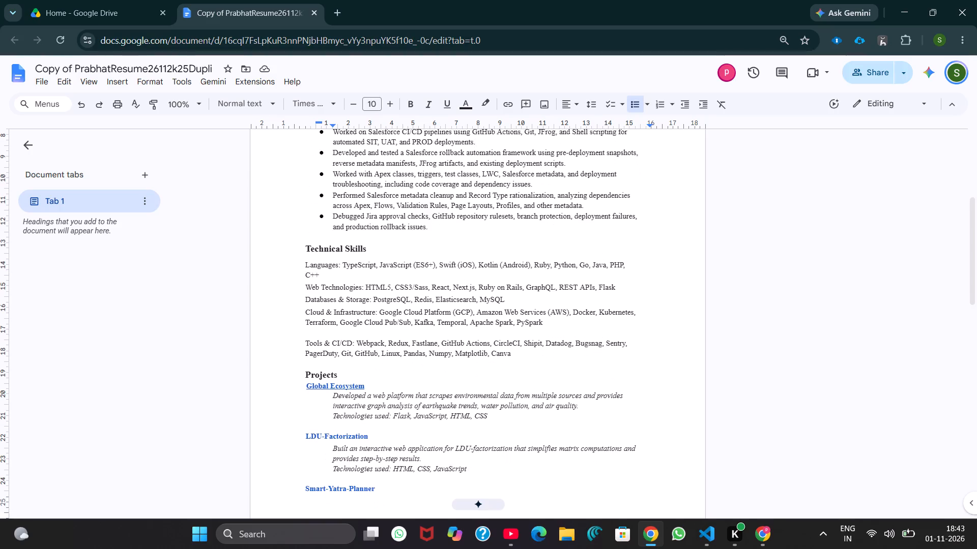
scroll(625, 407, down, 3)
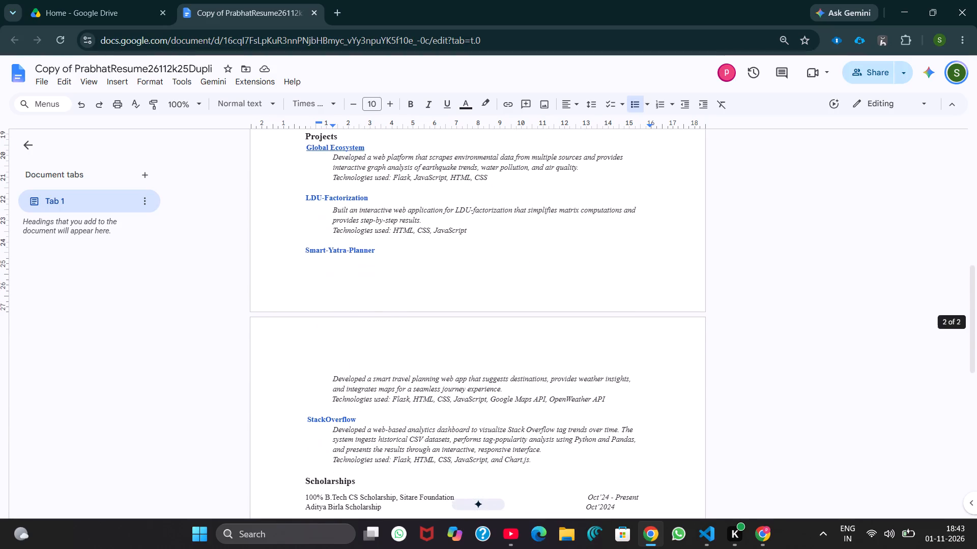
scroll(625, 407, down, 3)
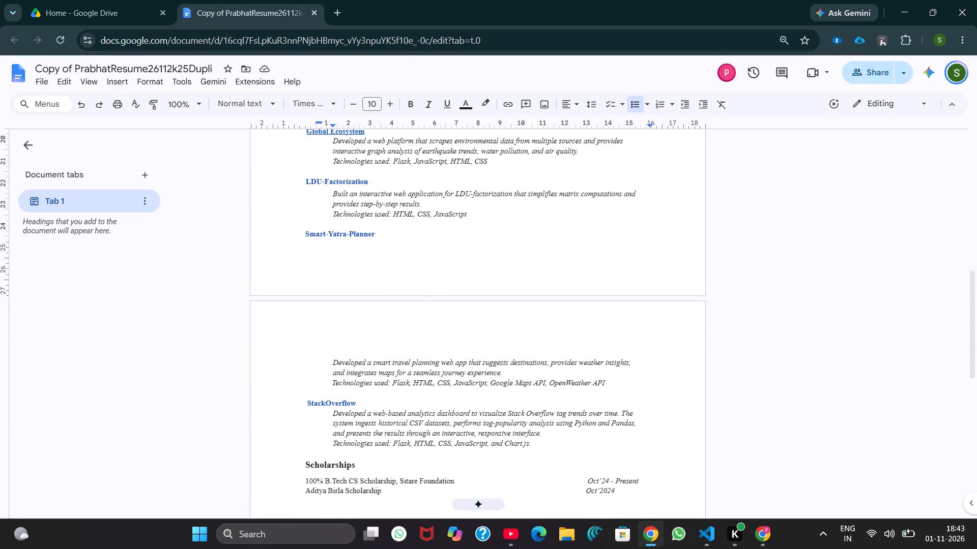
scroll(625, 407, down, 2)
scroll(625, 407, up, 5)
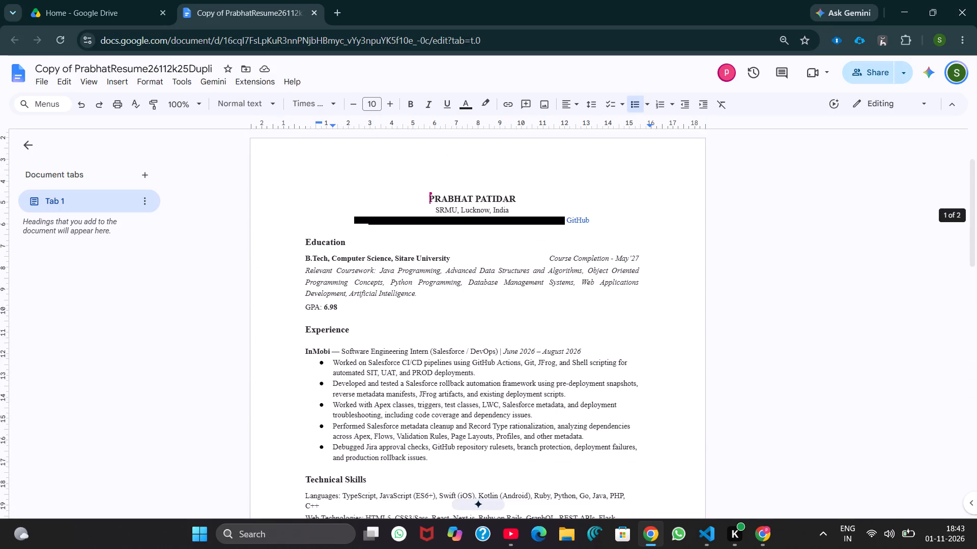
scroll(625, 407, down, 2)
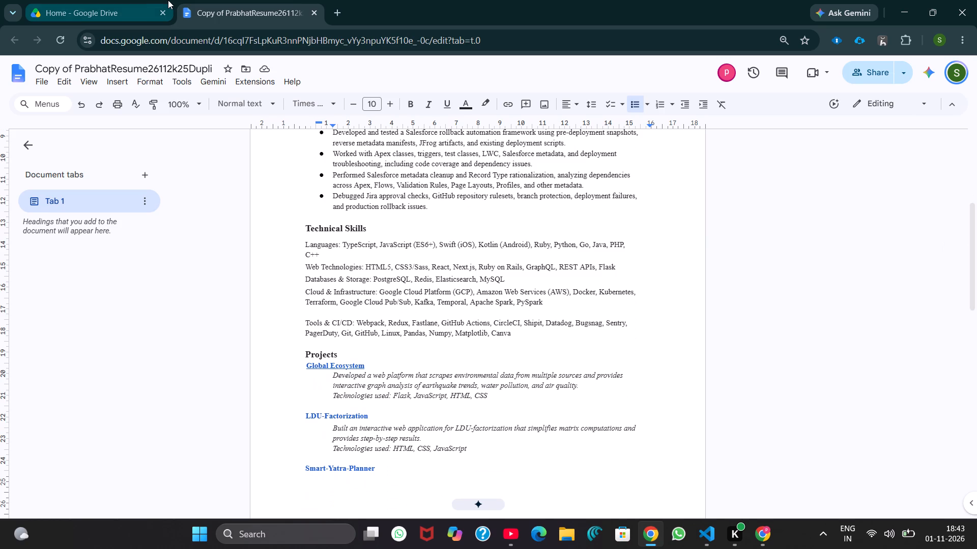
Return to Drive home, clear the file selection and look through the suggested files down to the last entry.
click(141, 0)
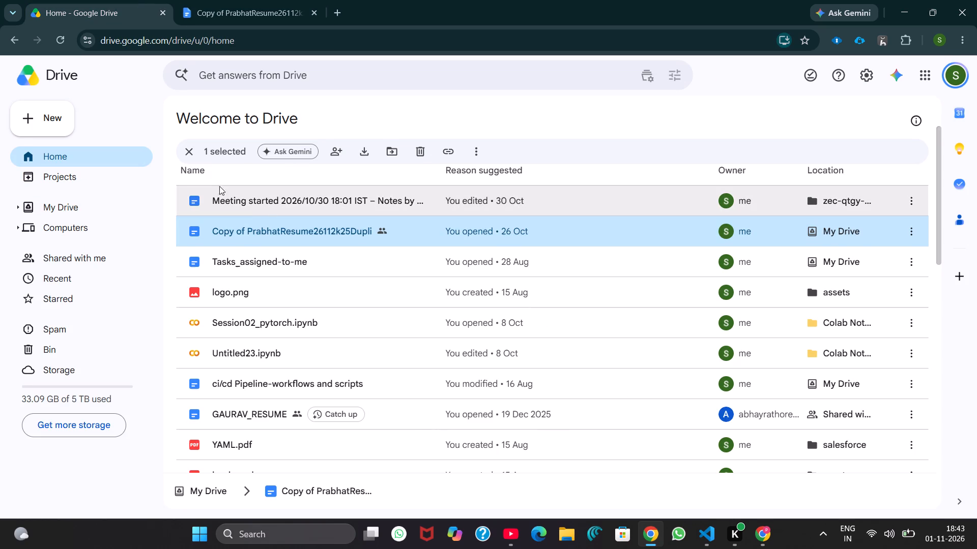
click(191, 159)
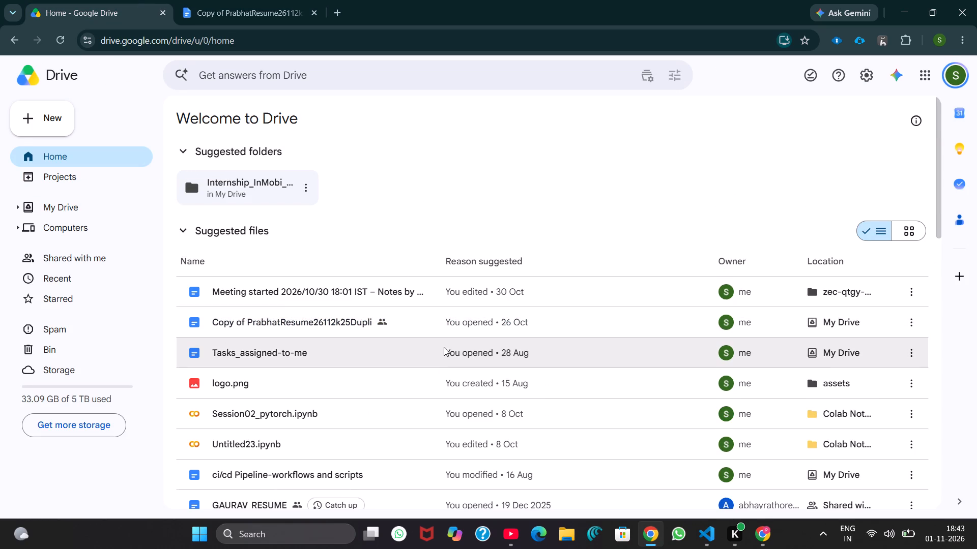
scroll(444, 347, down, 1)
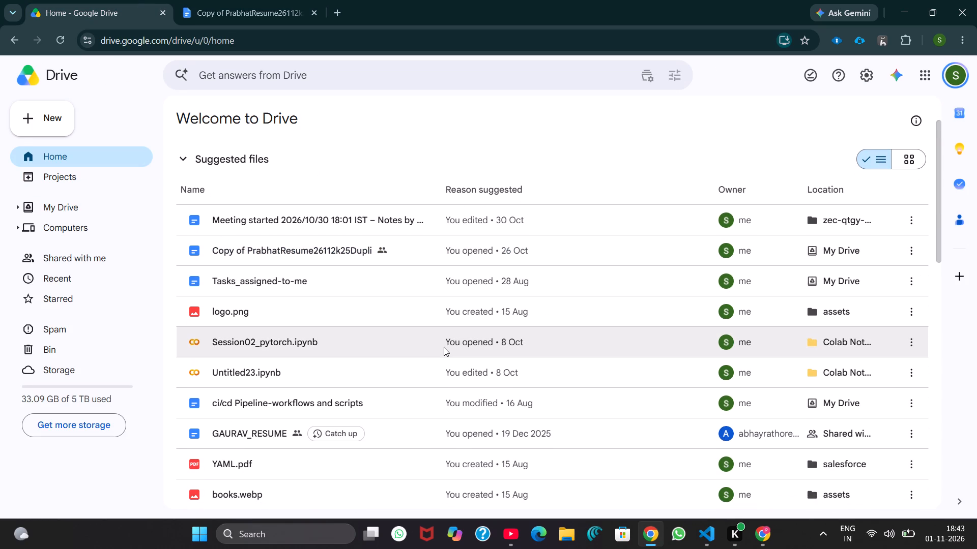
scroll(519, 396, down, 1)
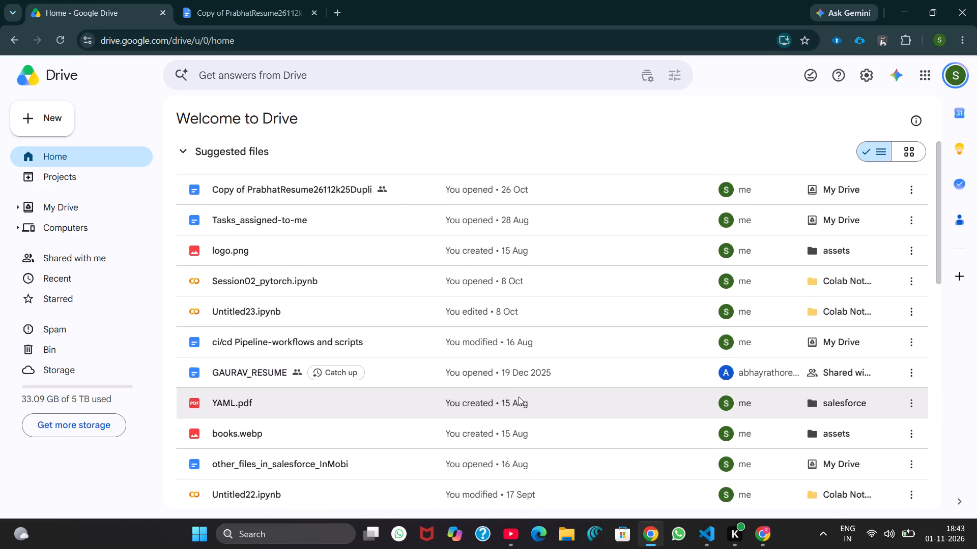
scroll(519, 396, down, 2)
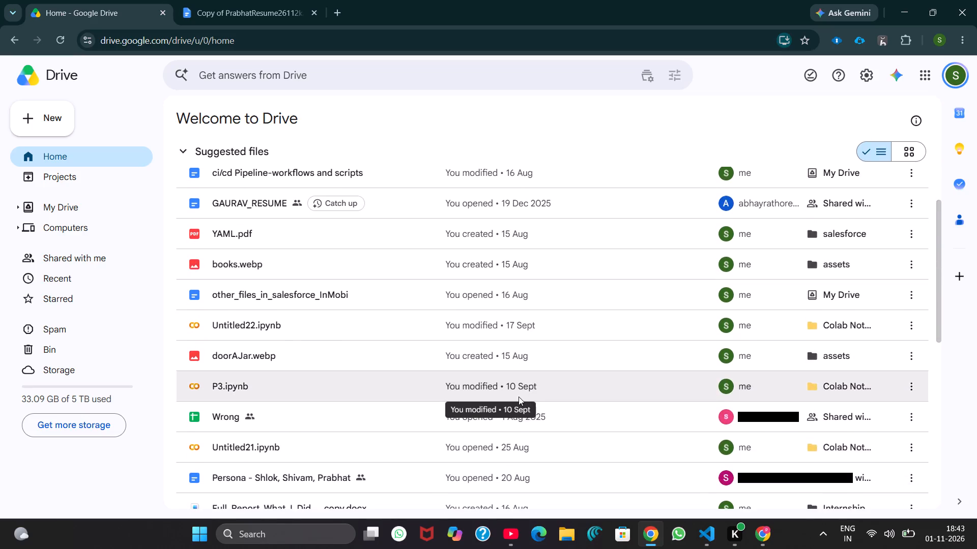
scroll(519, 396, down, 3)
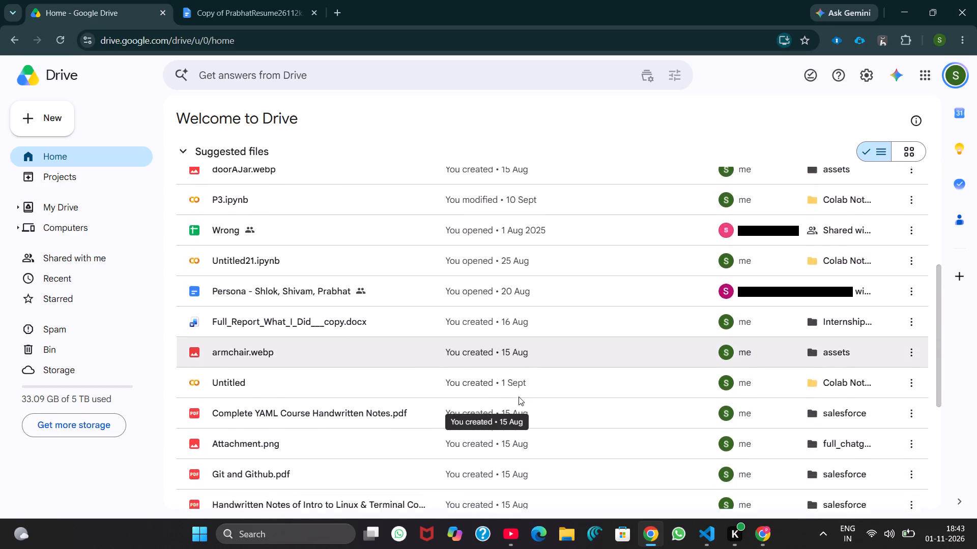
scroll(519, 396, down, 3)
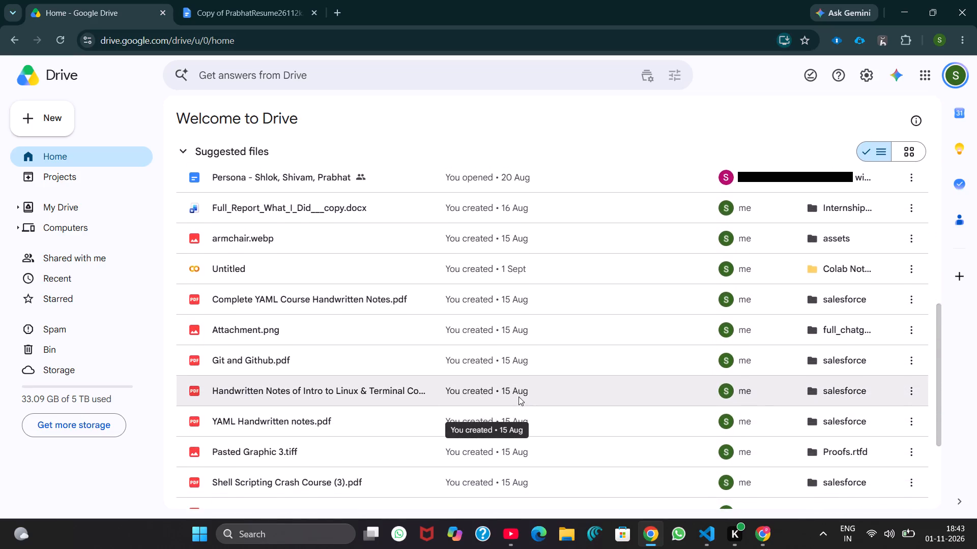
scroll(519, 396, down, 3)
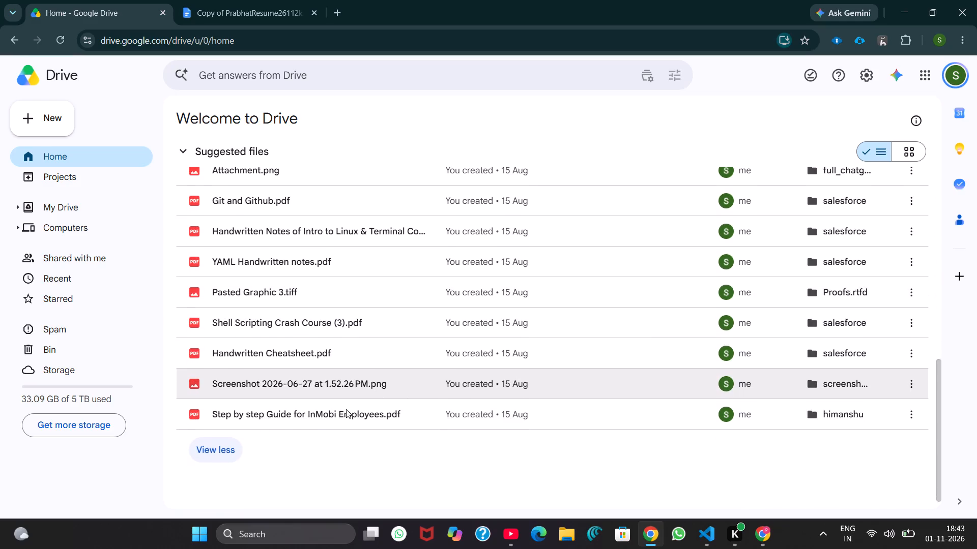
Look over the suggested files again from the beginning and open the shared GAURAV_RESUME document.
scroll(468, 380, up, 6)
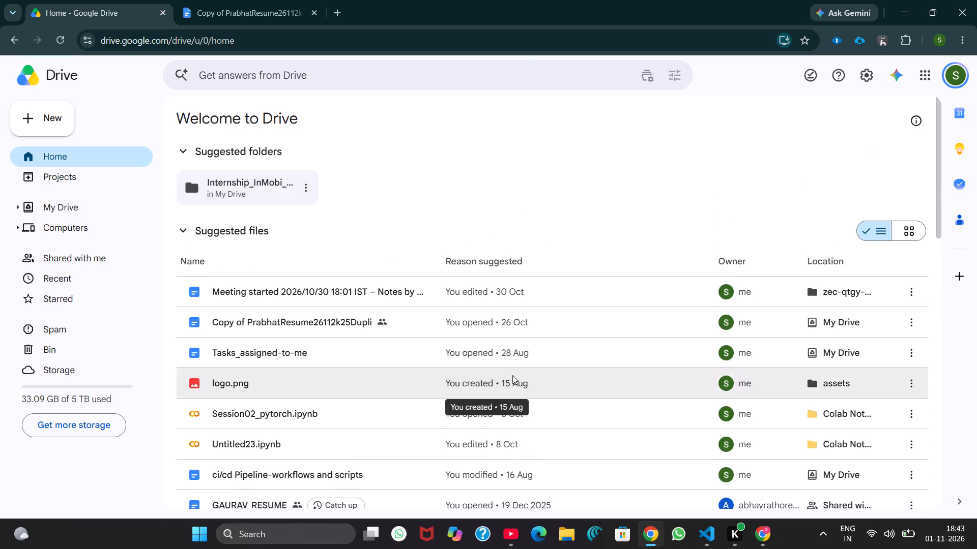
scroll(512, 375, down, 1)
scroll(512, 375, up, 1)
scroll(512, 375, down, 3)
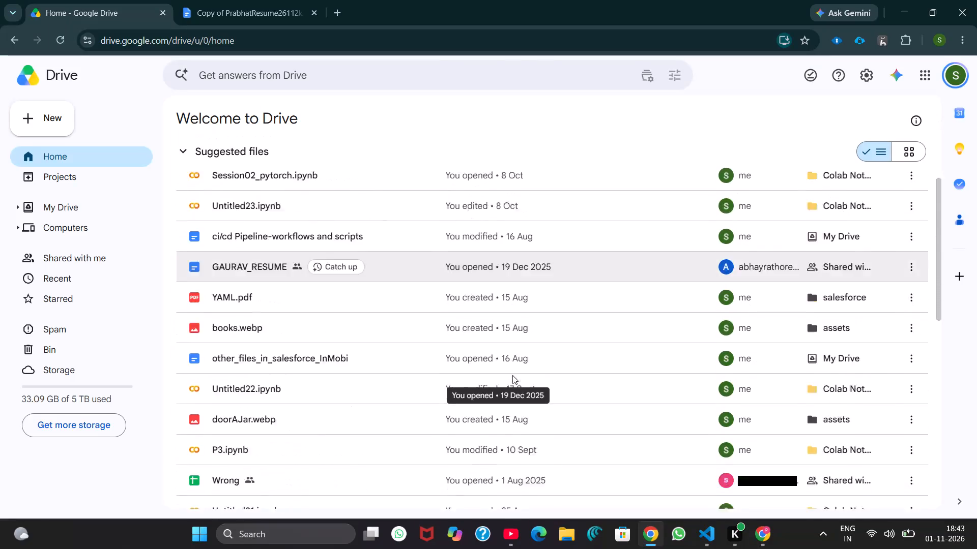
scroll(512, 375, down, 1)
scroll(512, 375, up, 2)
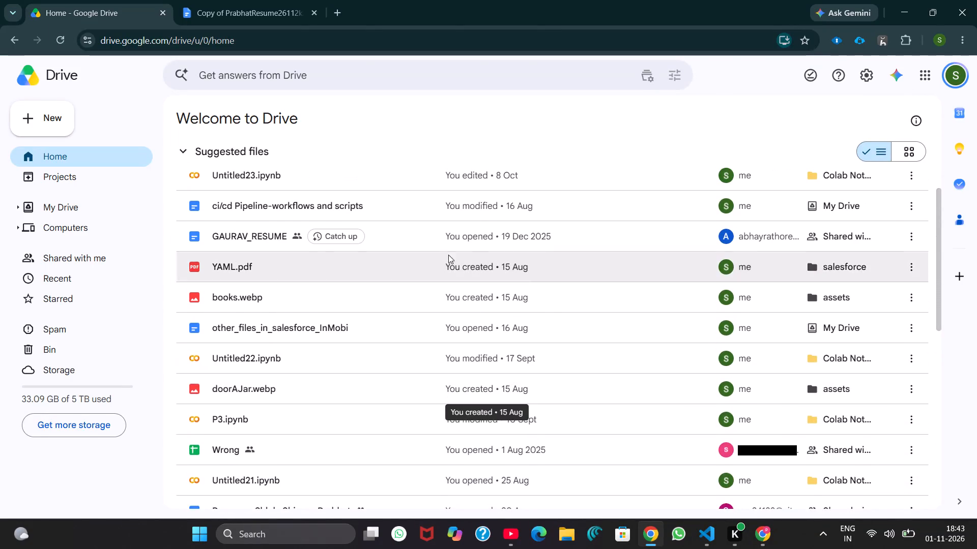
double_click(425, 237)
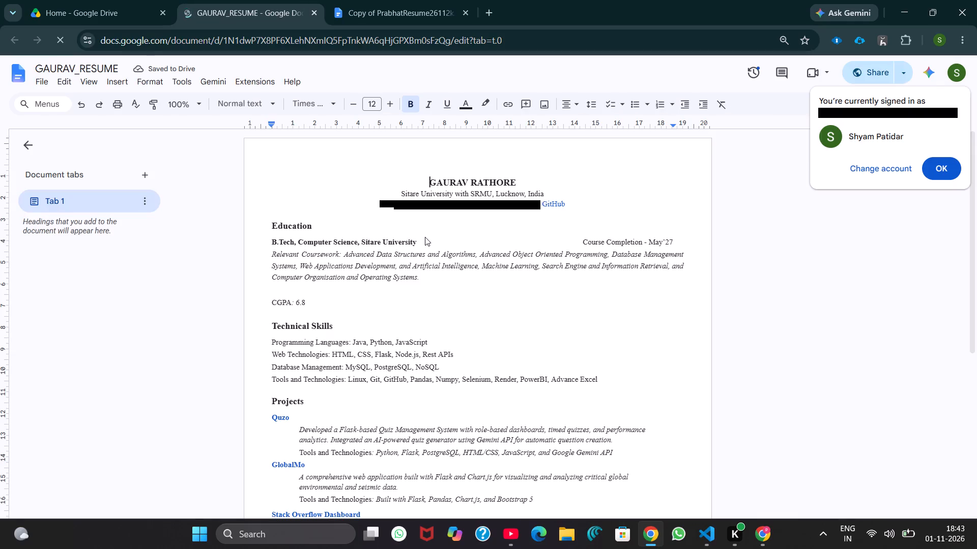
Read through the GAURAV_RESUME document from the Education section down to Scholarships.
scroll(536, 362, down, 1)
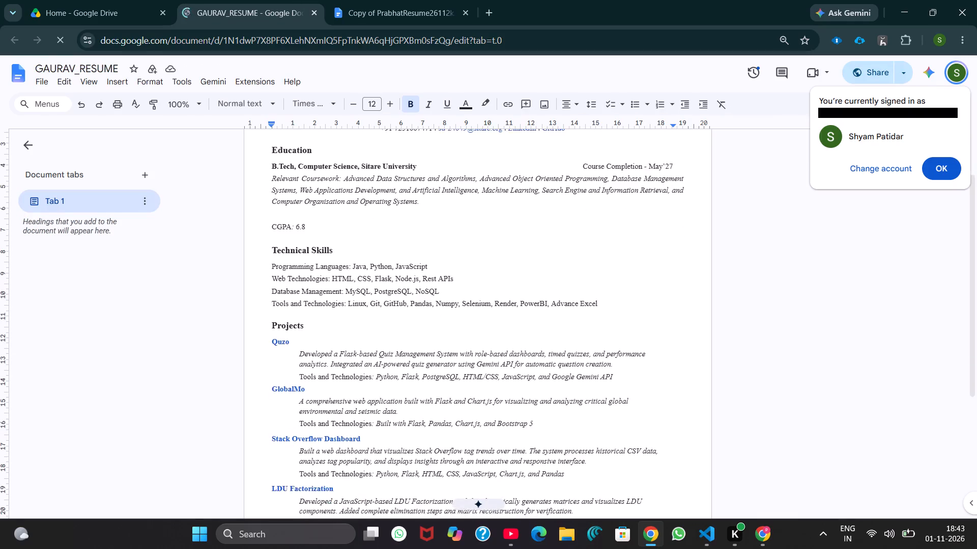
scroll(536, 362, down, 2)
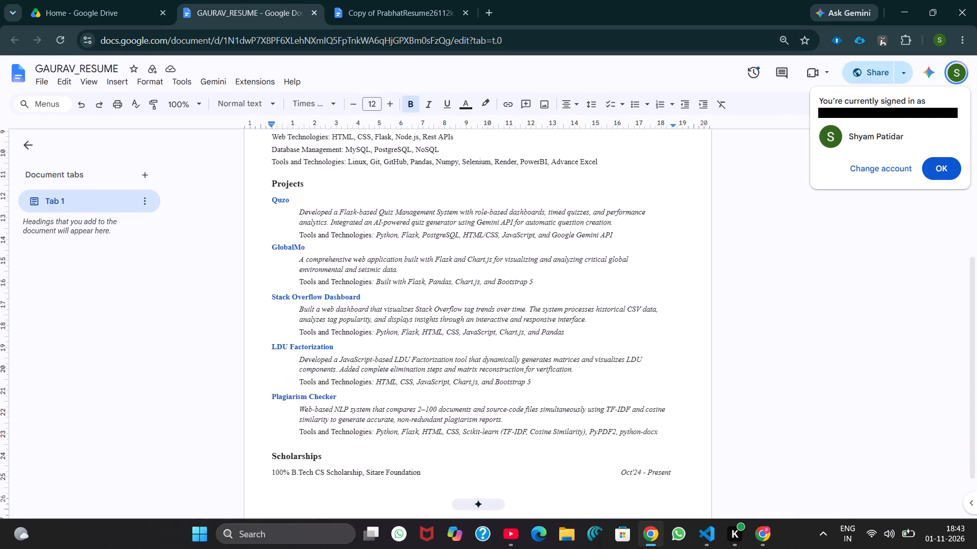
scroll(536, 362, up, 1)
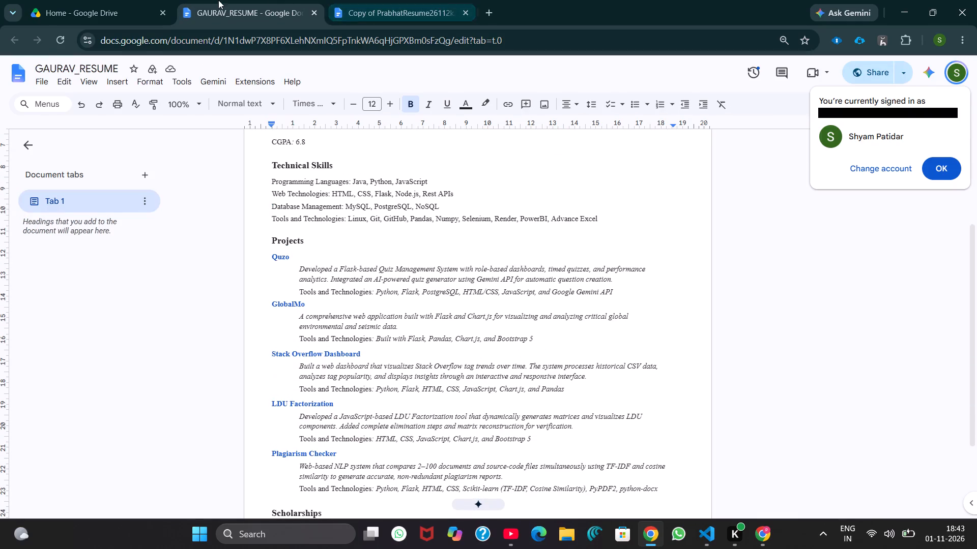
Return to Drive home and look through the suggested files down to the last entry and back to the start.
click(88, 0)
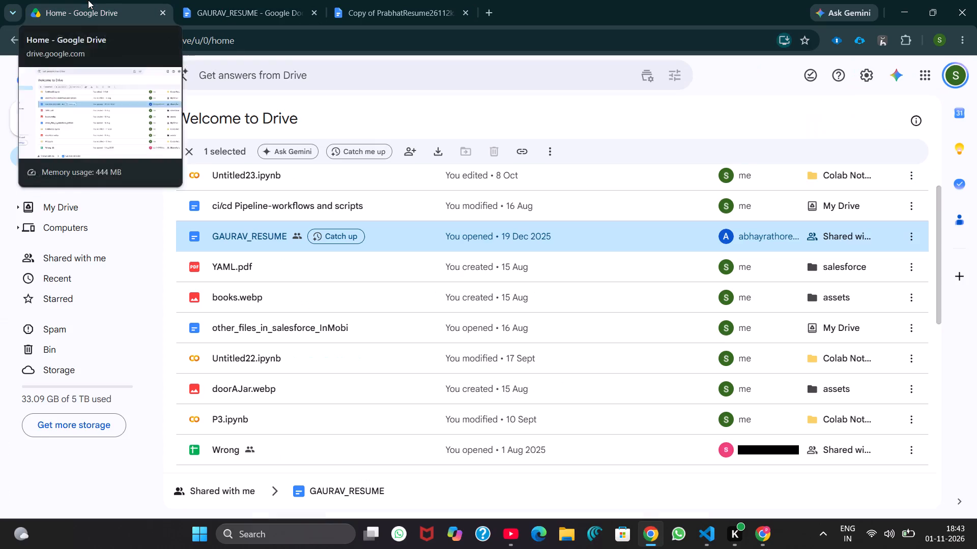
scroll(536, 320, down, 1)
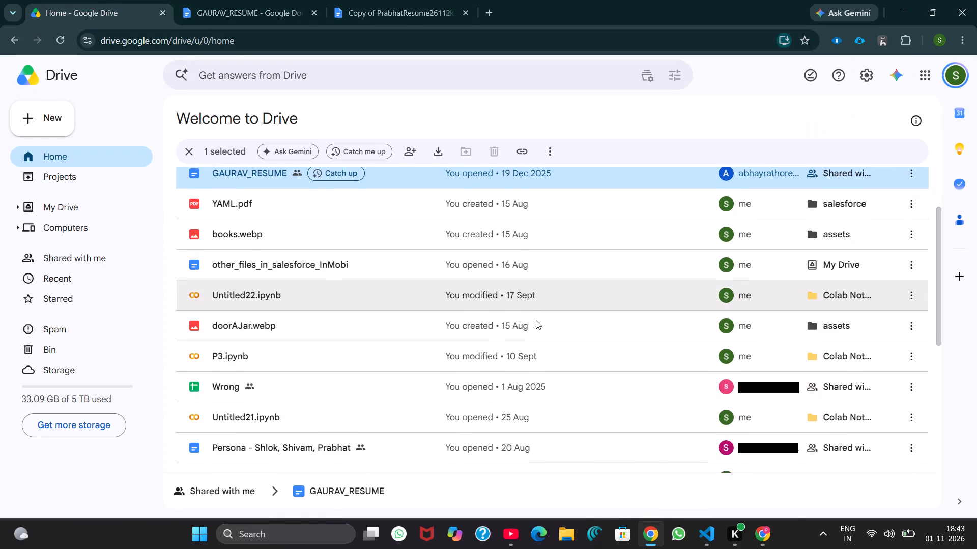
scroll(536, 320, down, 2)
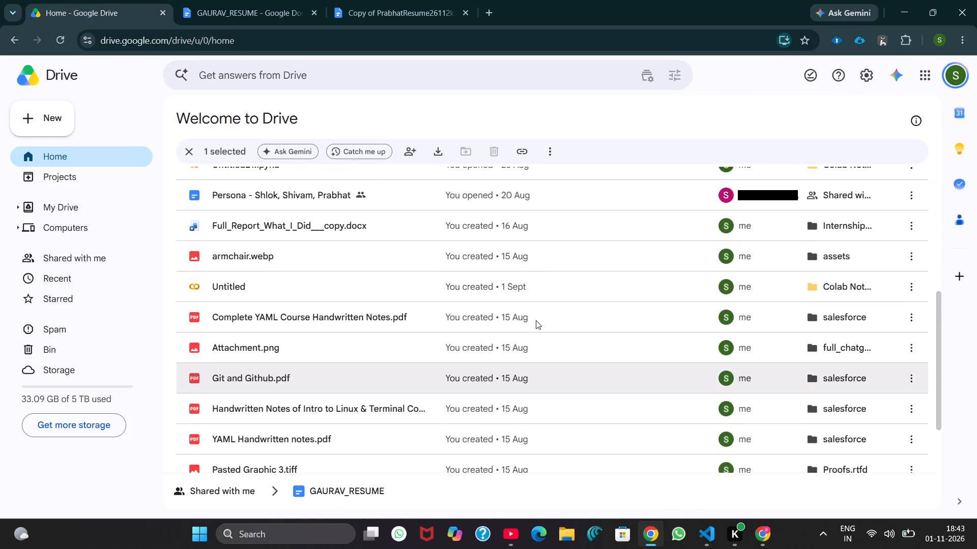
scroll(536, 320, down, 3)
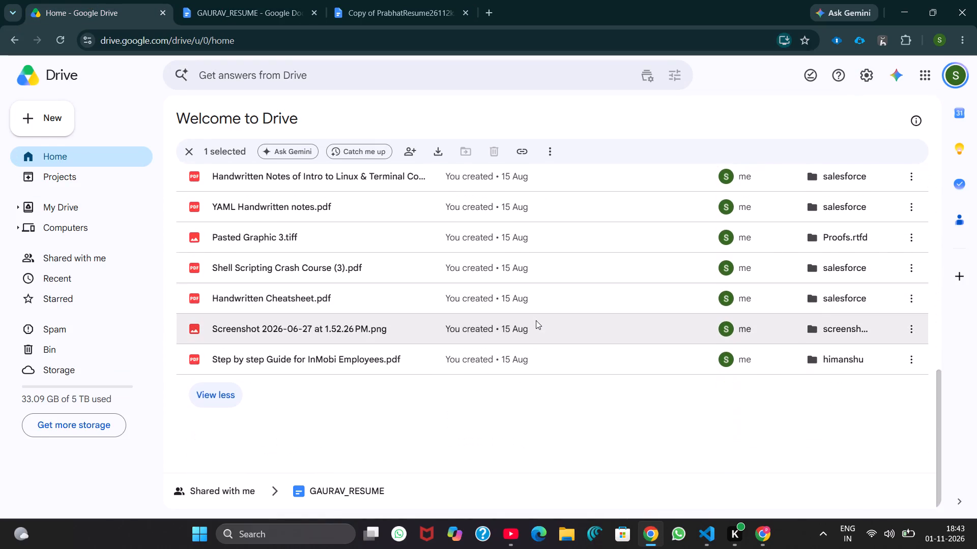
scroll(536, 320, up, 9)
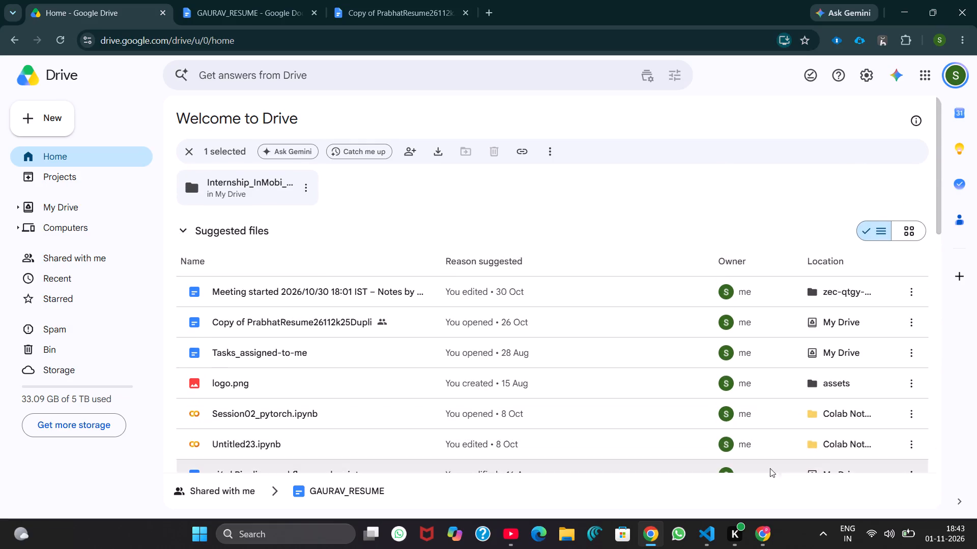
Switch to the work-profile Chrome window, check its open résumé documents and return to the start of its Drive home page.
click(766, 537)
click(766, 537)
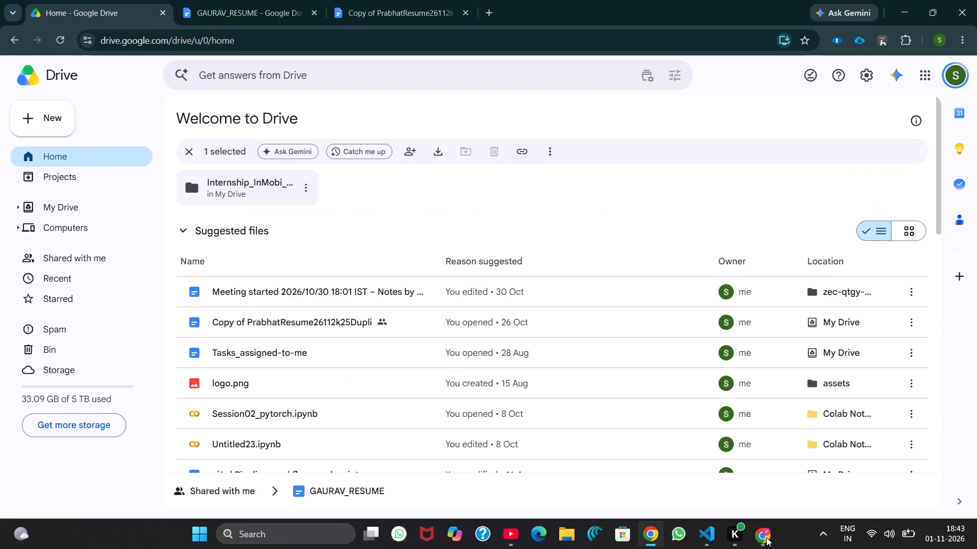
click(766, 537)
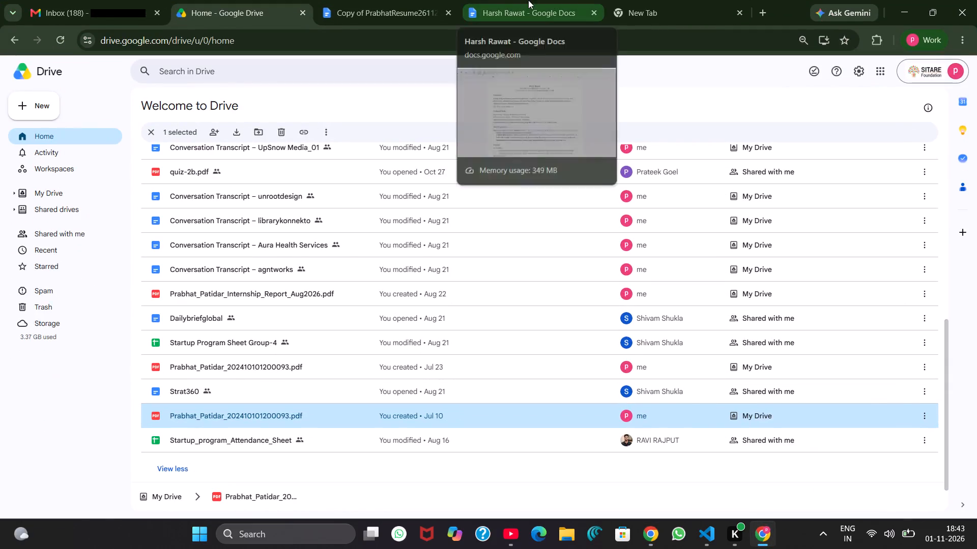
click(528, 0)
click(378, 0)
click(268, 0)
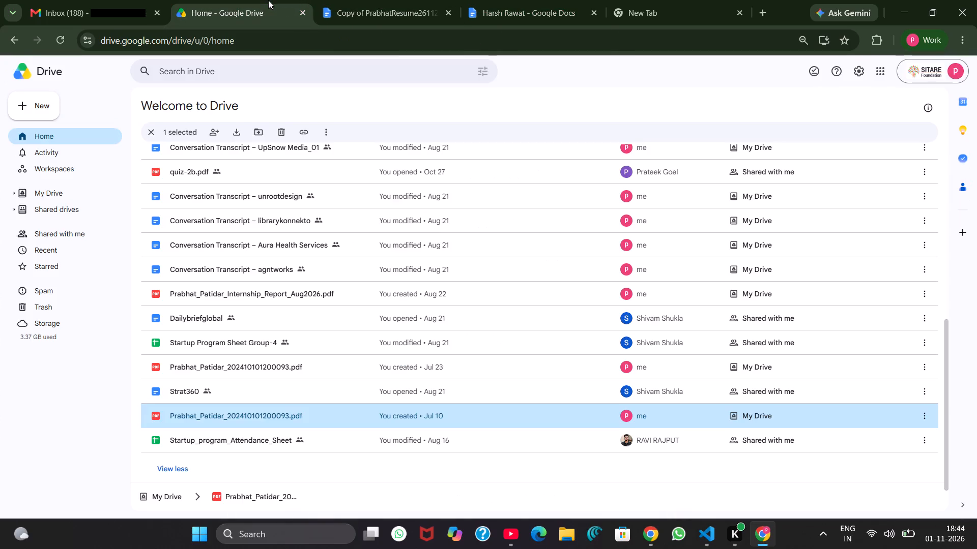
scroll(446, 255, up, 11)
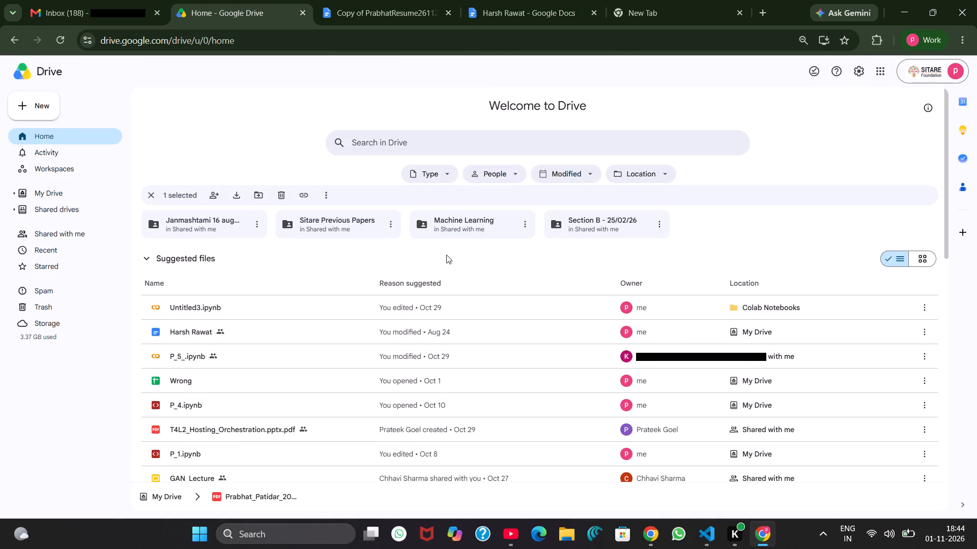
Open the shared folder Janmashtami 16 aug 2k25 and look through its image files.
double_click(203, 219)
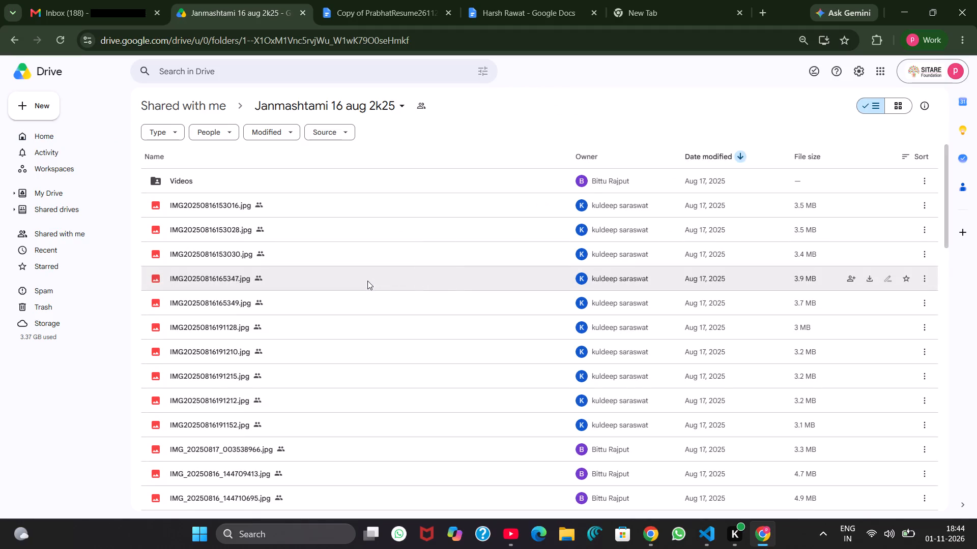
scroll(483, 289, down, 6)
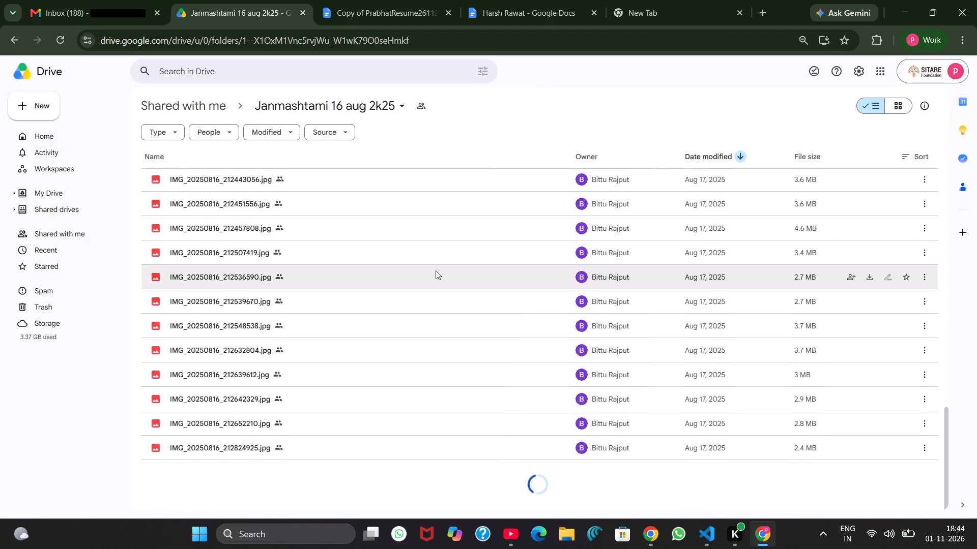
scroll(436, 270, up, 8)
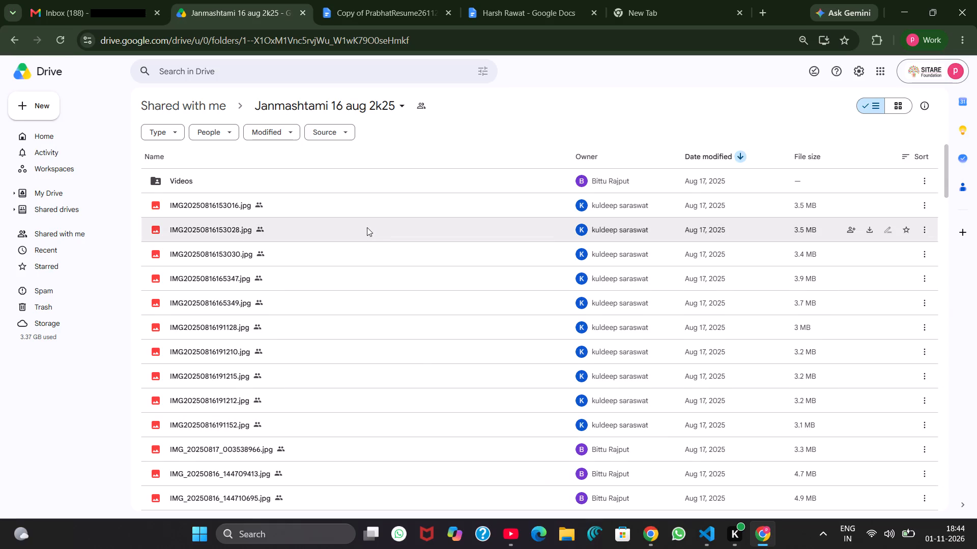
scroll(422, 362, down, 12)
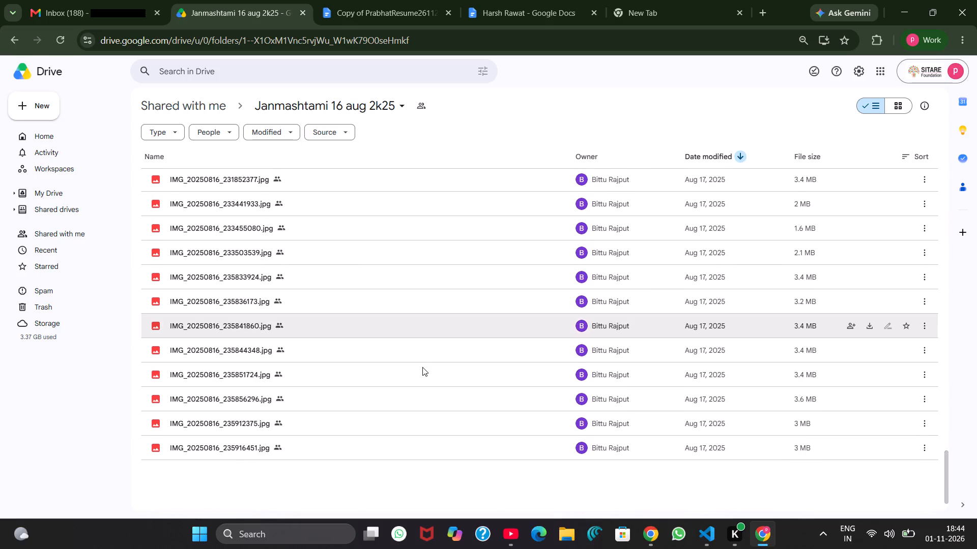
scroll(422, 367, down, 12)
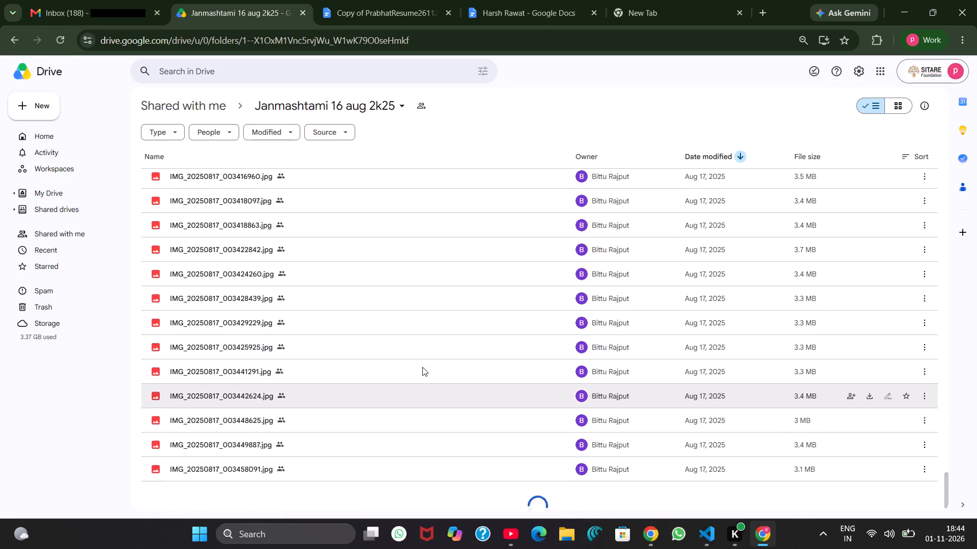
scroll(422, 367, up, 10)
scroll(422, 367, down, 11)
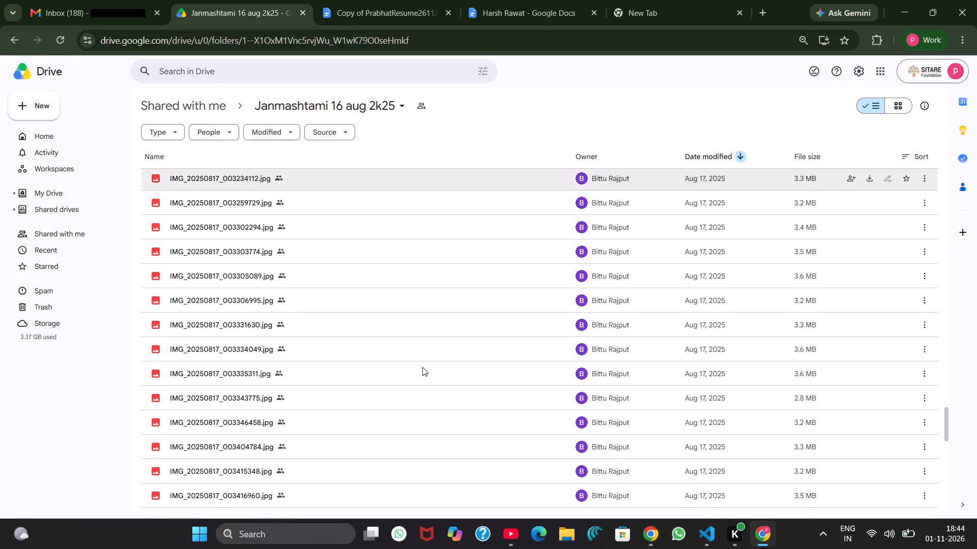
scroll(422, 367, down, 8)
scroll(265, 234, up, 13)
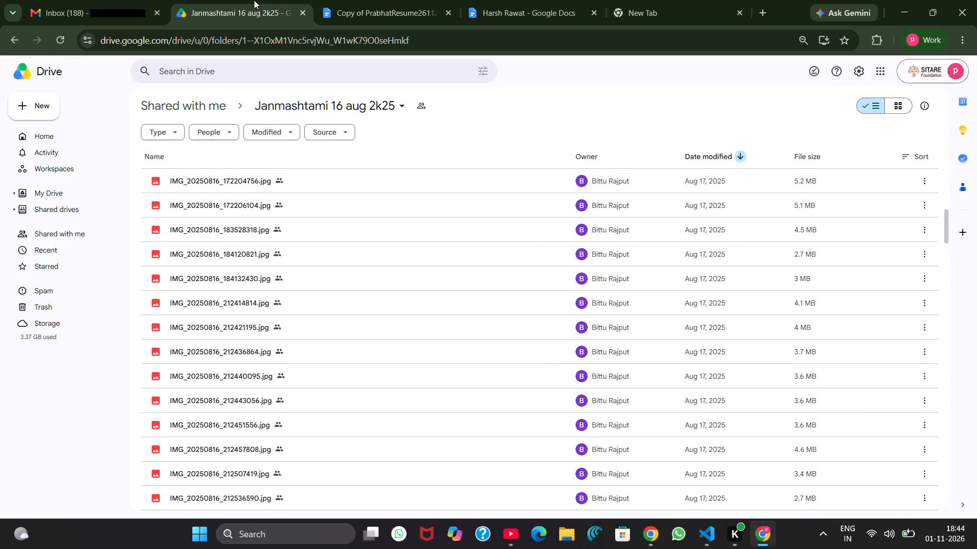
Go back to Drive home, expand the suggested files to the full list and look through all entries.
click(6, 41)
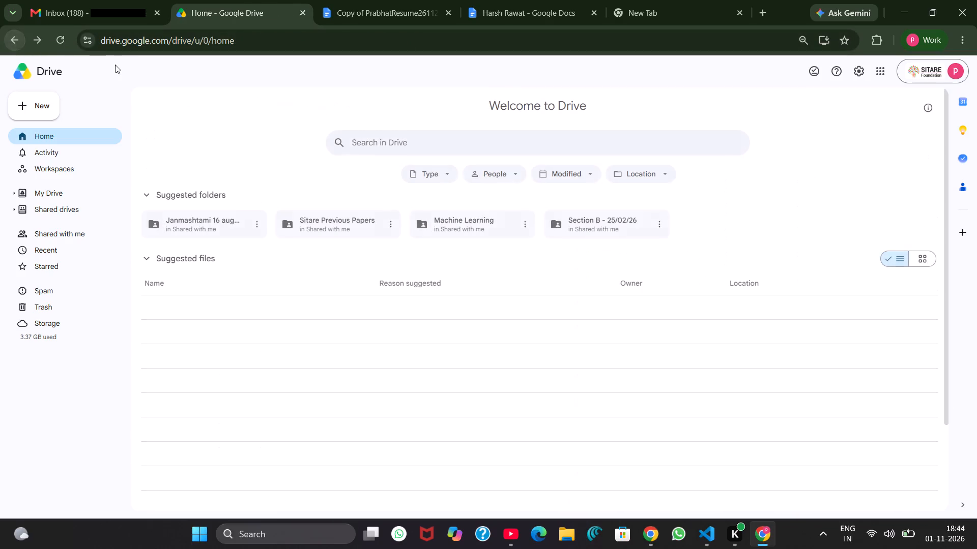
scroll(581, 393, down, 1)
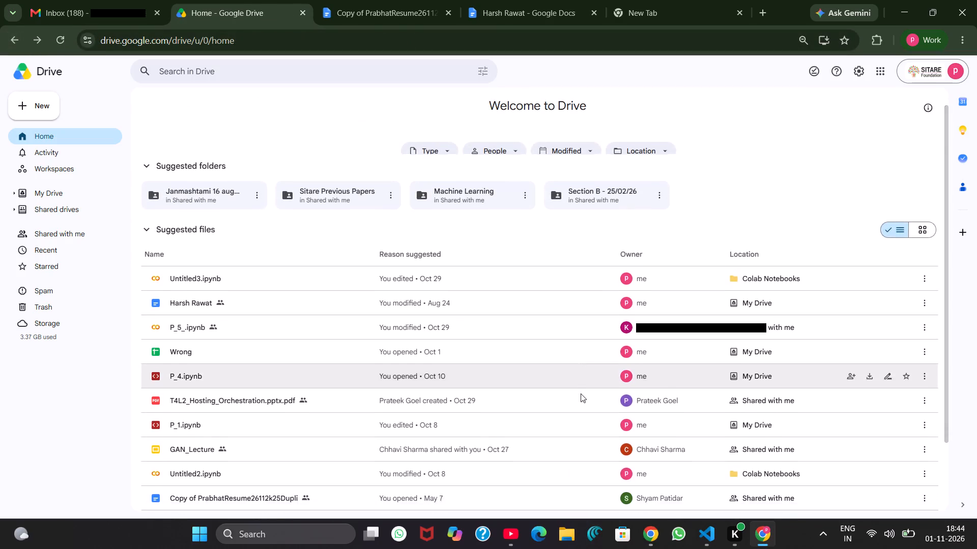
scroll(581, 393, down, 1)
click(186, 449)
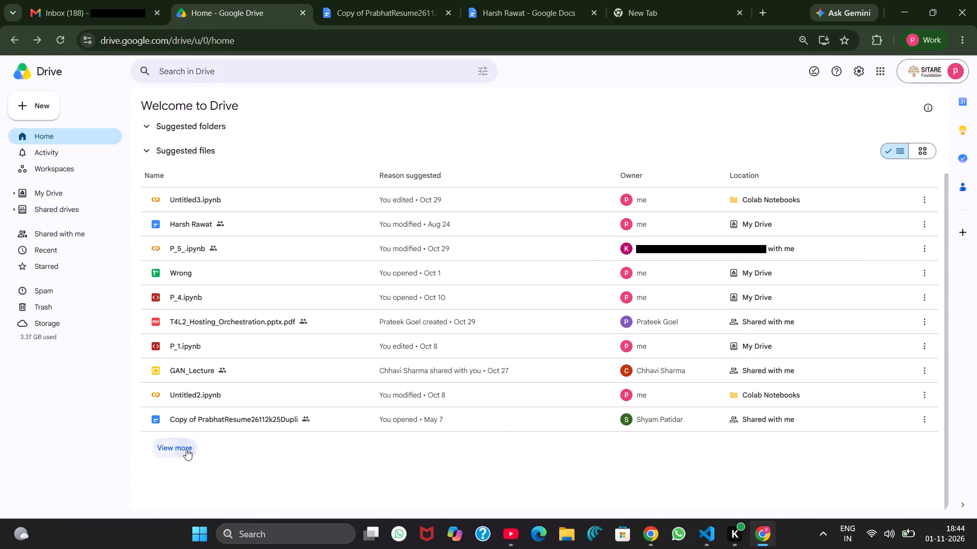
scroll(500, 429, down, 4)
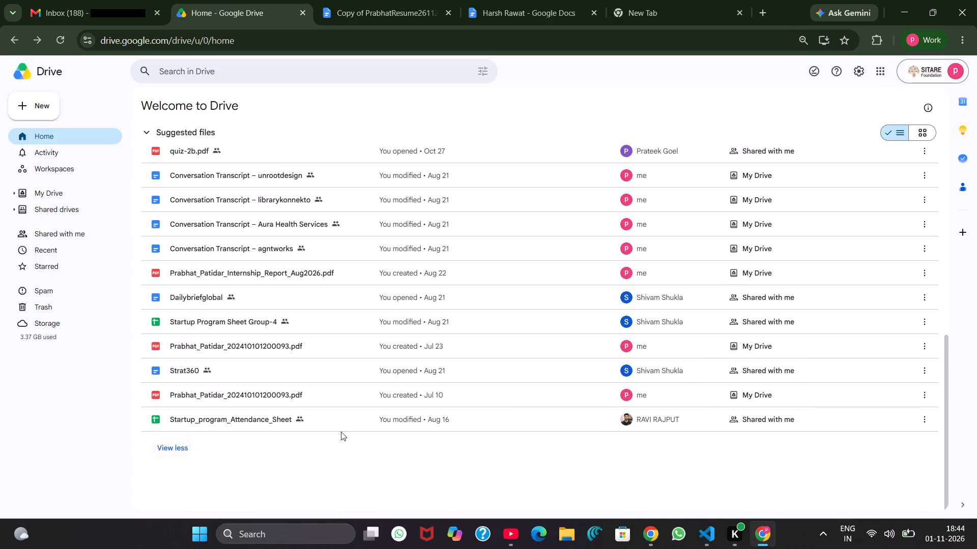
scroll(548, 414, up, 2)
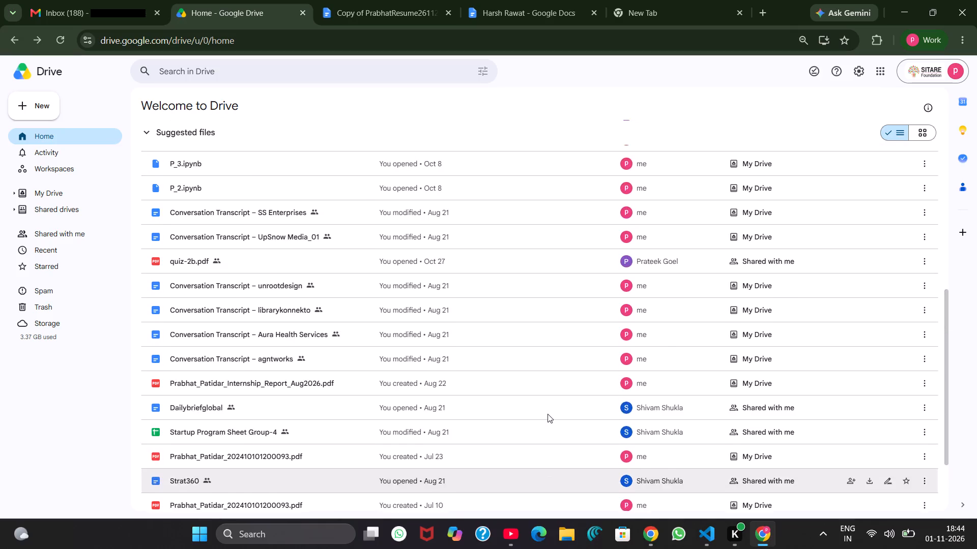
scroll(548, 414, up, 2)
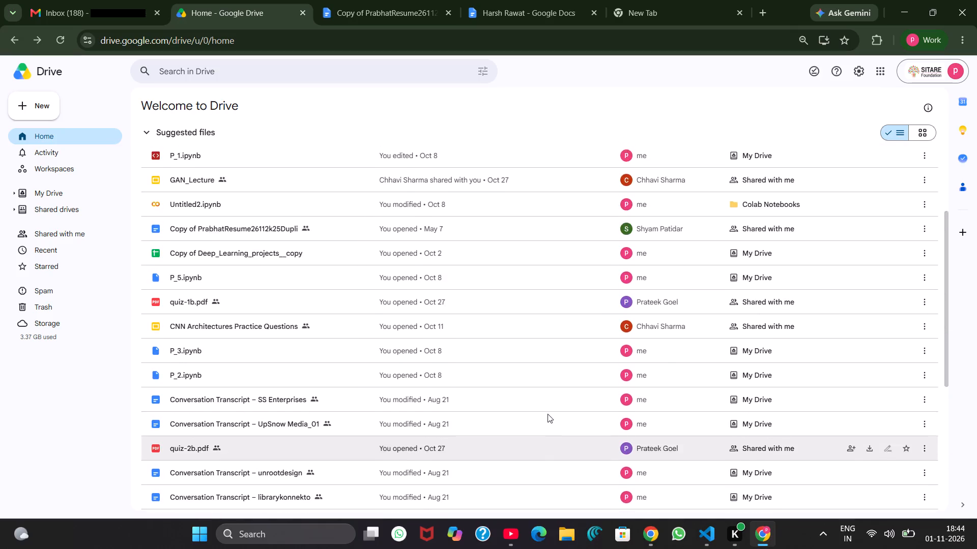
scroll(548, 414, up, 3)
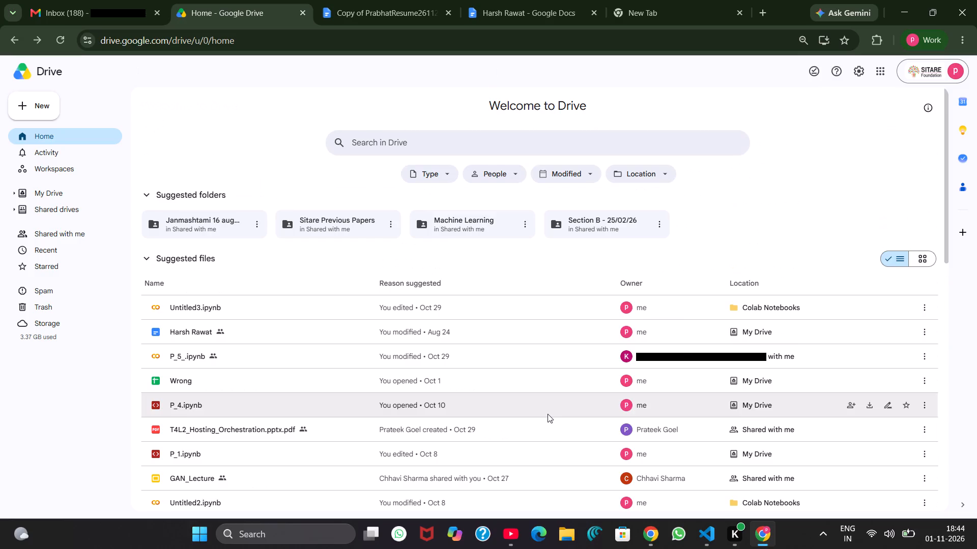
Switch past the résumé copy to the other open résumé and examine its sections from Education to Scholarships.
click(435, 0)
click(536, 0)
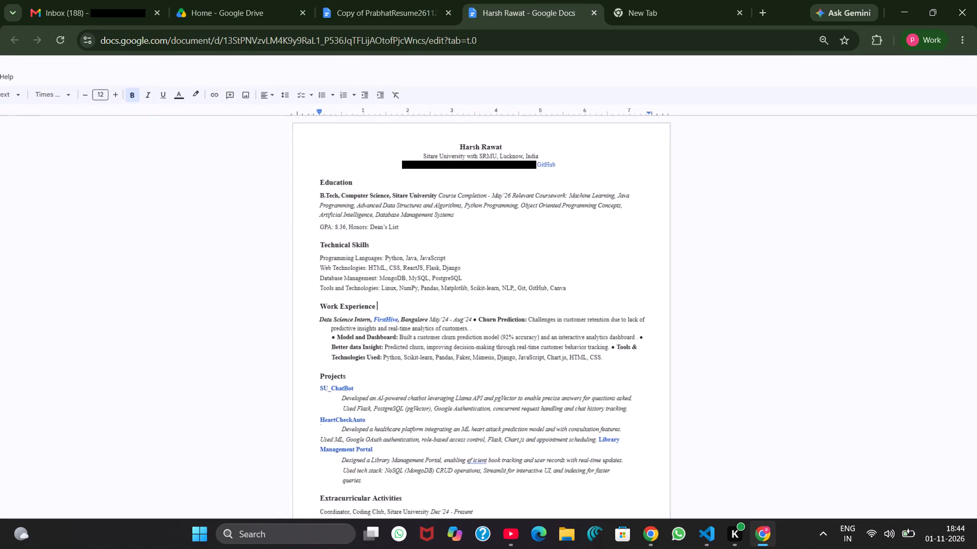
scroll(515, 369, left, 1)
scroll(515, 369, down, 1)
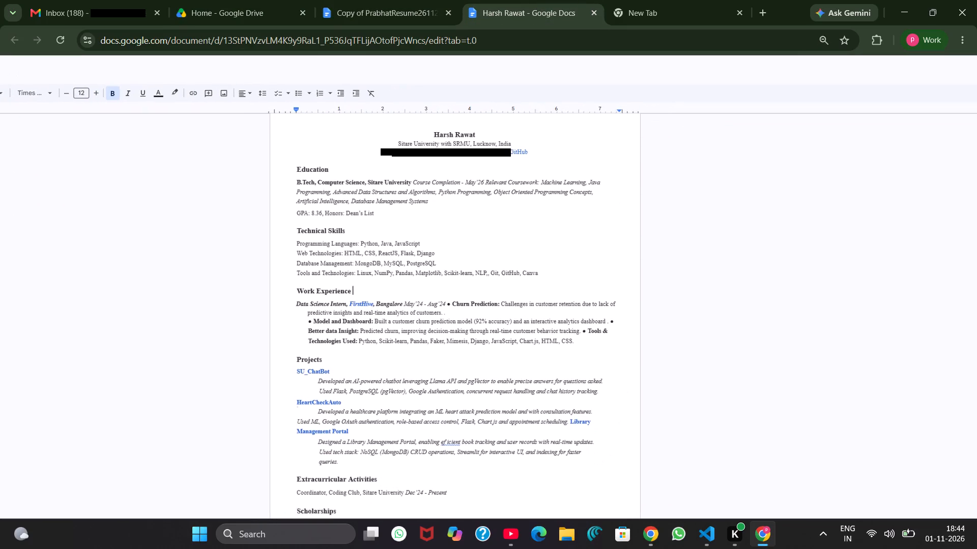
scroll(515, 369, down, 1)
scroll(515, 369, up, 1)
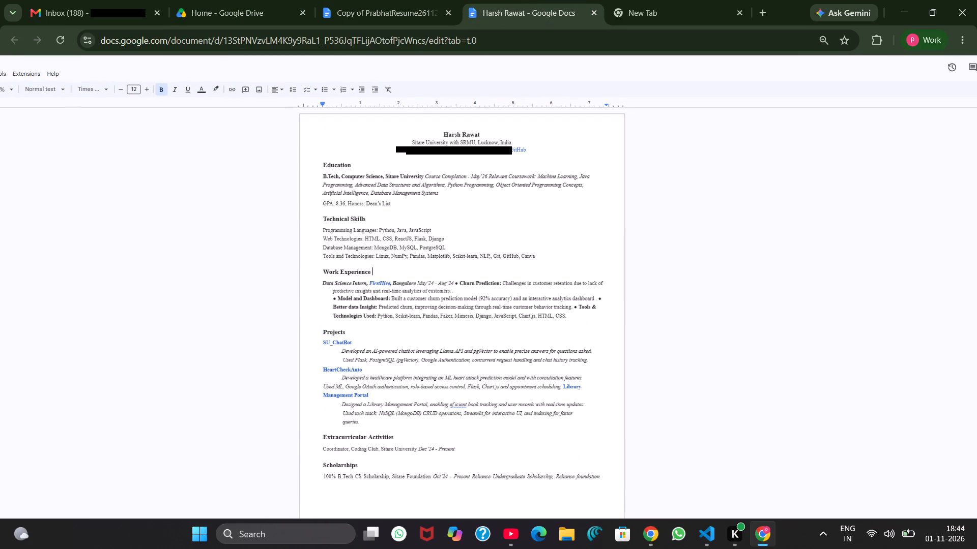
scroll(587, 320, up, 1)
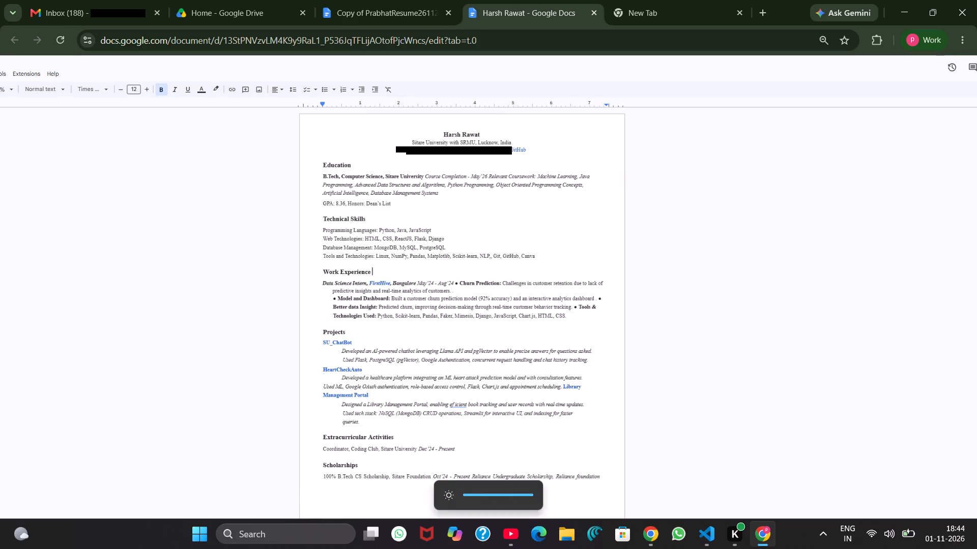
Enlarge the résumé view to 150% and look through both pages, ending back at the heading.
click(694, 283)
key(ctrl+equal)
key(ctrl+equal)
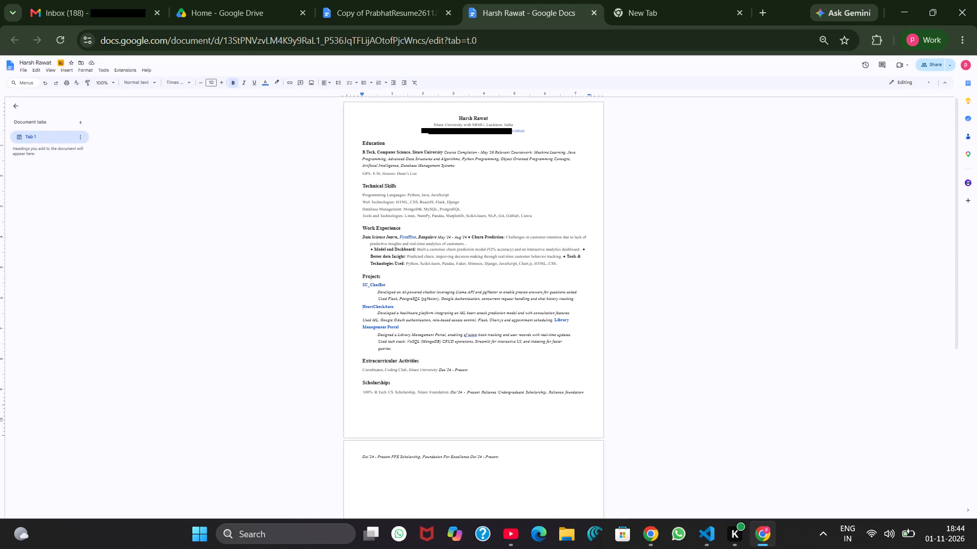
scroll(694, 283, down, 2)
scroll(694, 283, up, 2)
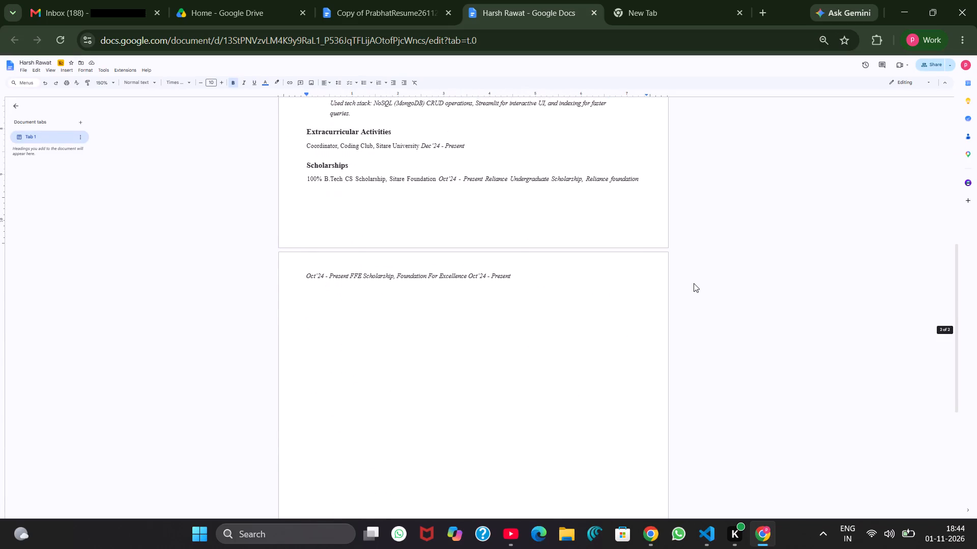
scroll(694, 283, up, 2)
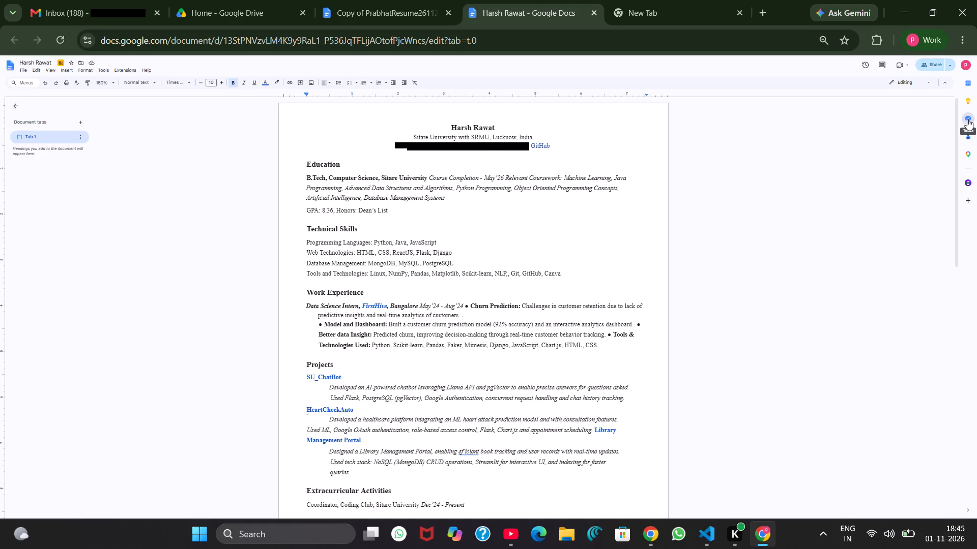
Enlarge the résumé view to 200%.
click(834, 175)
key(ctrl+equal)
key(ctrl+equal)
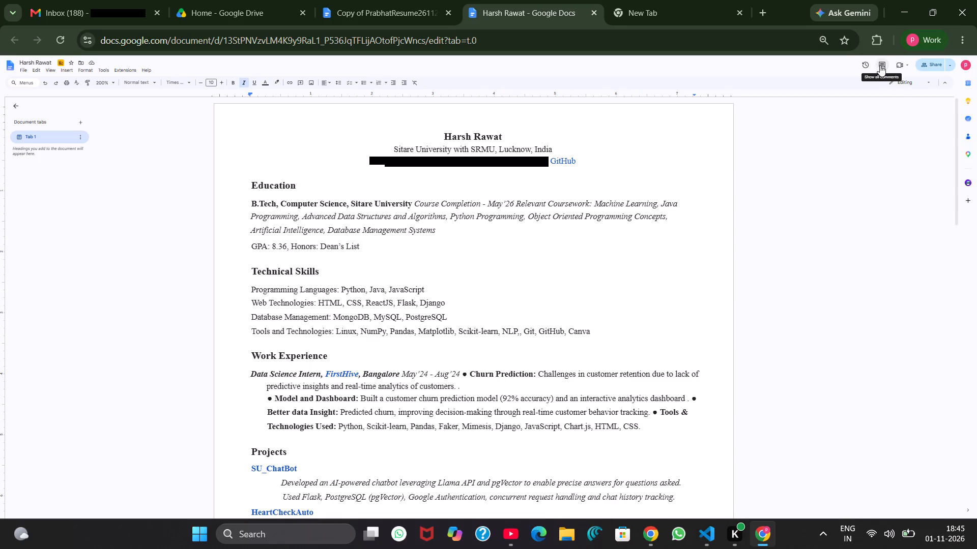
click(852, 14)
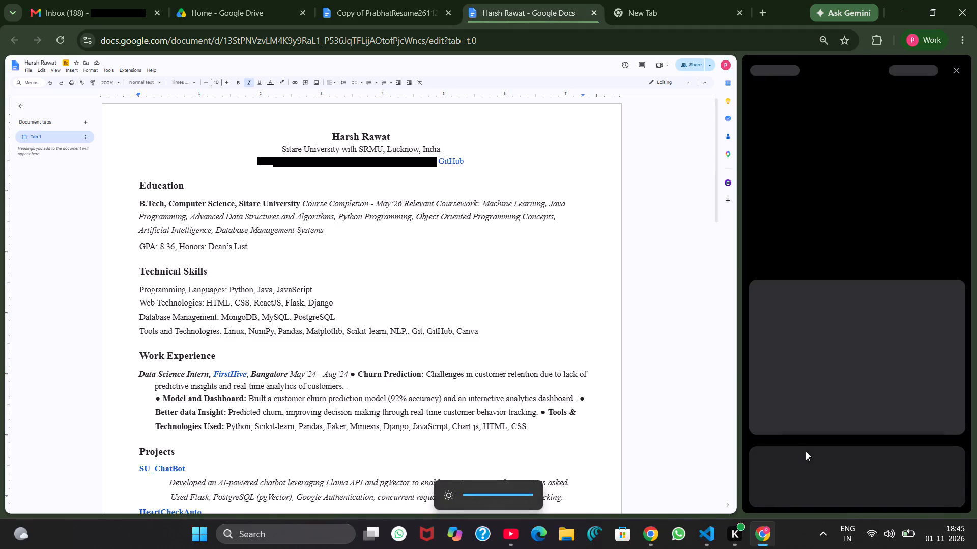
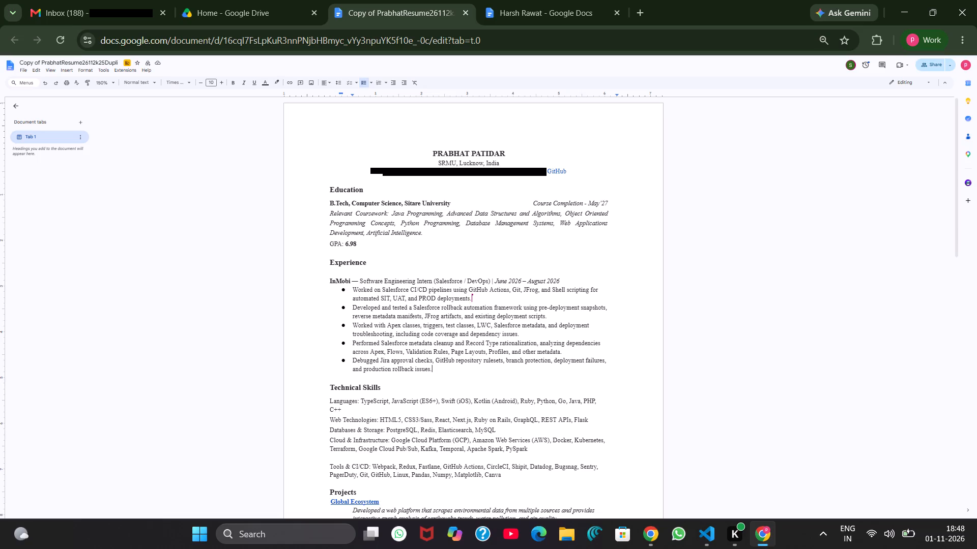
Enlarge the résumé copy to 200% zoom and look over its Education, Experience and Technical Skills sections.
key(ctrl+equal)
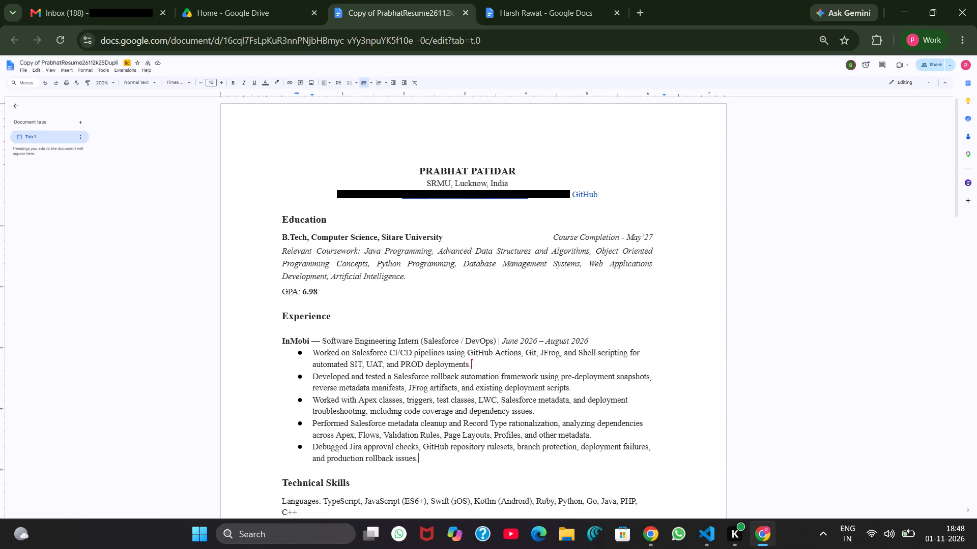
scroll(676, 320, down, 1)
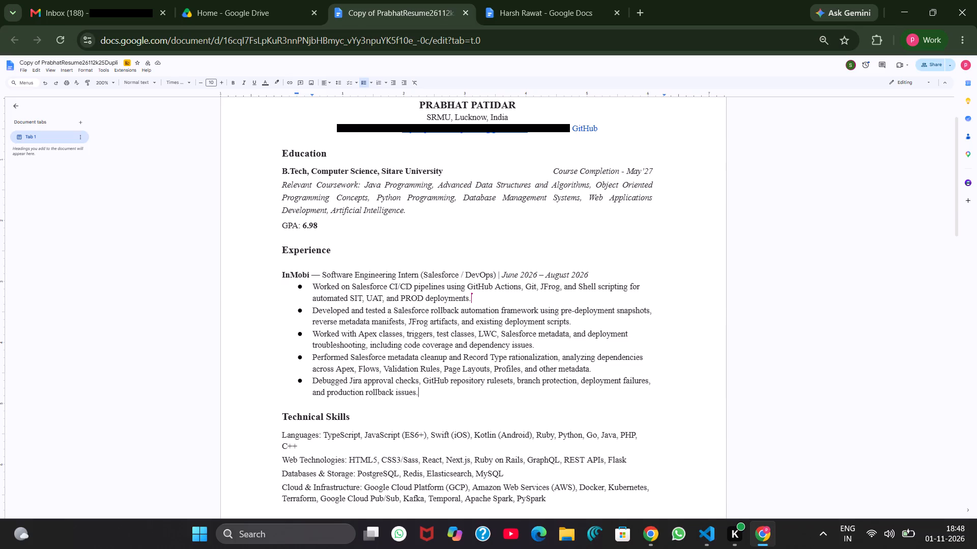
Switch briefly to the other open résumé document and return to the résumé copy.
click(592, 0)
click(442, 0)
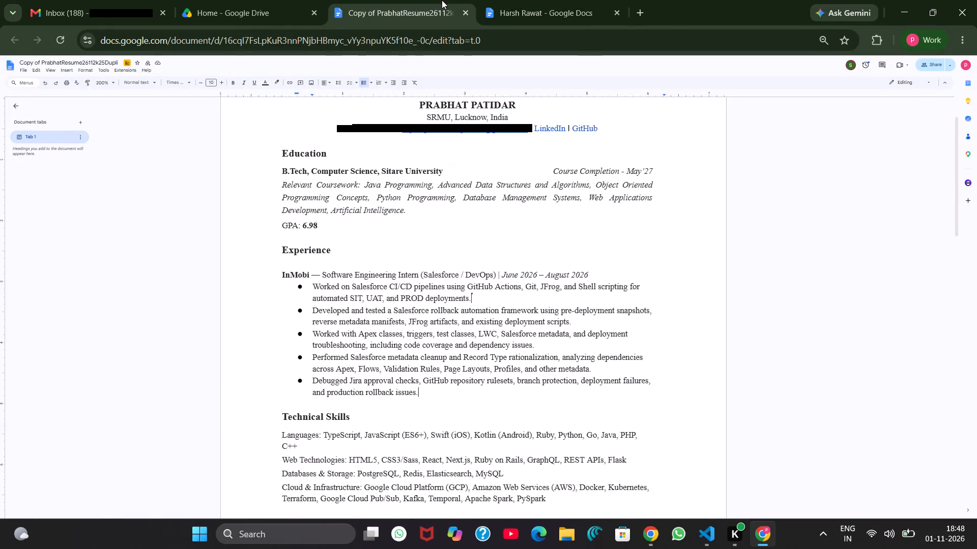
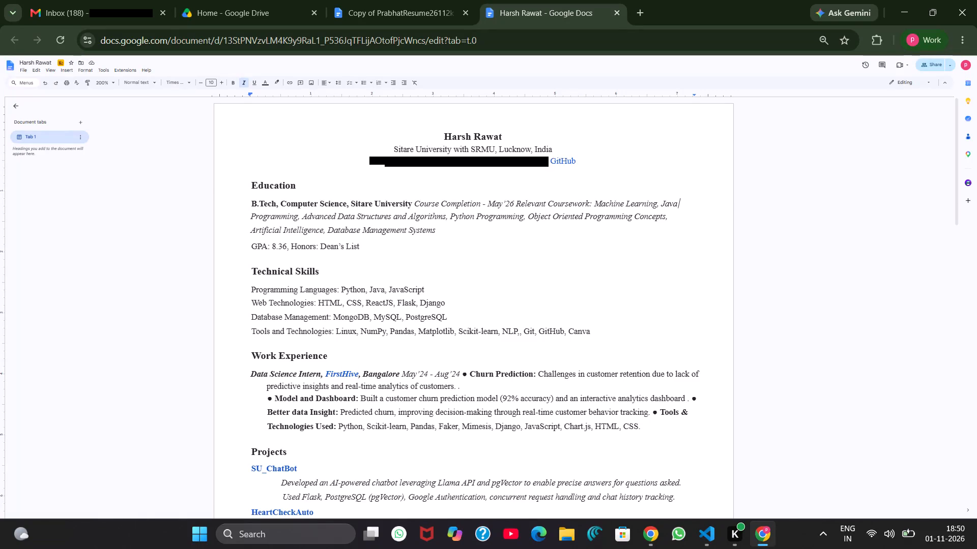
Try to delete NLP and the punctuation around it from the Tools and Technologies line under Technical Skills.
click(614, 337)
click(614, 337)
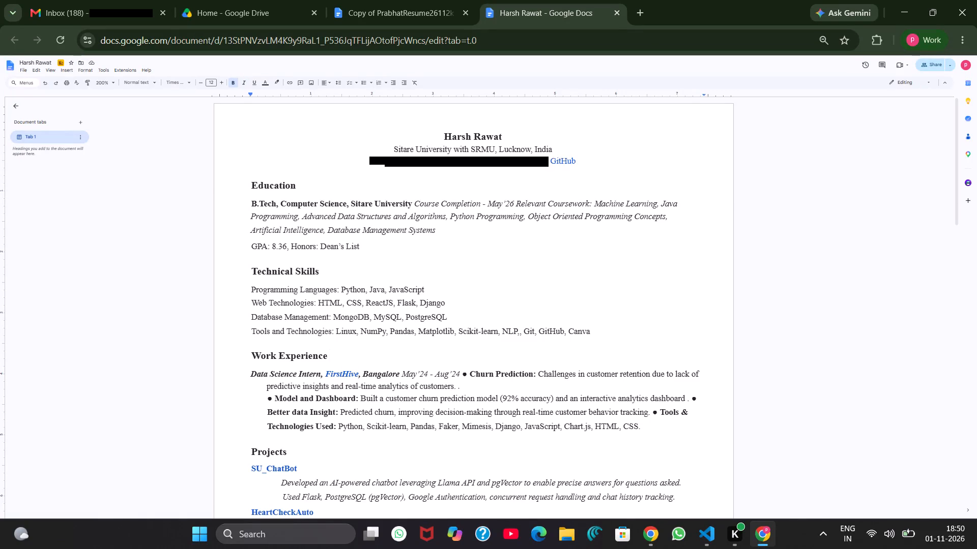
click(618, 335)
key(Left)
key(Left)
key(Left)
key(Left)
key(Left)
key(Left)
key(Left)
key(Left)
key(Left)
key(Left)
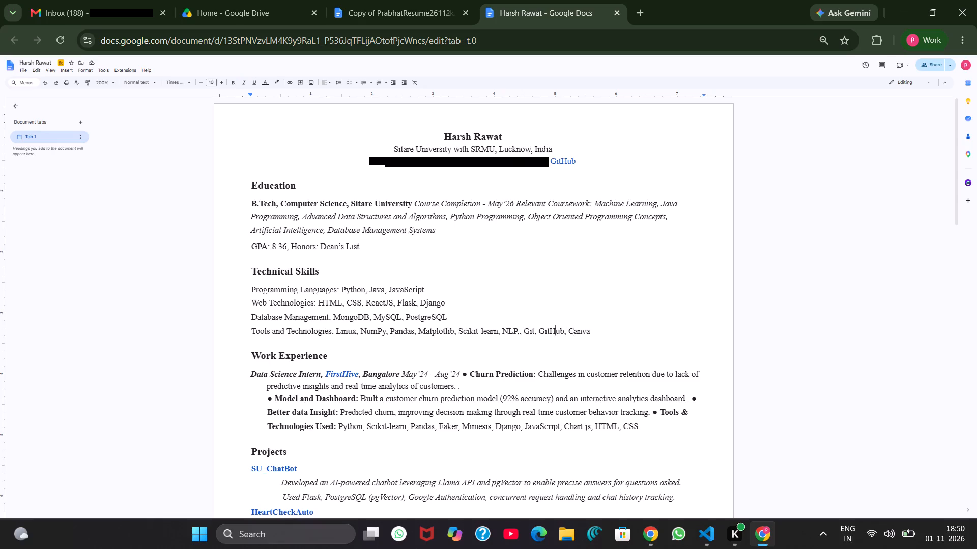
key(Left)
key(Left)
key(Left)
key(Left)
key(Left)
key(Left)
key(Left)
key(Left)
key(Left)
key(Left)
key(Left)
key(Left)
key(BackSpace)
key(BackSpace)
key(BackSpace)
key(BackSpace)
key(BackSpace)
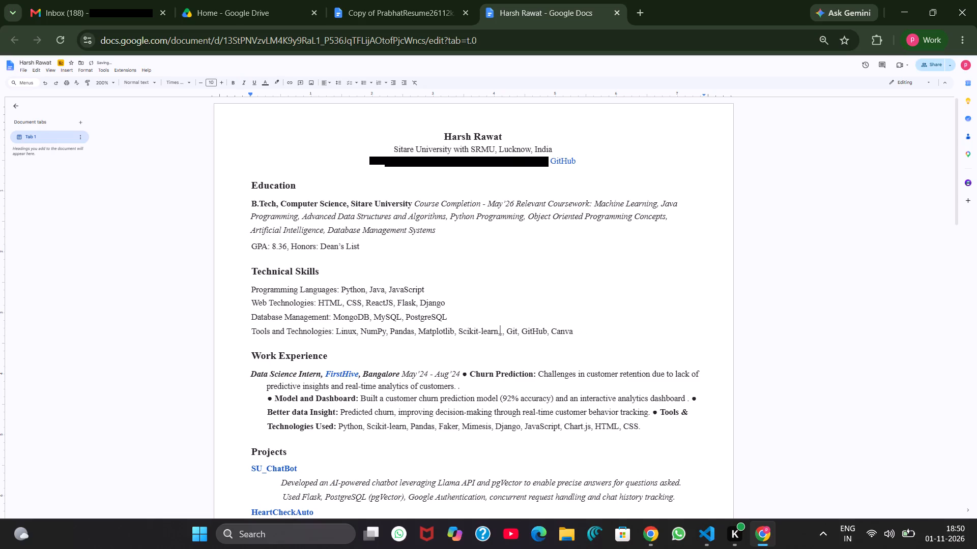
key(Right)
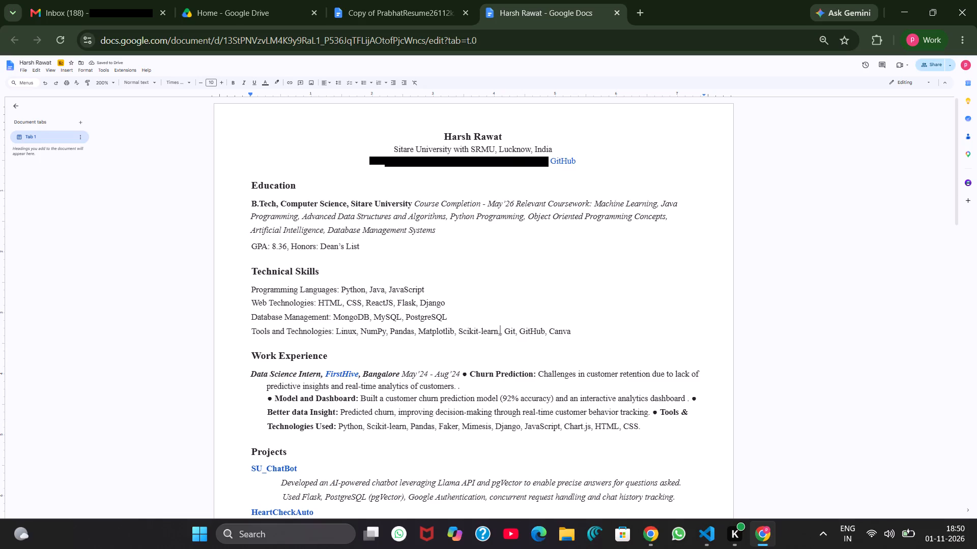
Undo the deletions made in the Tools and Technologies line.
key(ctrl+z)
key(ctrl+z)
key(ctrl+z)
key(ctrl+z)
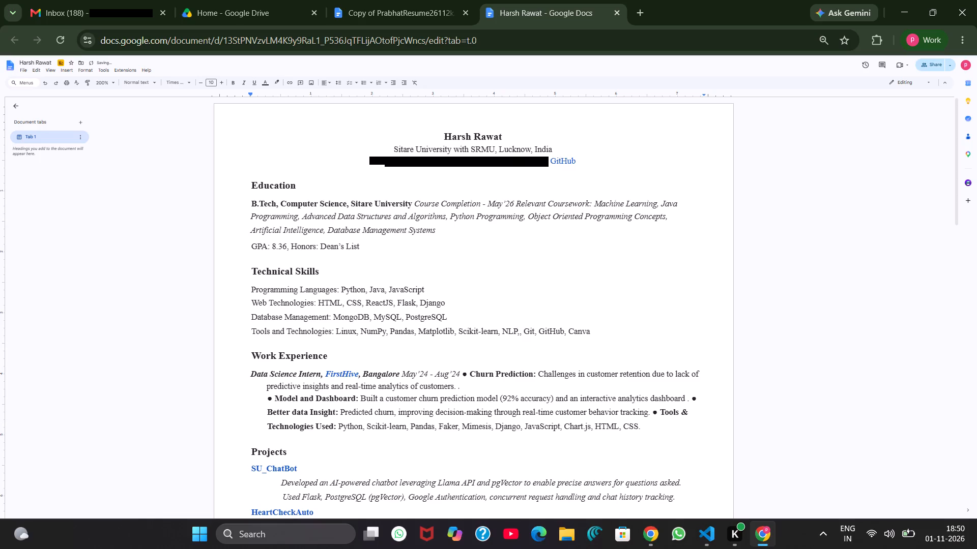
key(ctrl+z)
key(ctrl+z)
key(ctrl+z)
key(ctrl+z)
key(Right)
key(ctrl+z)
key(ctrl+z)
Delete the duplicate comma after NLP in the Tools and Technologies line.
key(BackSpace)
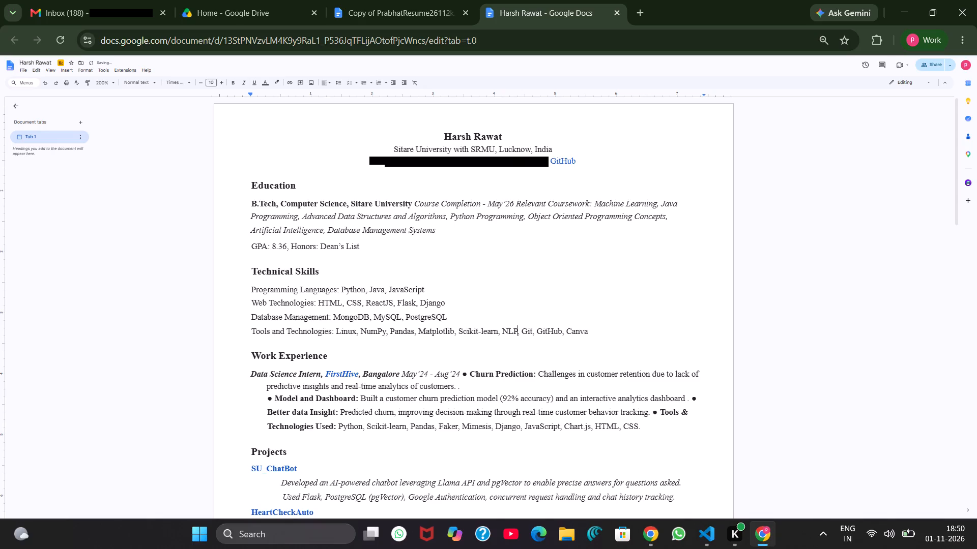
key(Right)
key(Right)
click(646, 324)
Compare the Education and Technical Skills sections of this résumé with the other open résumé copy.
scroll(646, 324, down, 1)
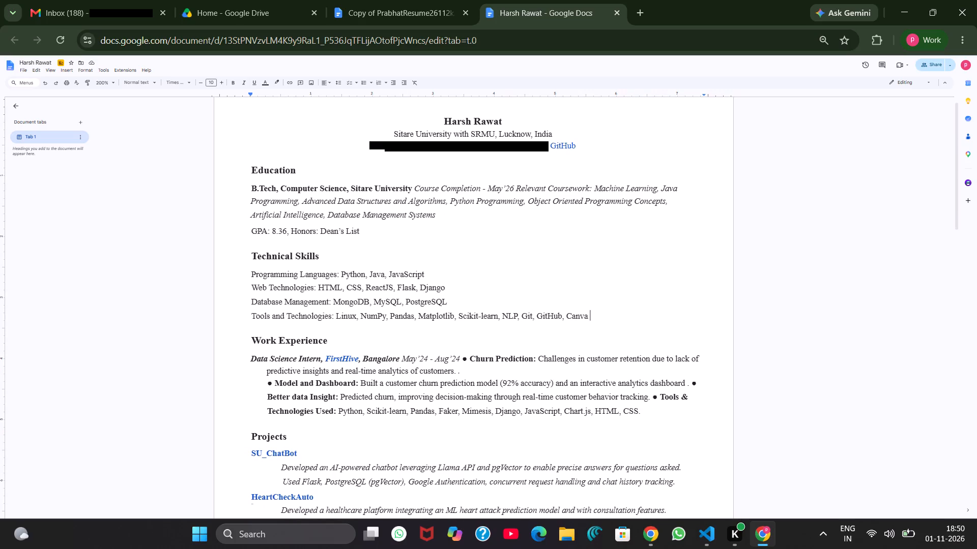
click(558, 304)
click(540, 293)
click(544, 286)
scroll(544, 286, down, 1)
scroll(544, 286, up, 2)
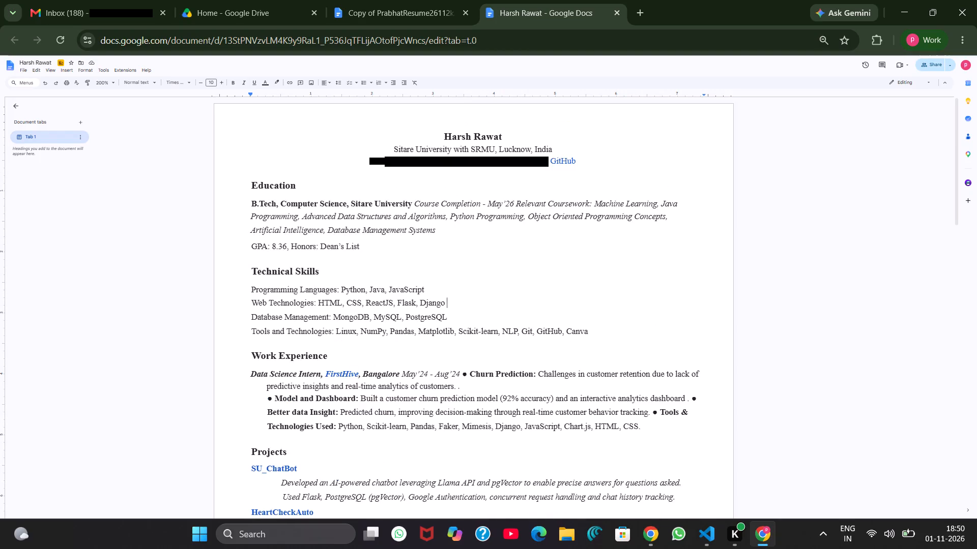
click(436, 0)
click(506, 0)
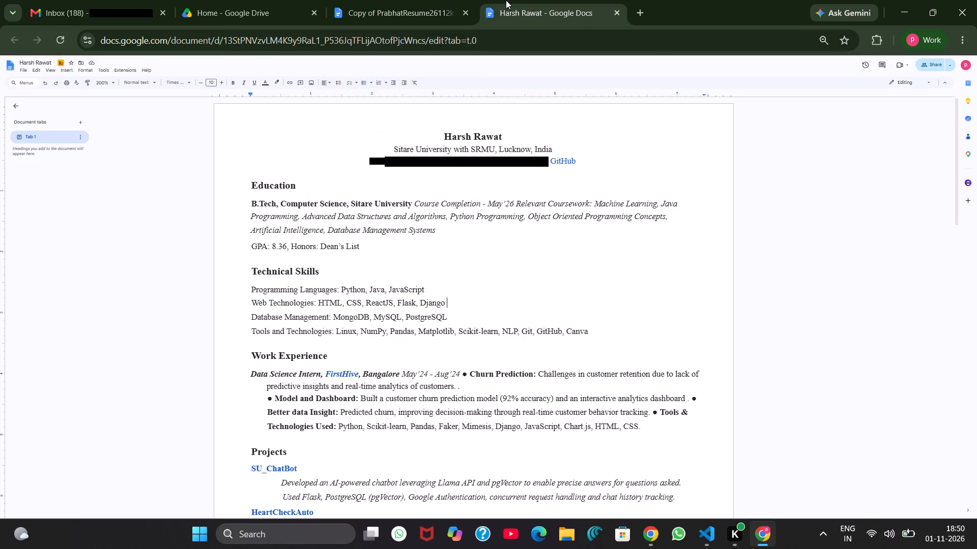
scroll(489, 369, up, 1)
click(429, 0)
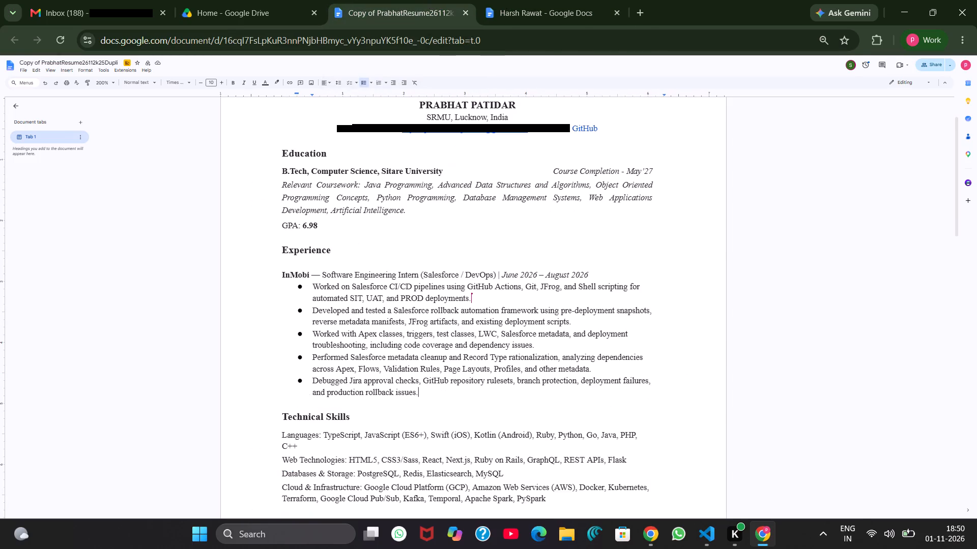
scroll(500, 184, up, 1)
click(514, 0)
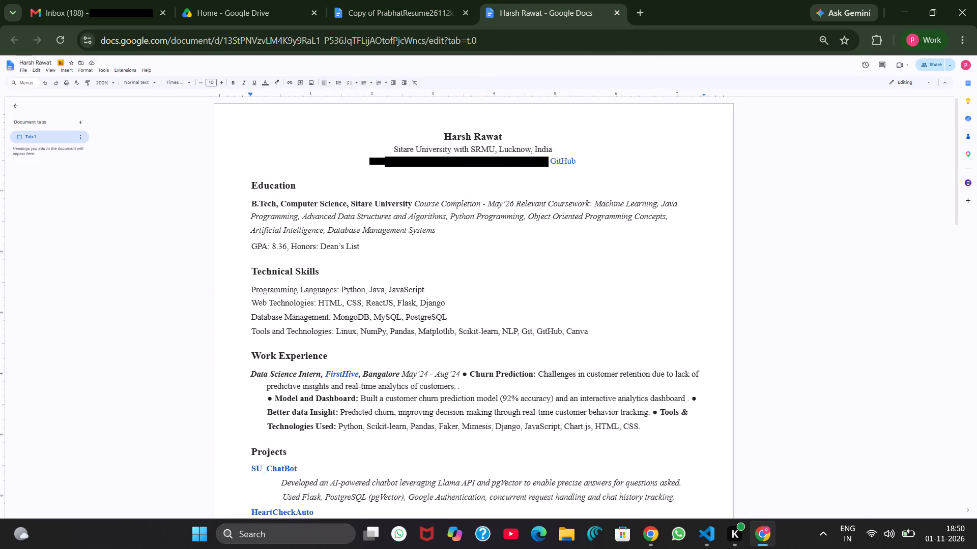
click(439, 7)
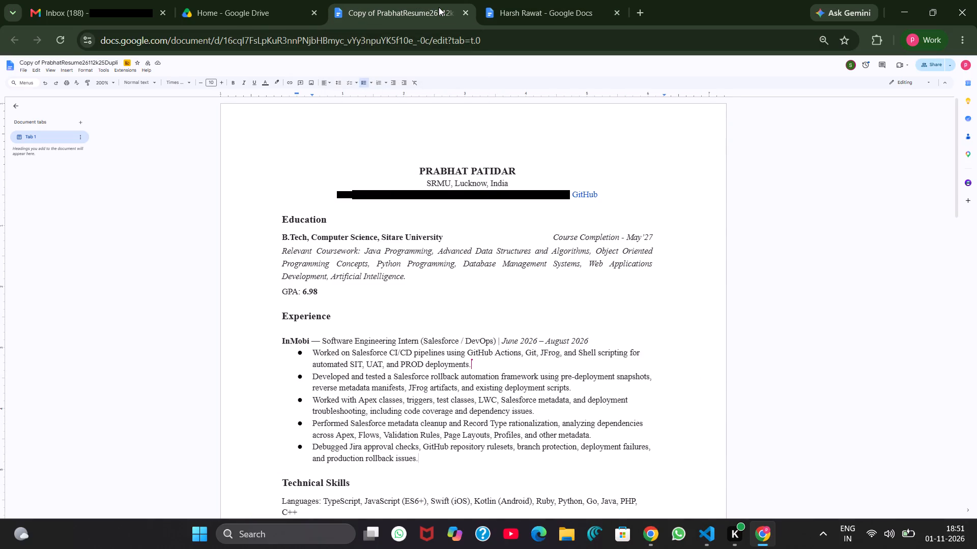
click(543, 0)
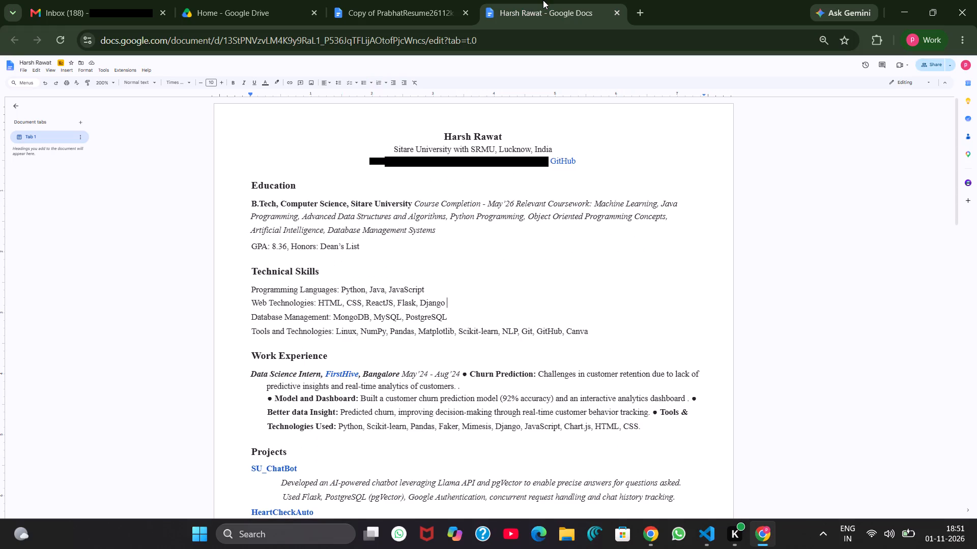
In the résumé copy with the InMobi internship, add "Machine learning" after Artificial Intelligence in the relevant coursework, separated by a comma.
click(438, 0)
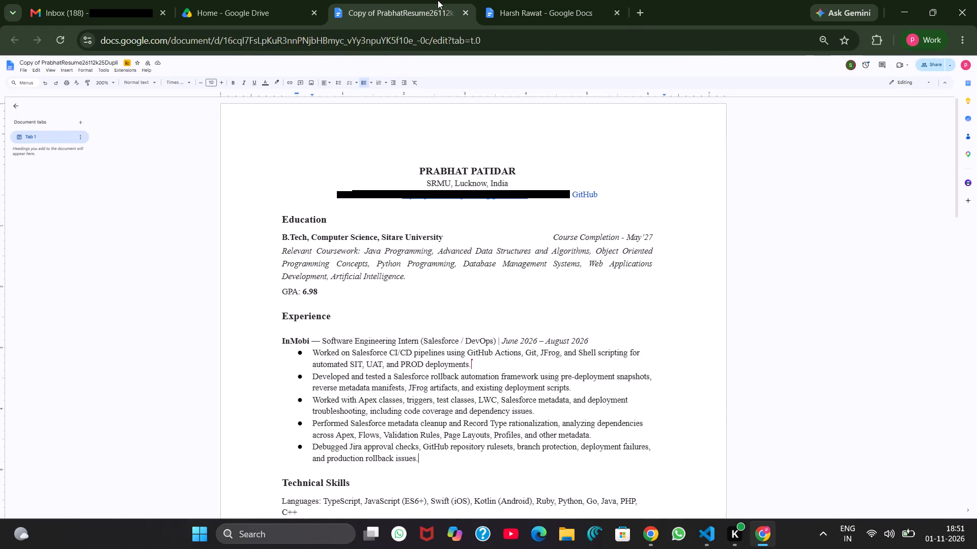
click(667, 240)
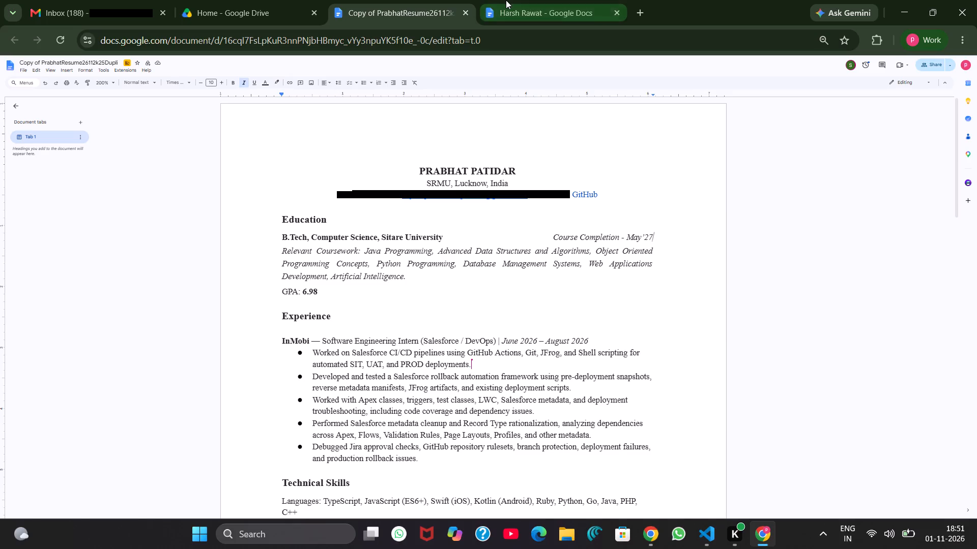
click(438, 280)
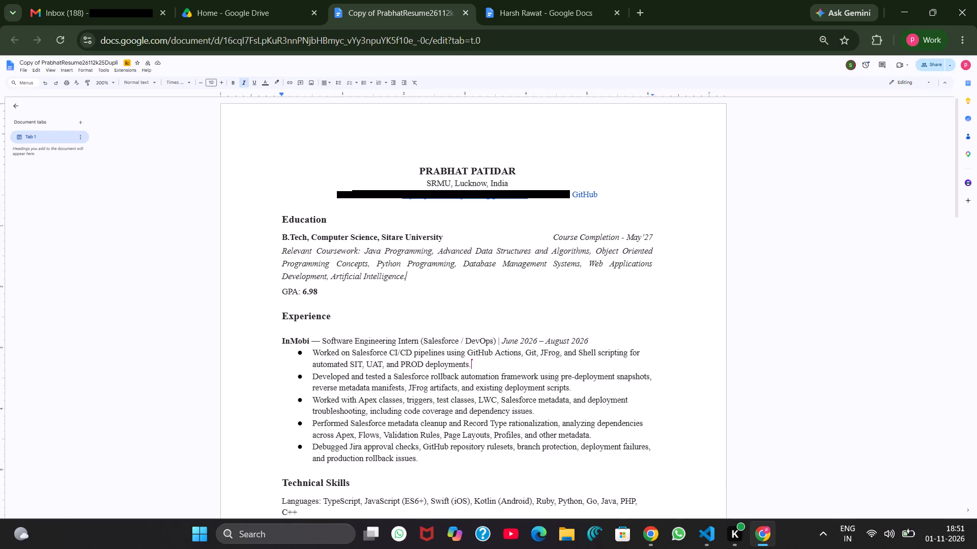
key(Left)
text(,)
key(space)
click(546, 0)
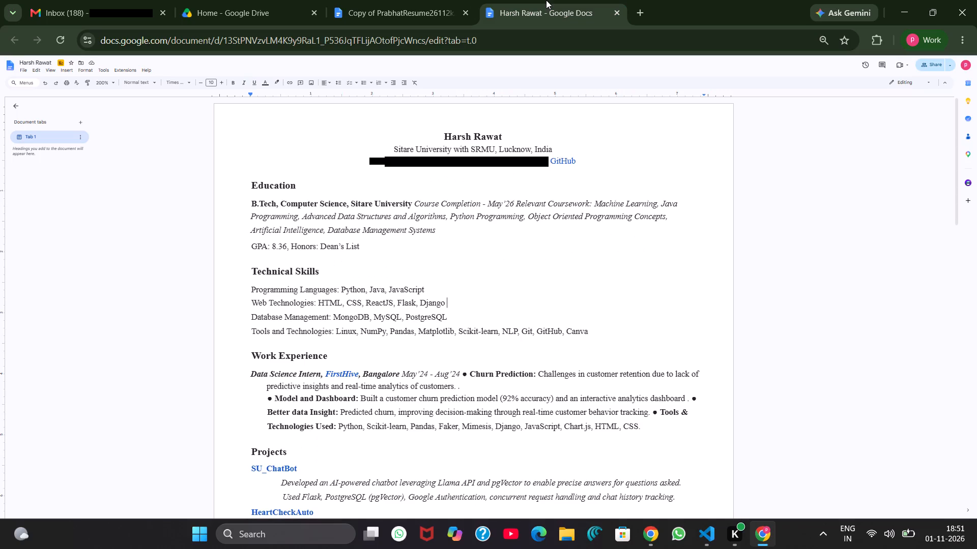
click(433, 0)
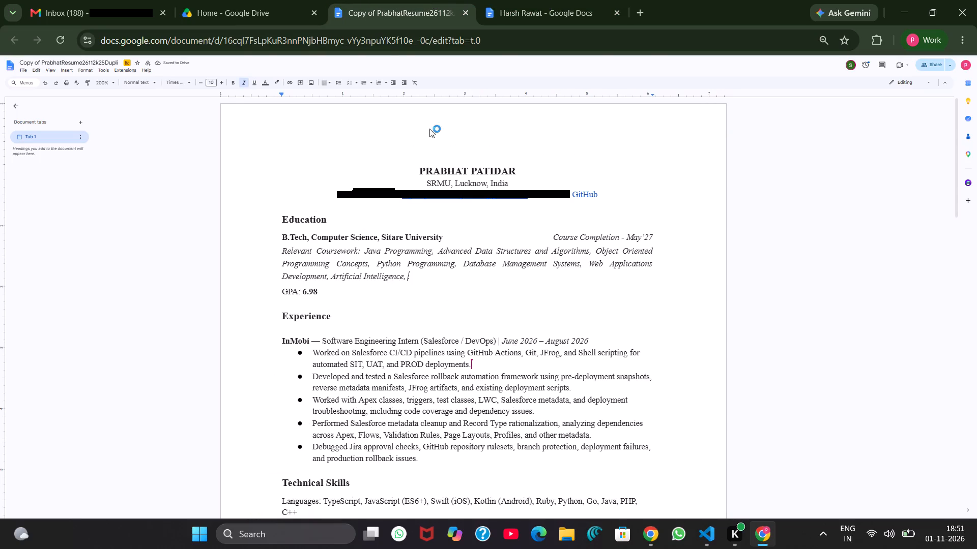
key(ctrl+m)
key(BackSpace)
key(space)
key(m)
key(BackSpace)
key(shift+m)
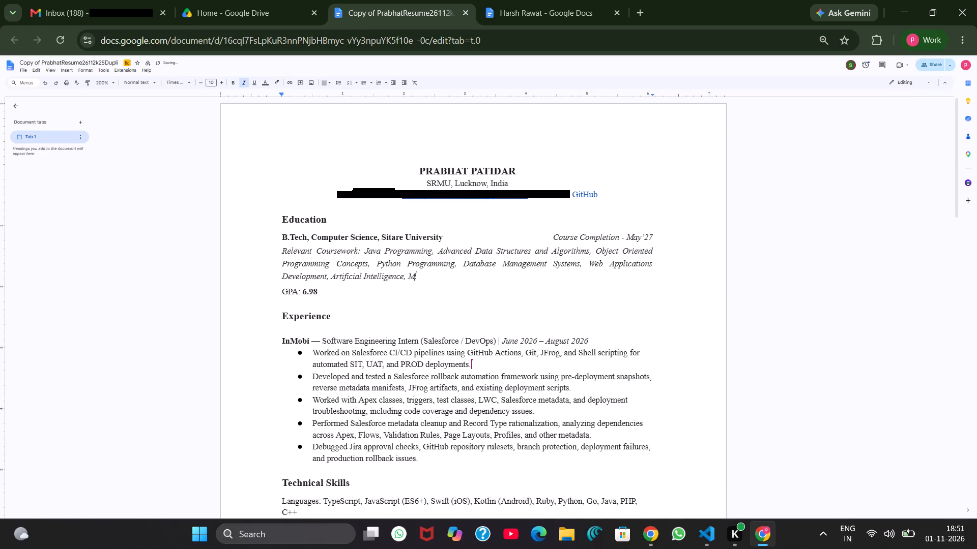
text(achine)
key(space)
key(shift+l)
key(BackSpace)
text(learning)
key(space)
key(BackSpace)
Add "Deep learning" after Machine learning in the relevant coursework, separated by a comma.
text(, Deep leaq)
key(BackSpace)
text(rning)
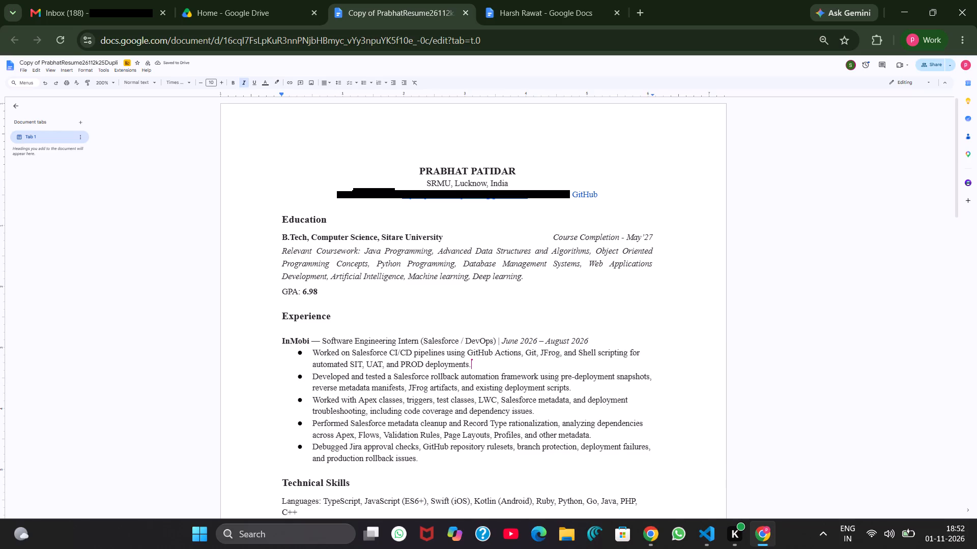
Compare the header, Education and Experience sections of the résumé copy with the reference résumé.
click(549, 0)
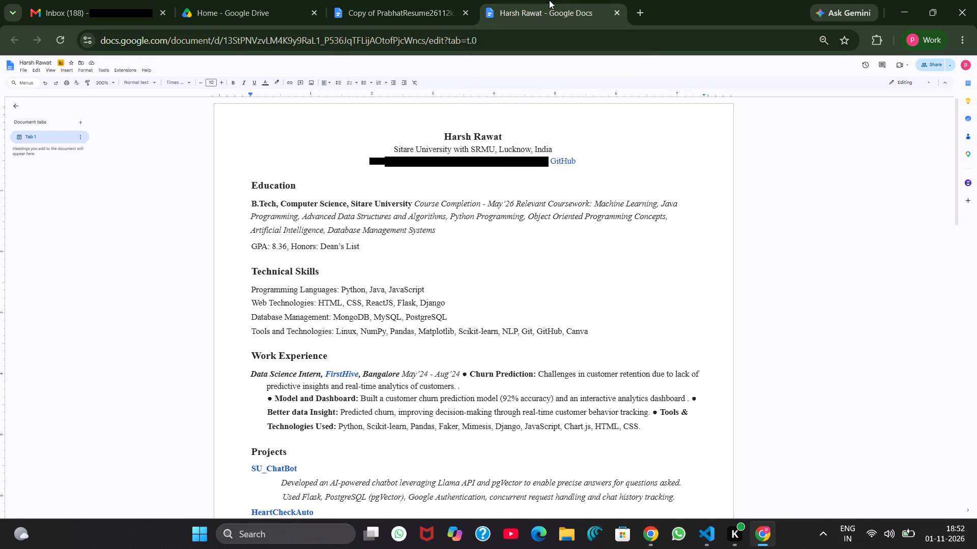
click(398, 0)
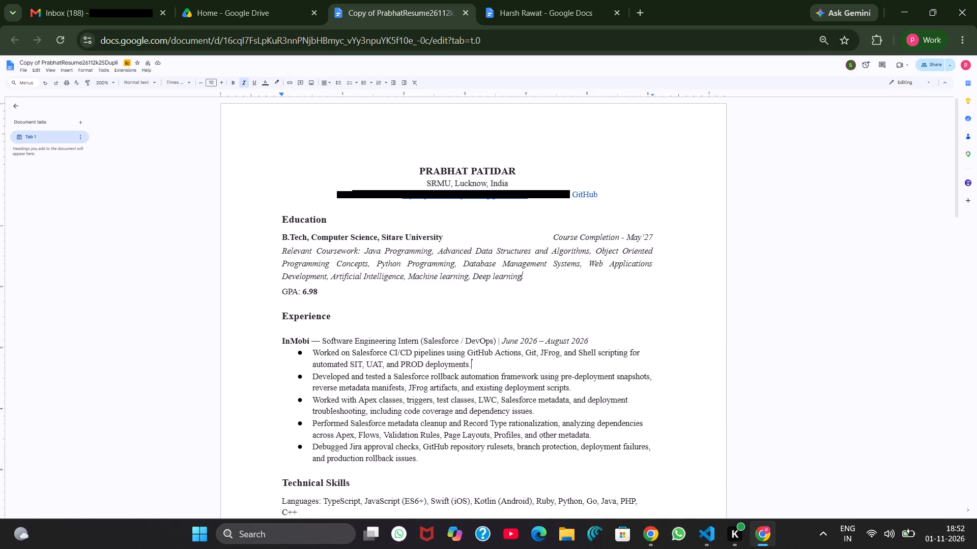
click(564, 0)
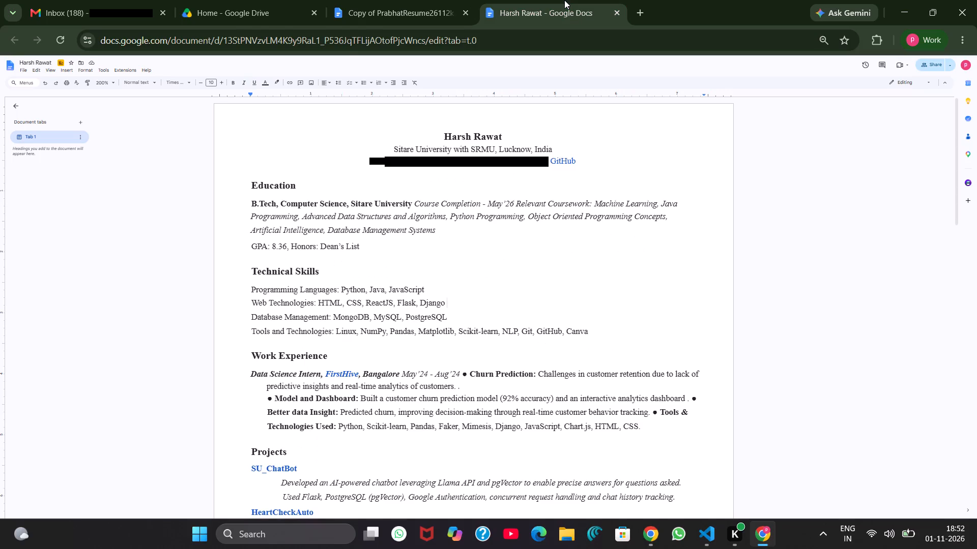
click(414, 0)
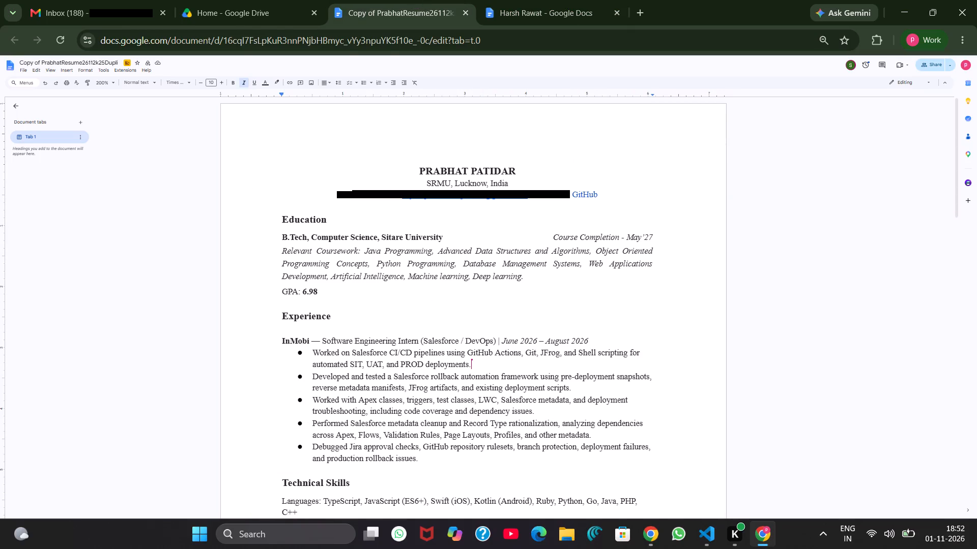
click(472, 277)
click(423, 0)
click(592, 0)
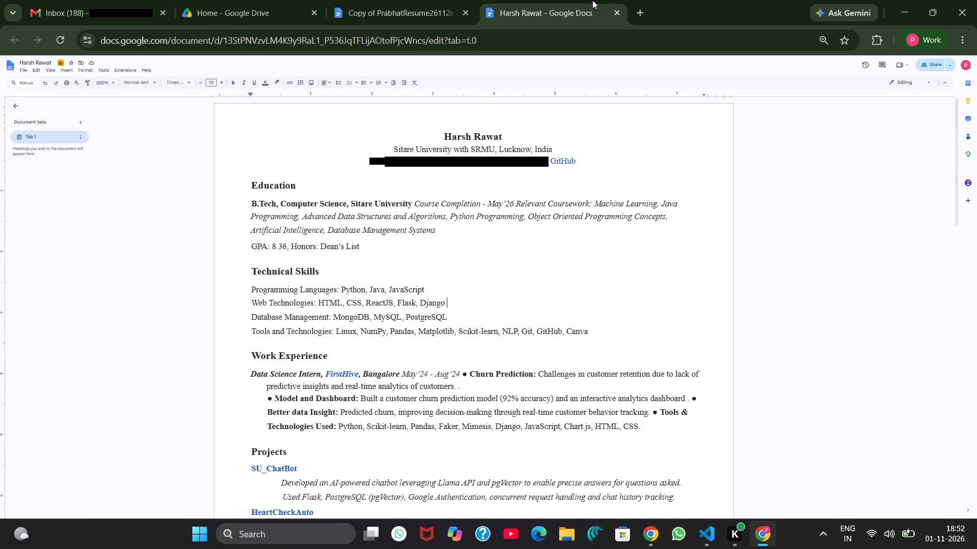
click(473, 0)
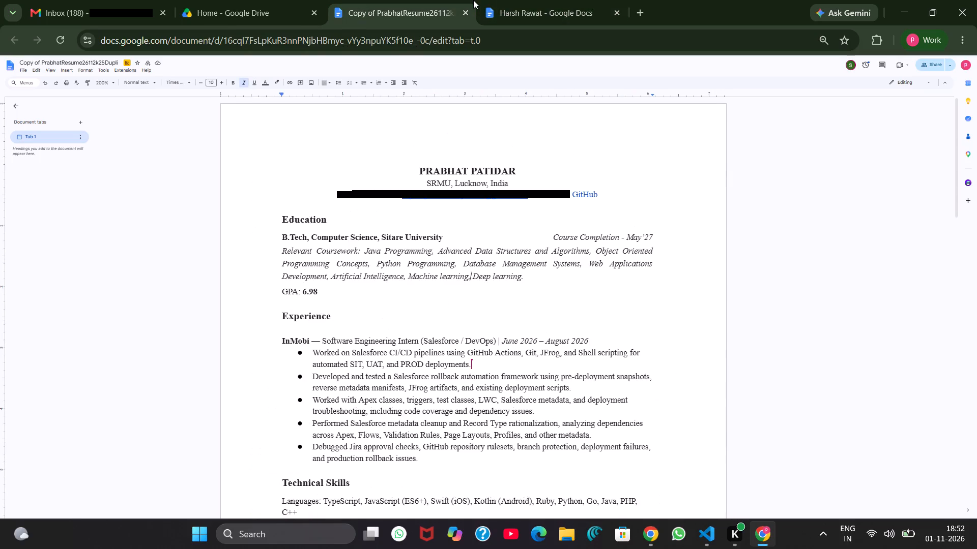
click(536, 0)
click(373, 0)
scroll(488, 256, down, 1)
Add "Work" before Experience in the section heading of the résumé copy, matching the reference résumé.
click(542, 0)
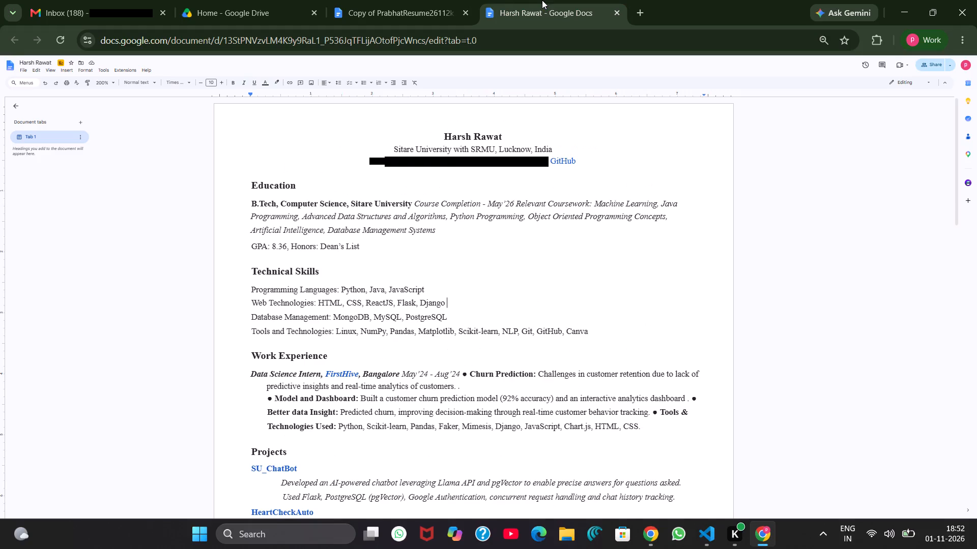
click(437, 0)
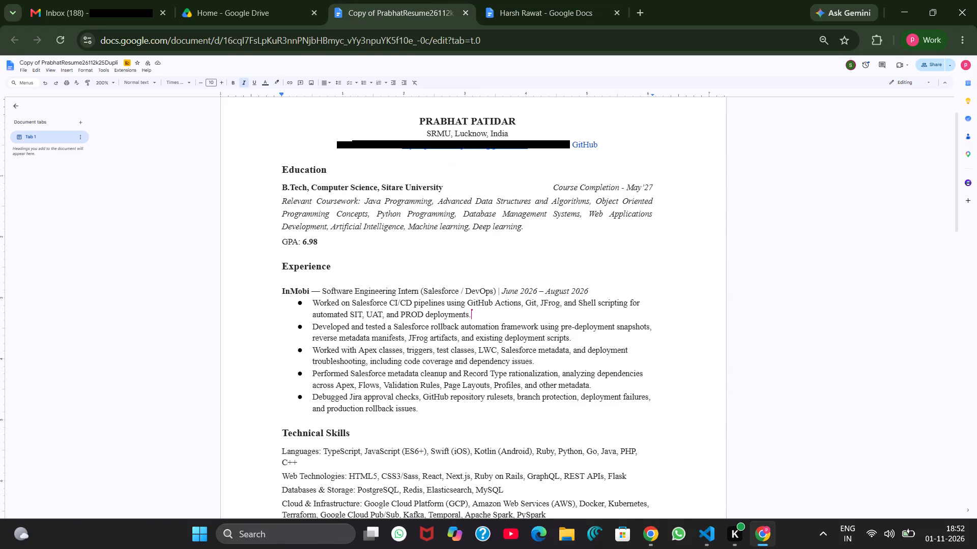
click(281, 262)
text(Work)
key(space)
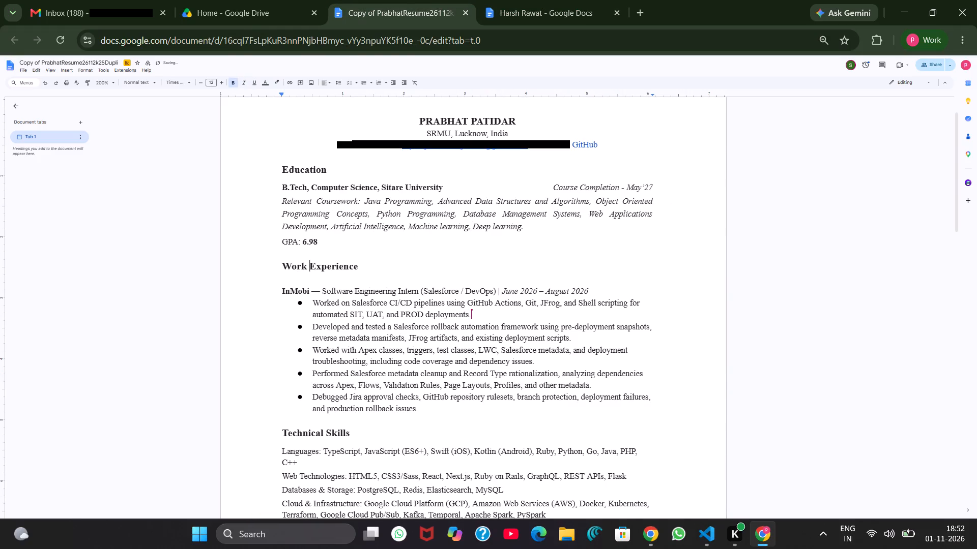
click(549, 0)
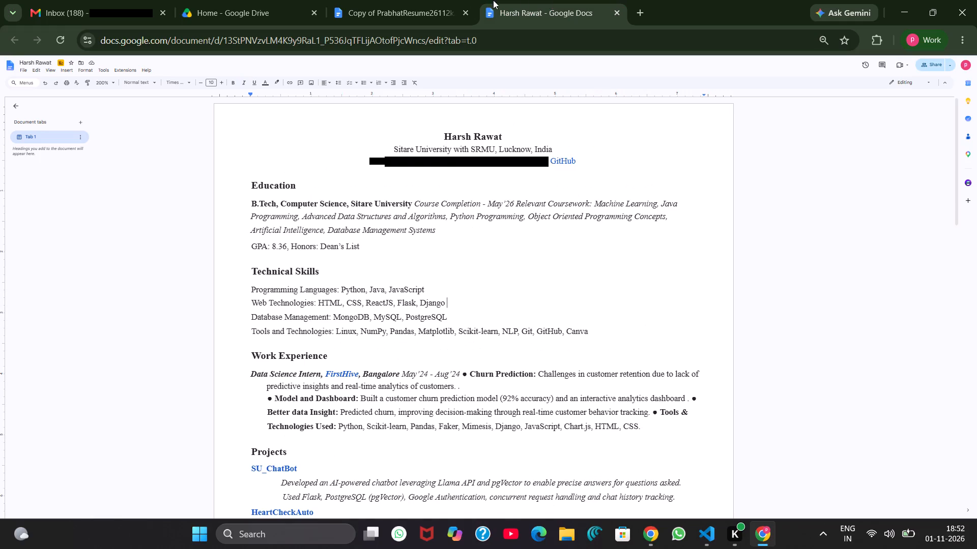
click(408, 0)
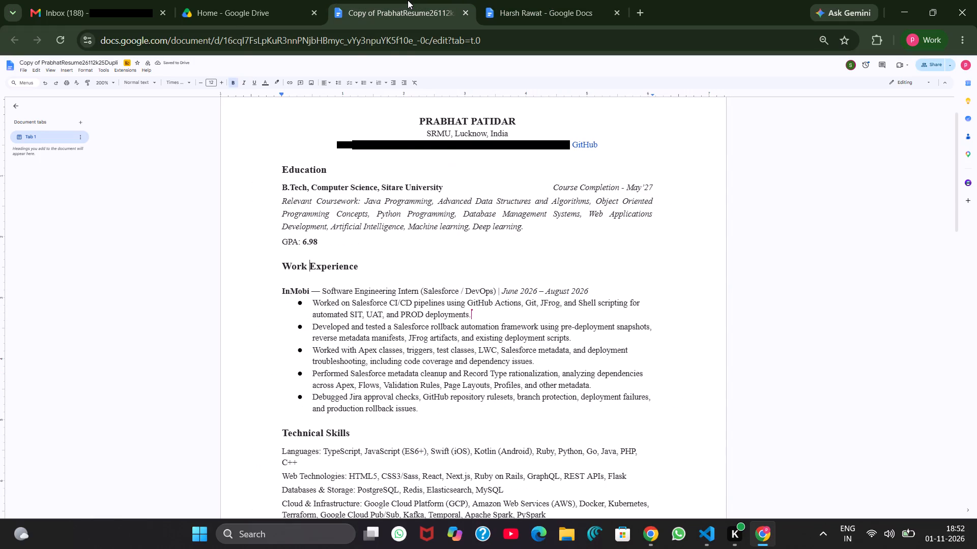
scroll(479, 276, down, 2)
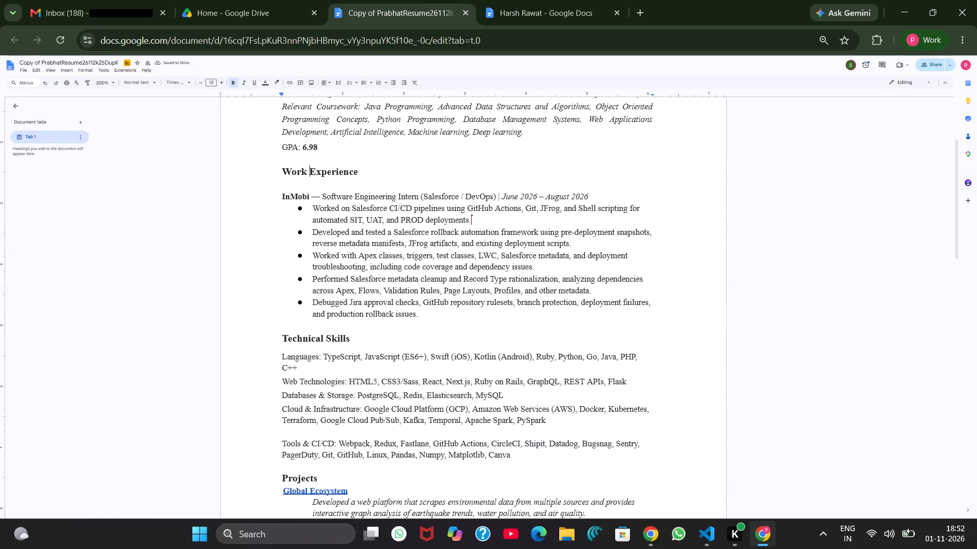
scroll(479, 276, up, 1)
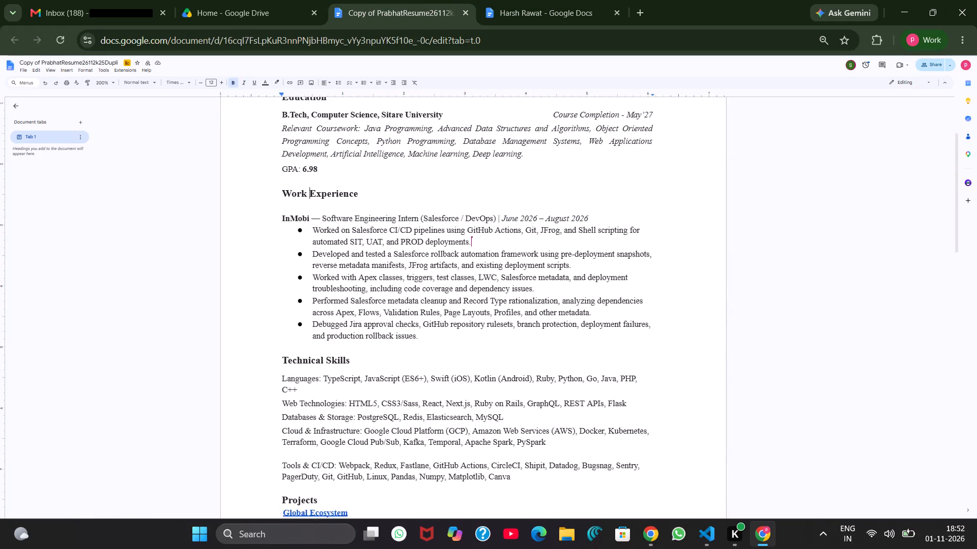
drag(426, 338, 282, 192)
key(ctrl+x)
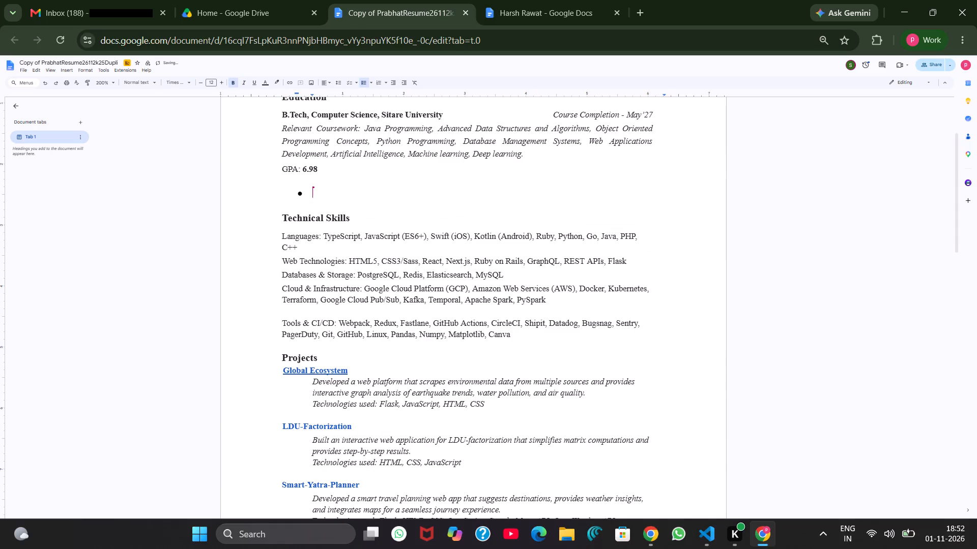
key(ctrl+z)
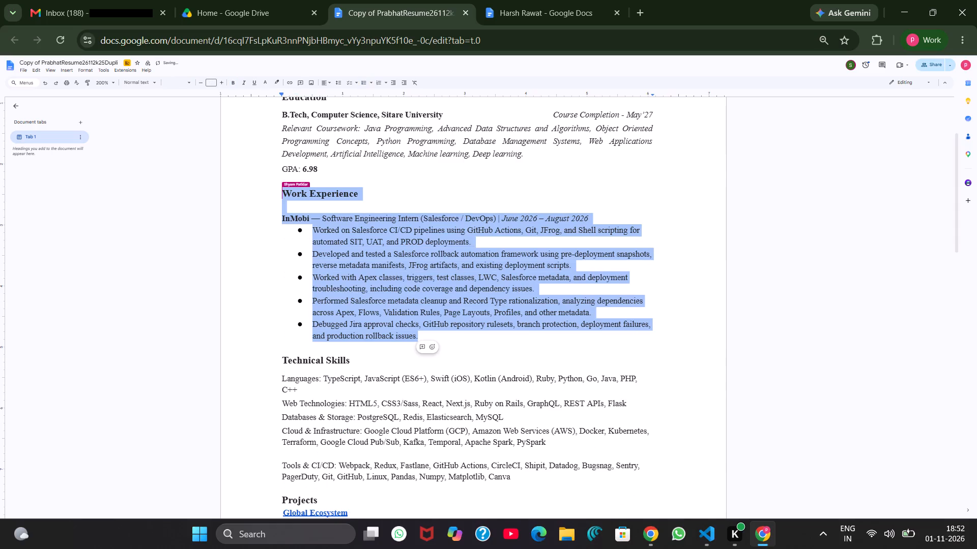
Move the Work Experience section, including the heading and all InMobi bullets, below the Technical Skills section, before Projects.
click(311, 220)
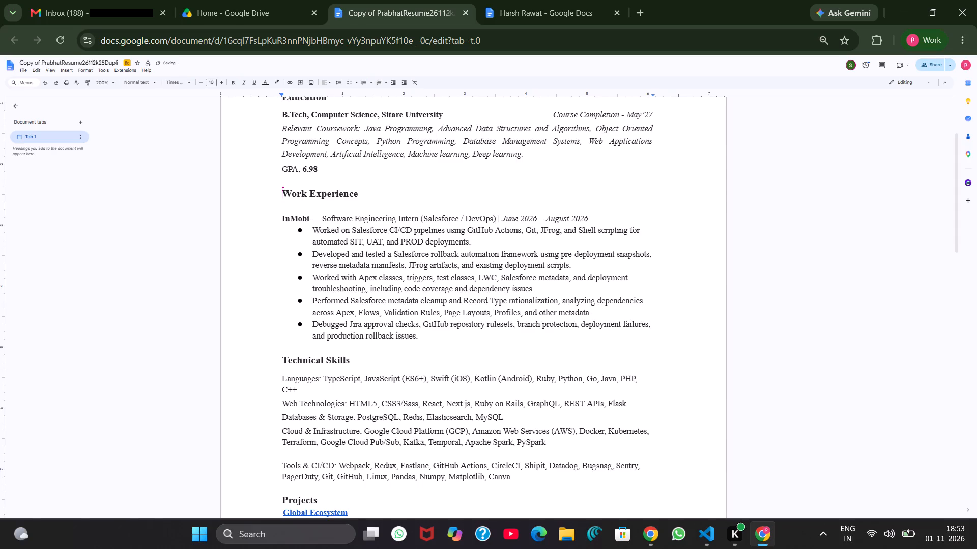
drag(282, 190, 458, 335)
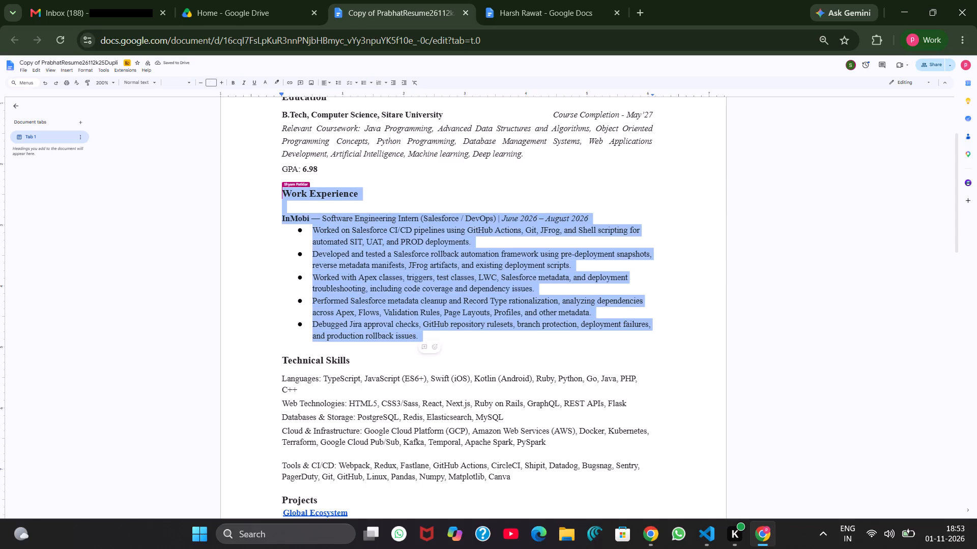
key(ctrl+x)
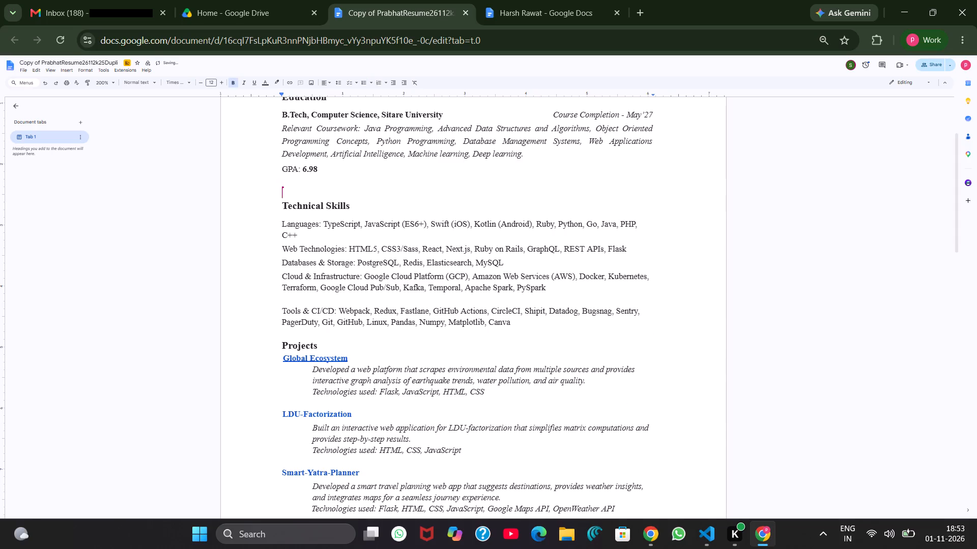
click(528, 322)
key(Return)
key(Return)
key(ctrl+v)
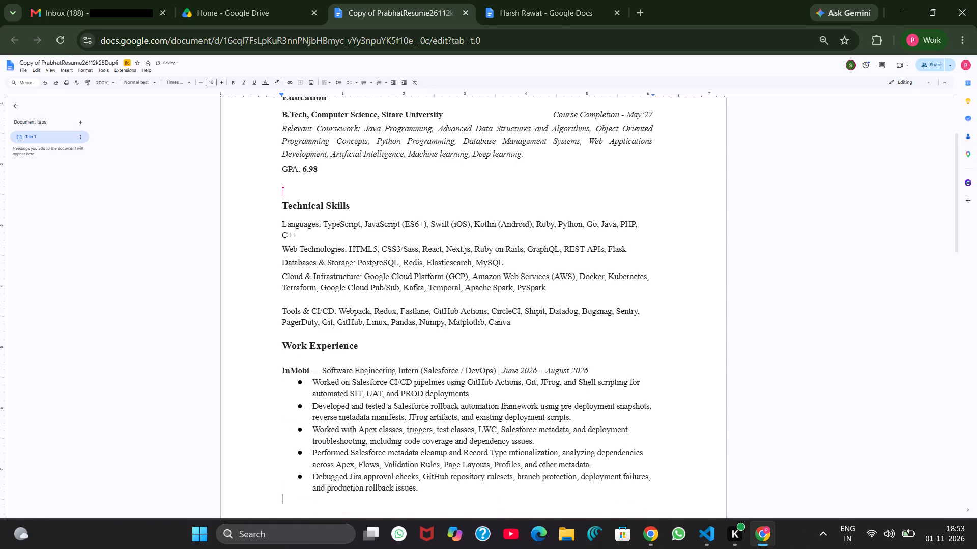
Delete the empty line directly after the last InMobi bullet, before the Projects heading.
click(540, 0)
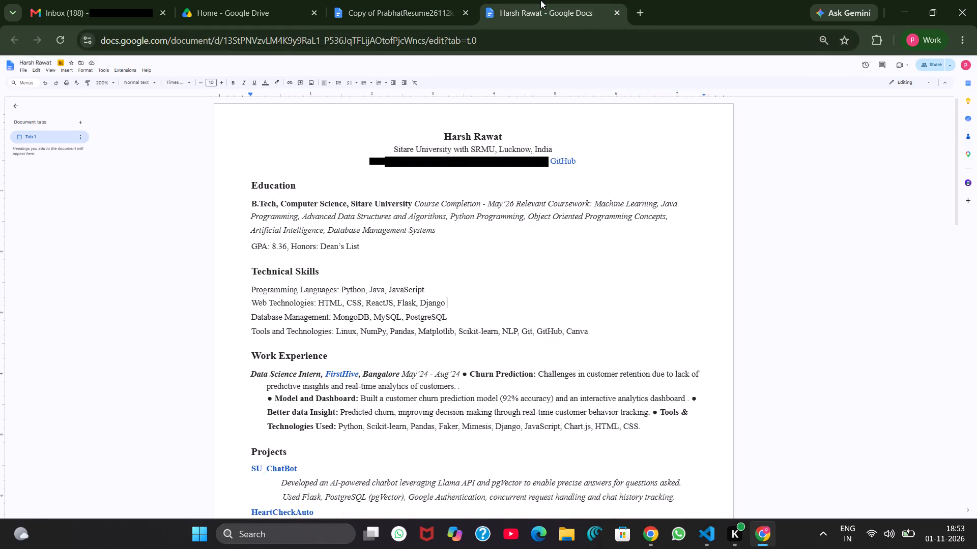
click(424, 0)
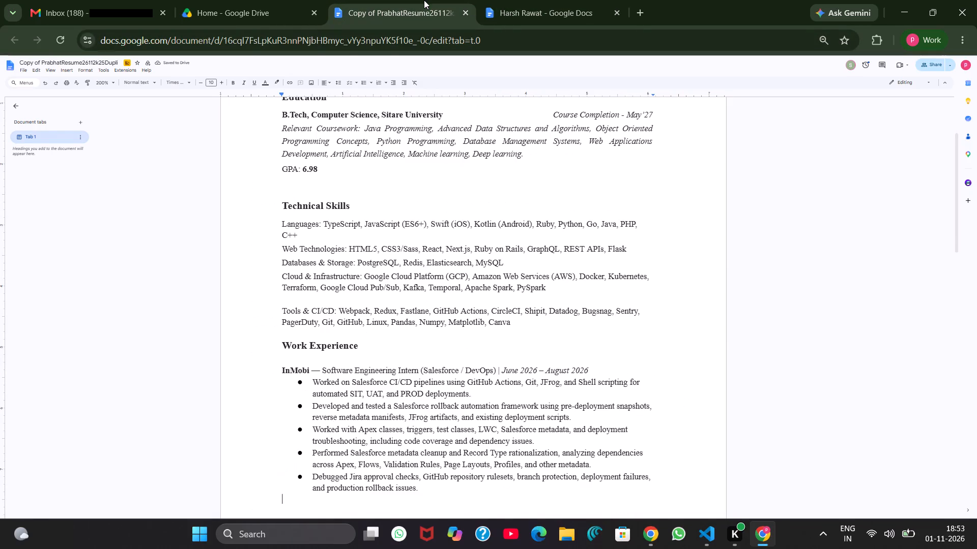
scroll(506, 366, down, 2)
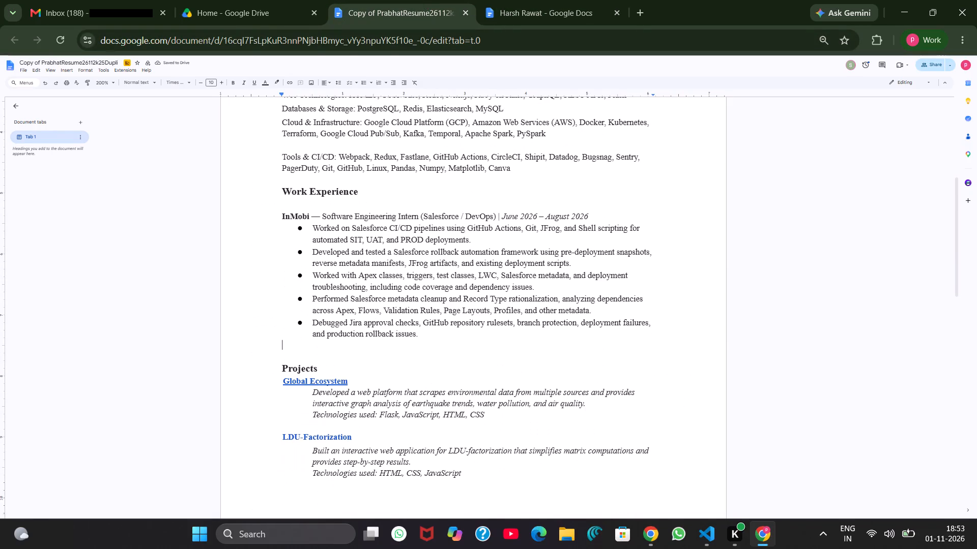
key(BackSpace)
scroll(560, 357, down, 3)
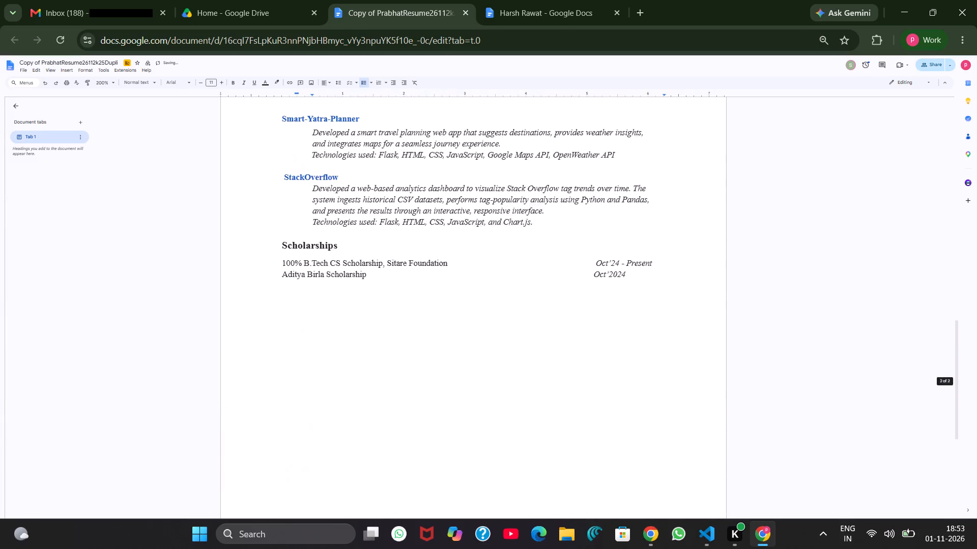
scroll(560, 357, up, 1)
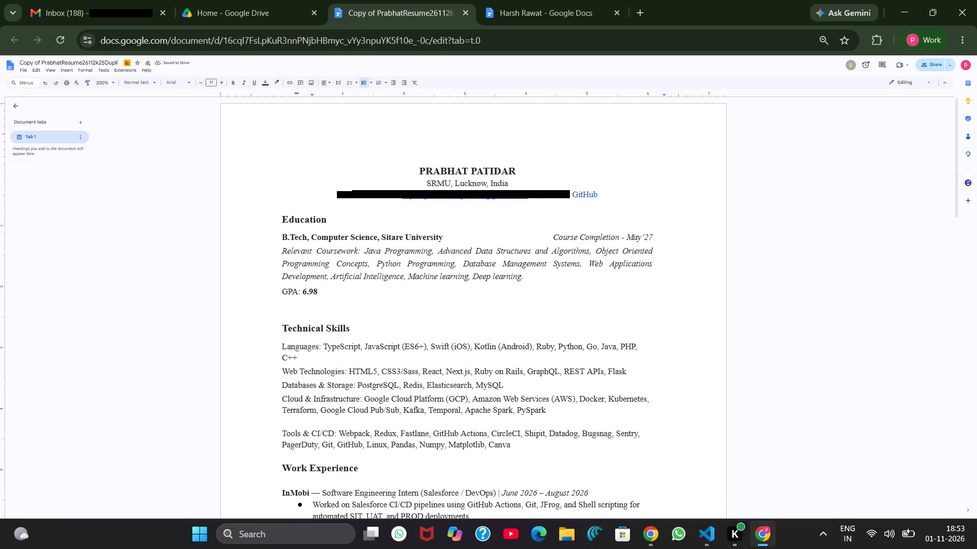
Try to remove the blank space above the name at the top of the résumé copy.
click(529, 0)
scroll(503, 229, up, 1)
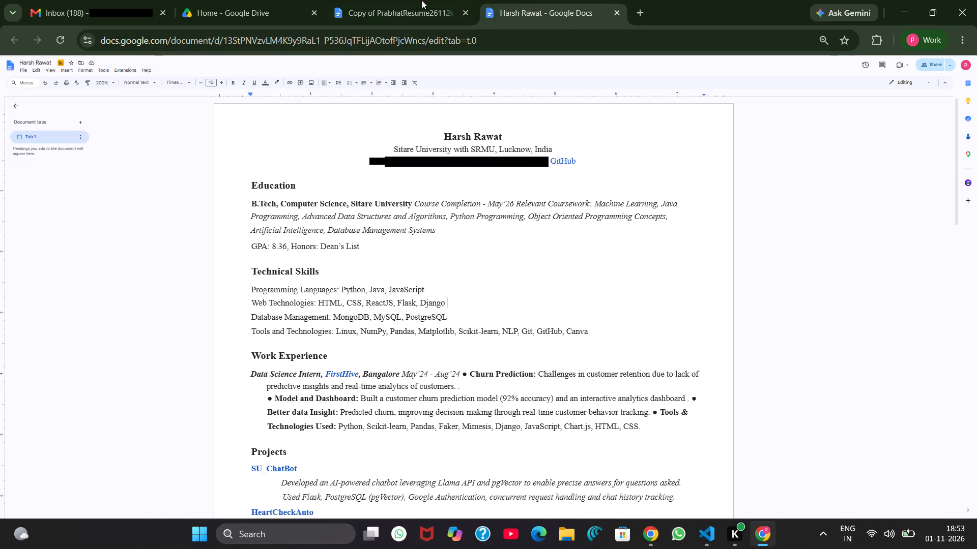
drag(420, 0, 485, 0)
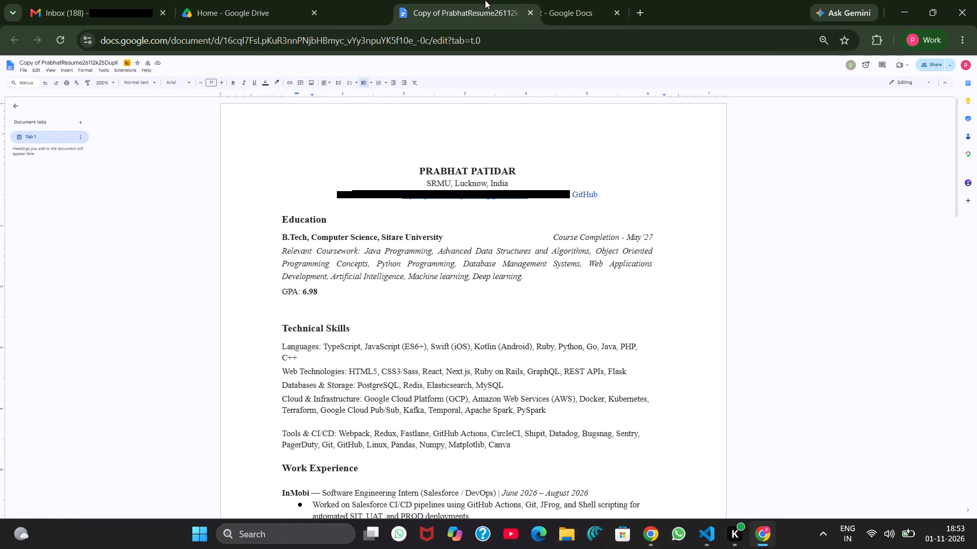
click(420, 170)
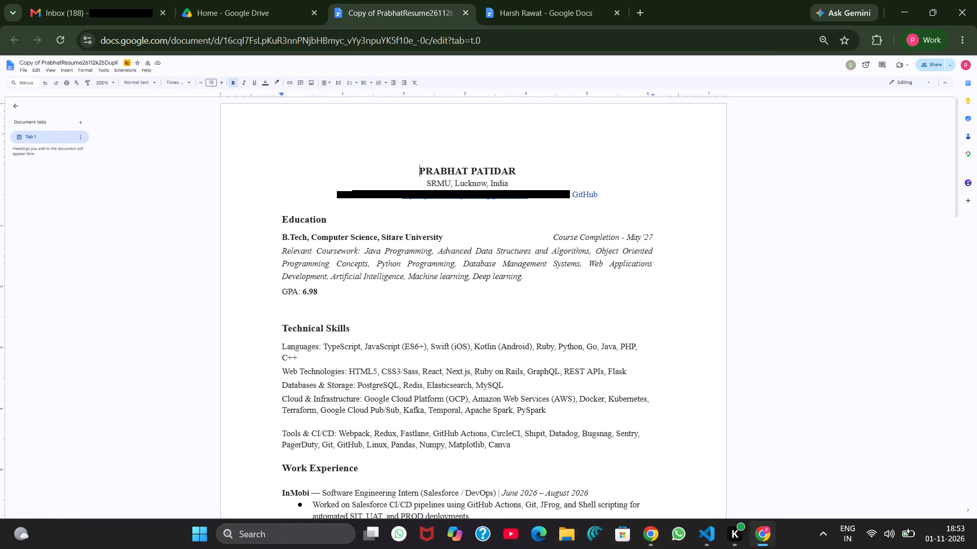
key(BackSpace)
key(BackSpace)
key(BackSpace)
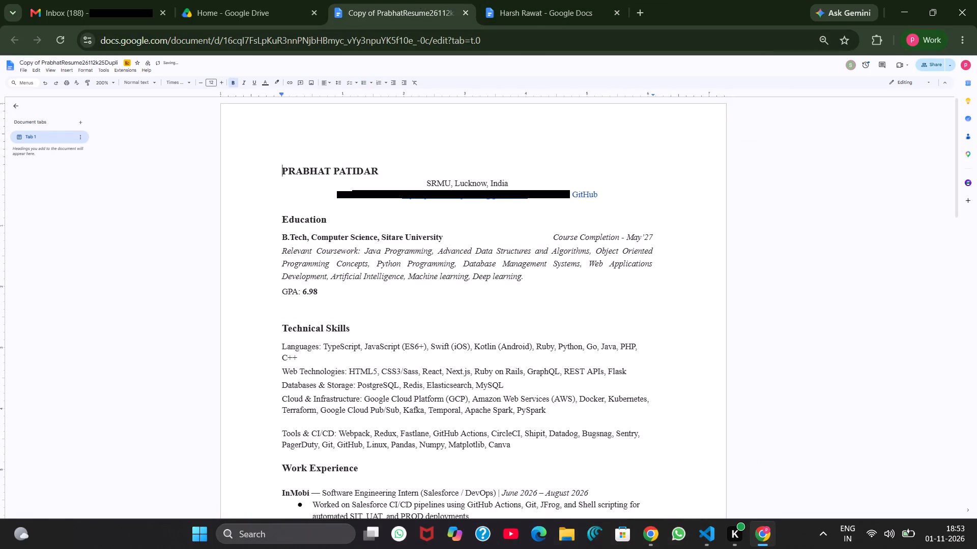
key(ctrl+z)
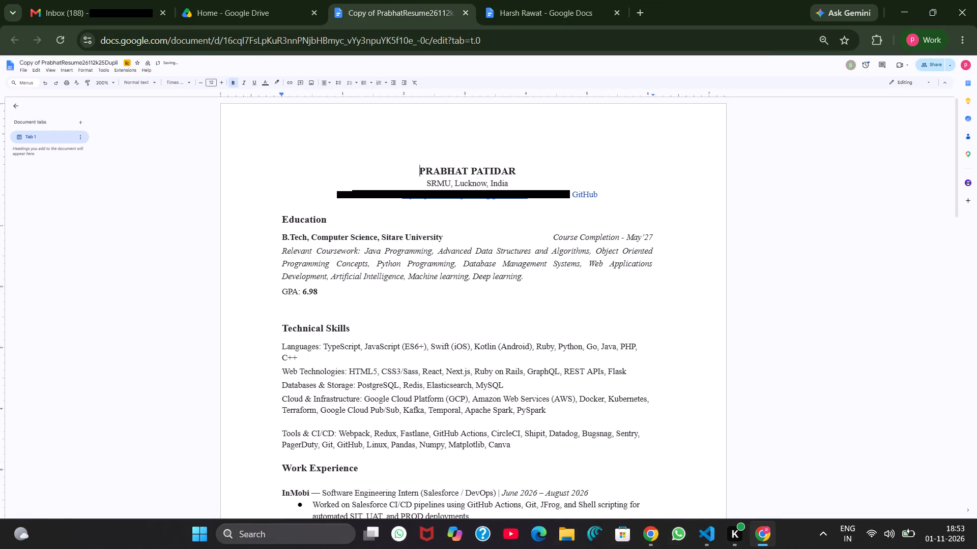
Compare the header and contact line of the résumé copy with those of the reference résumé.
click(584, 0)
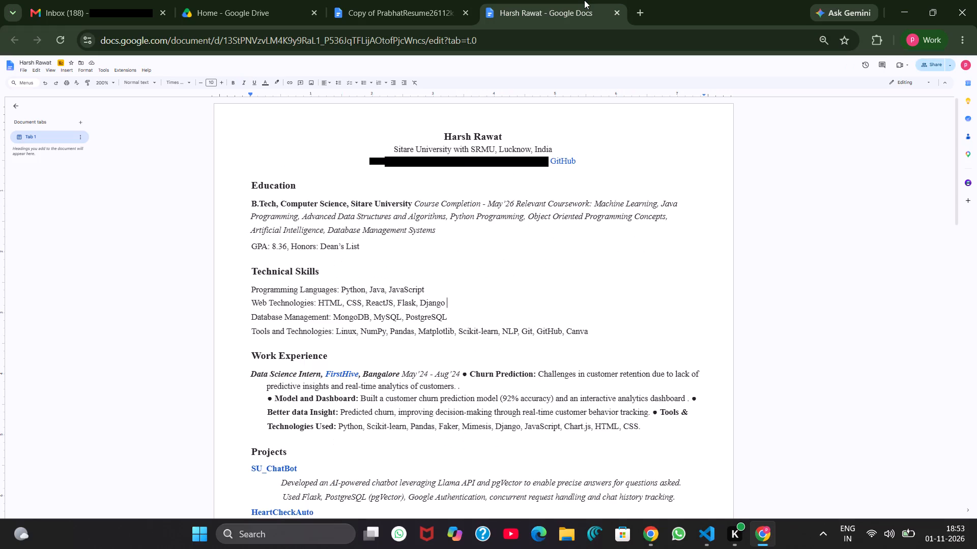
click(416, 0)
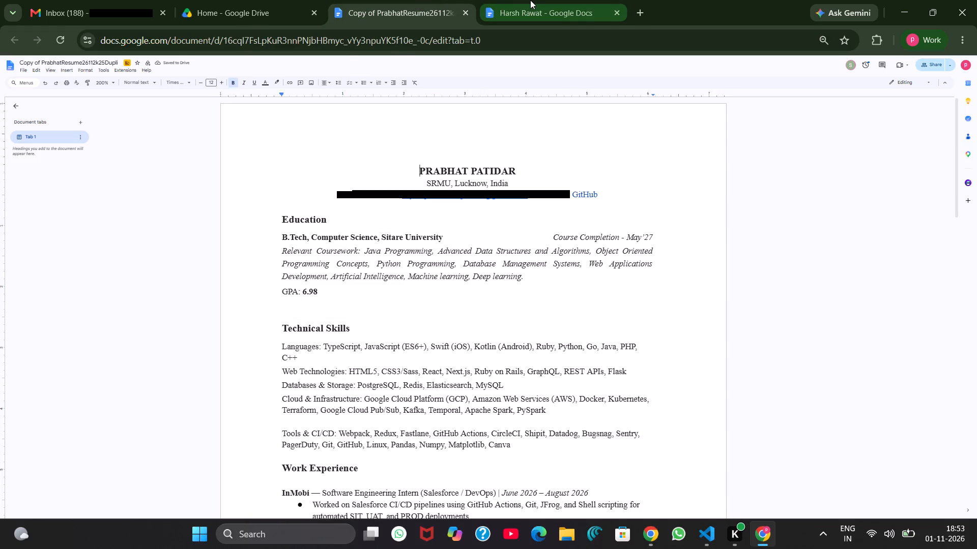
click(530, 0)
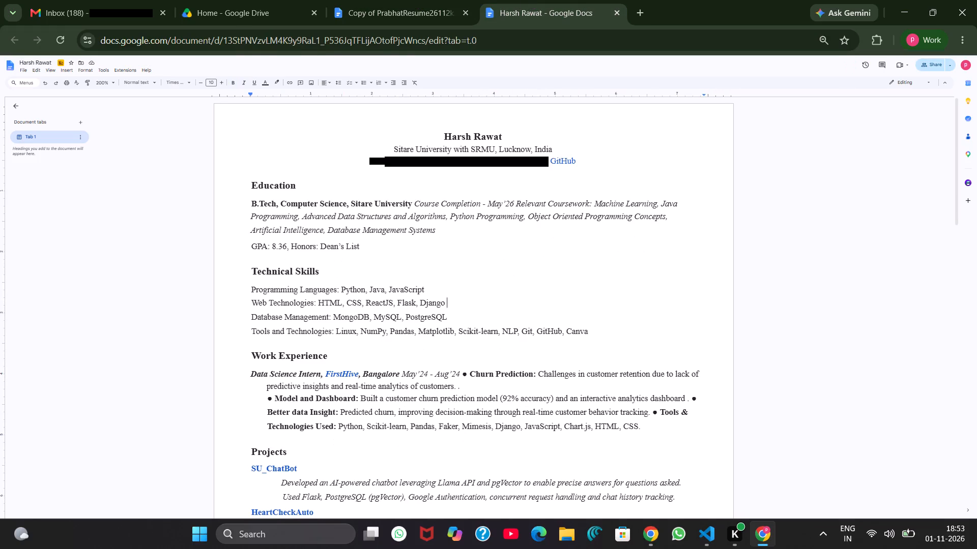
click(405, 0)
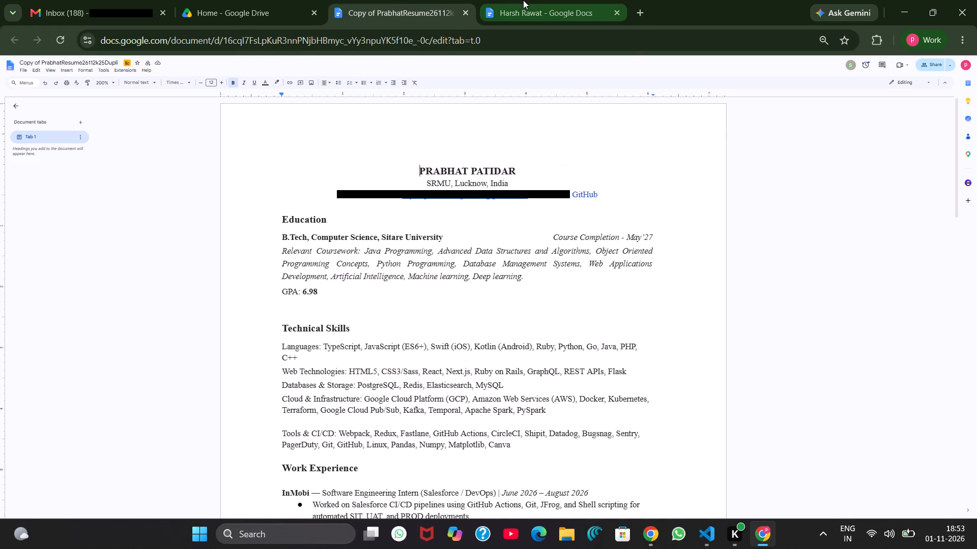
click(523, 0)
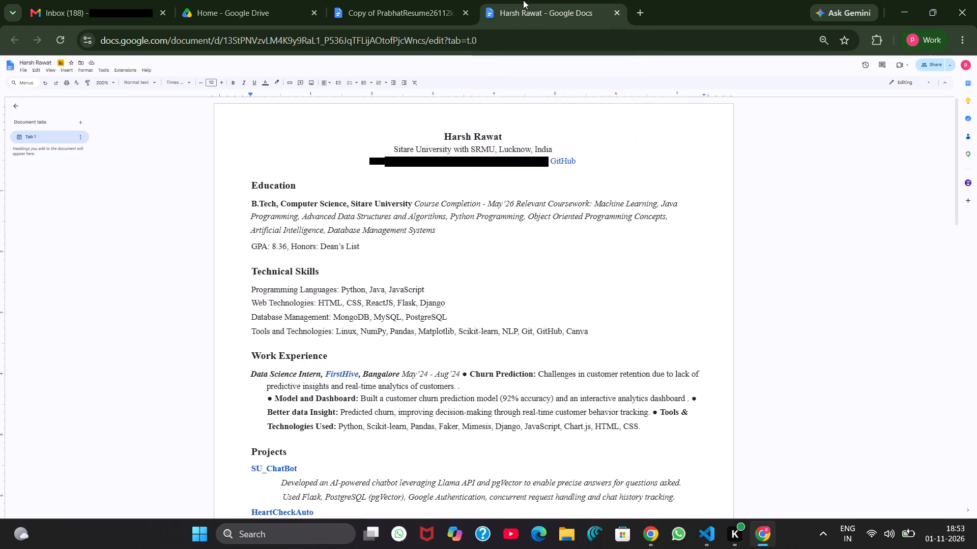
click(404, 0)
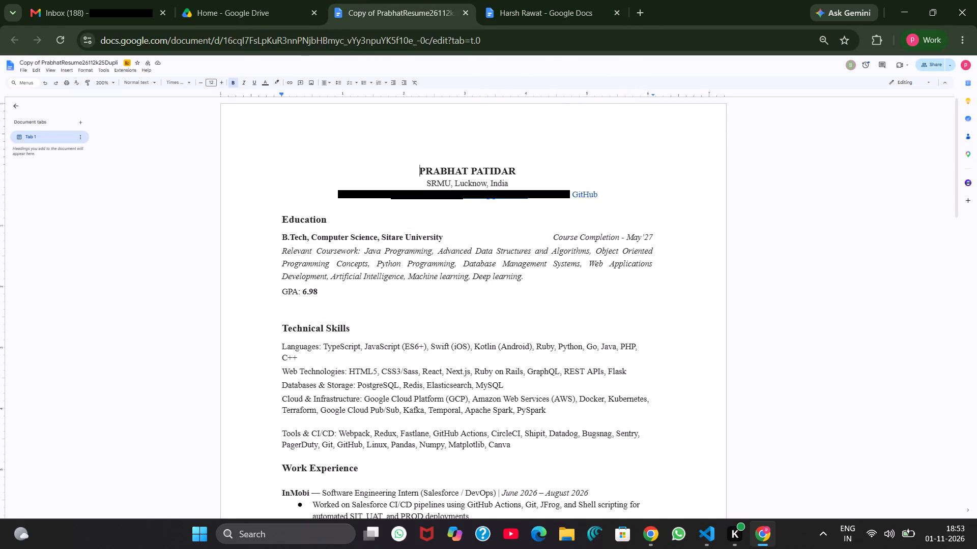
Replace the e-mail address in the contact line beneath the name of the résumé copy with a different e-mail address.
click(528, 194)
key(BackSpace)
key(BackSpace)
key(BackSpace)
key(BackSpace)
key(BackSpace)
key(BackSpace)
key(BackSpace)
key(BackSpace)
key(BackSpace)
key(BackSpace)
key(BackSpace)
key(BackSpace)
key(BackSpace)
key(BackSpace)
key(BackSpace)
key(BackSpace)
key(BackSpace)
key(BackSpace)
key(BackSpace)
key(BackSpace)
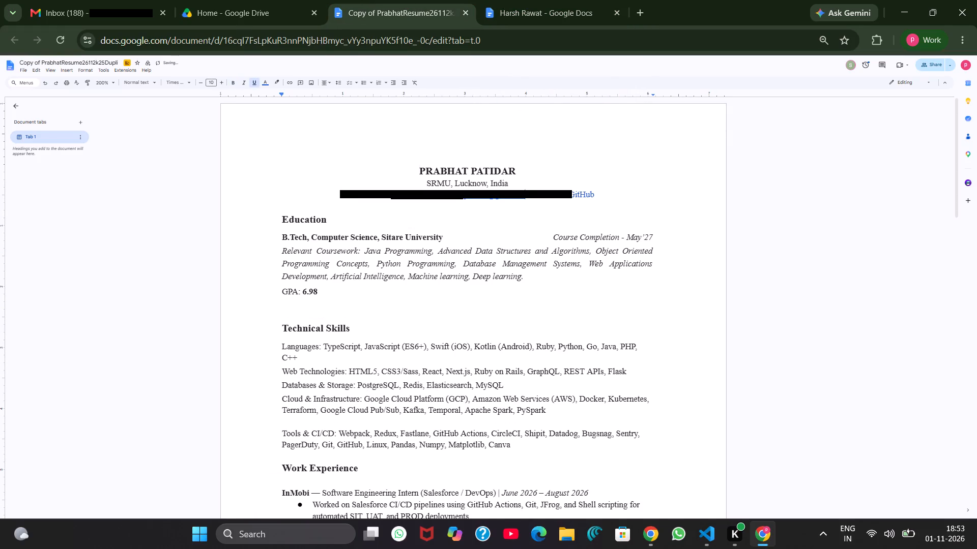
key(BackSpace)
key(BackSpace)
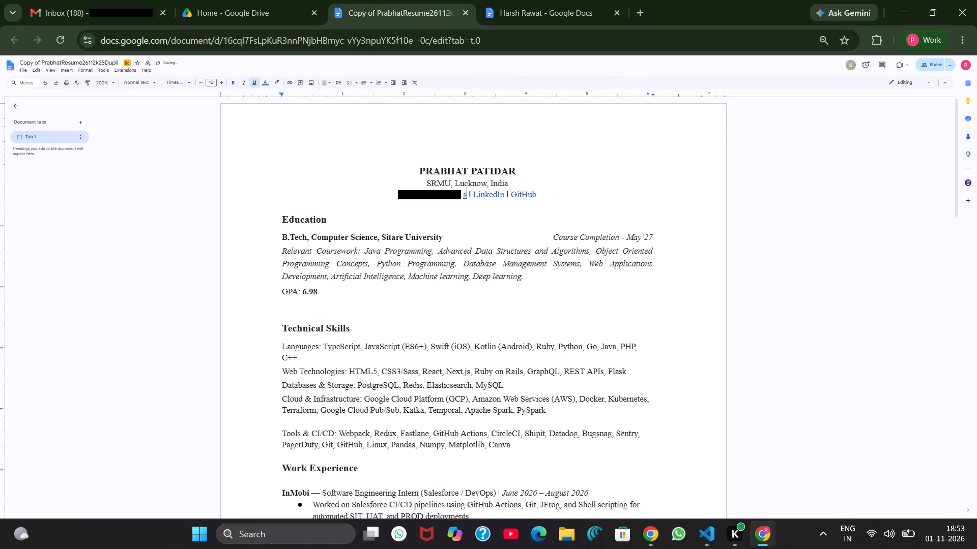
text(u-)
key(Down)
key(Left)
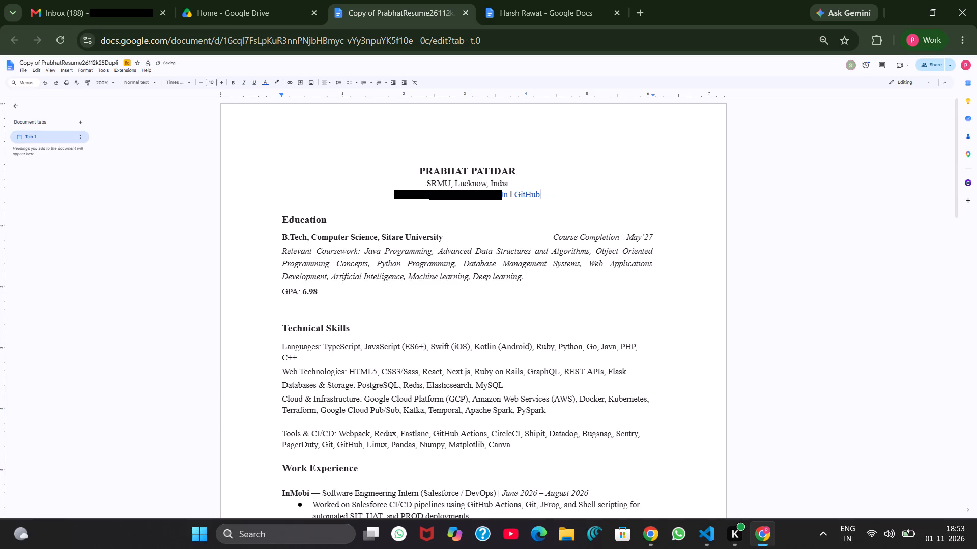
key(Insert)
click(469, 194)
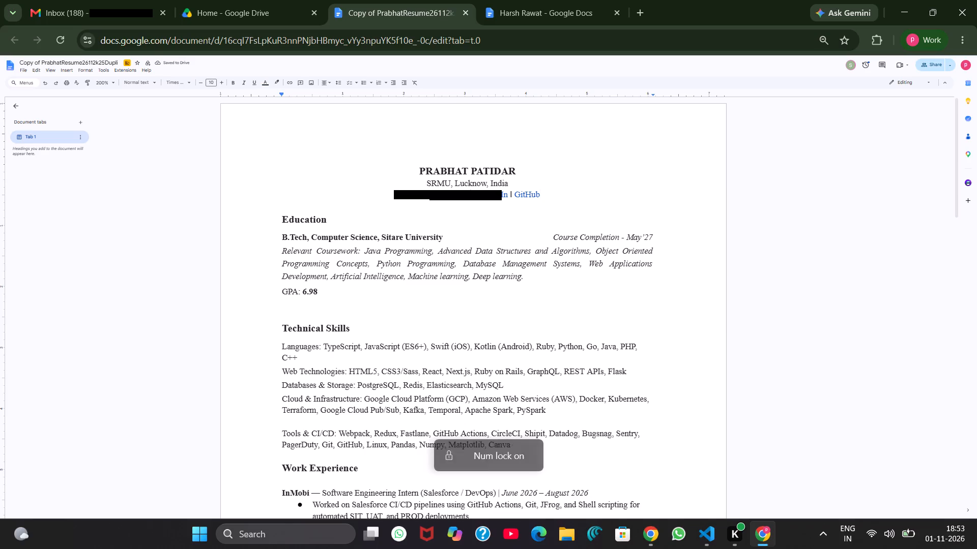
key(Down)
key(Left)
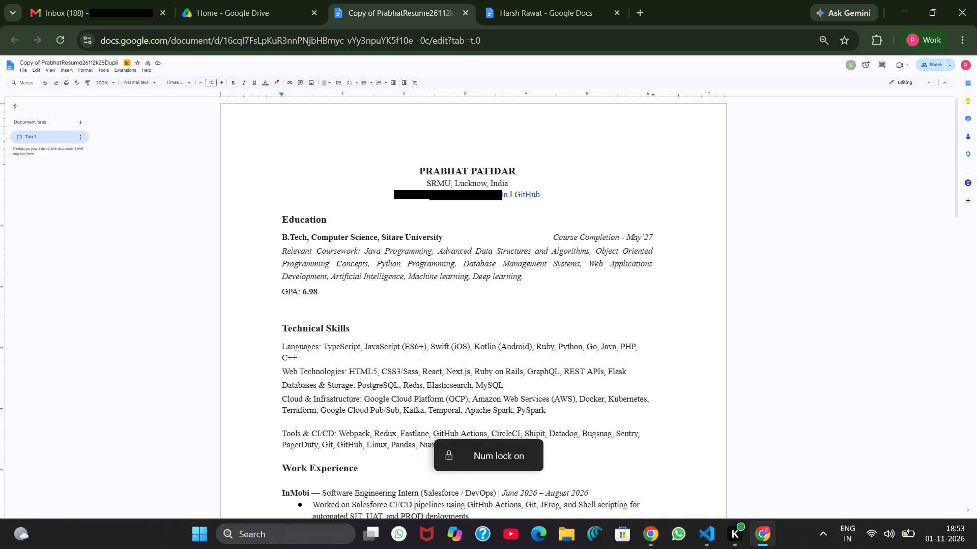
click(469, 194)
key(Down)
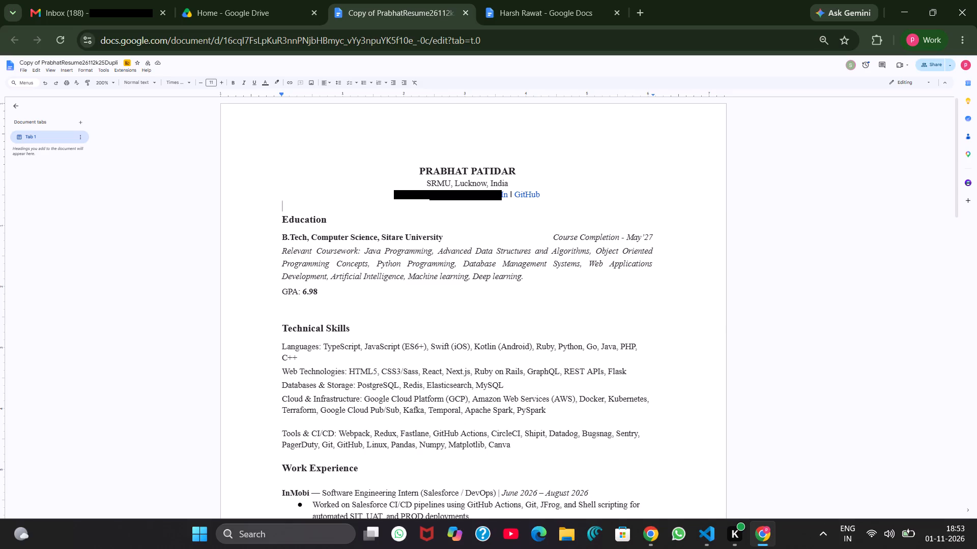
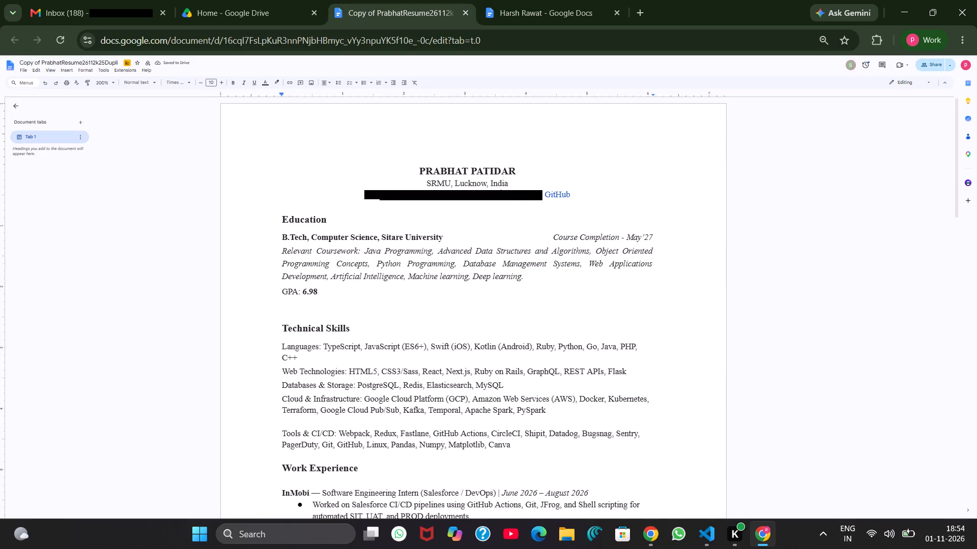
Delete the e-mail address text before the LinkedIn link in the contact line beneath the name of the résumé copy.
key(BackSpace)
key(BackSpace)
key(BackSpace)
key(BackSpace)
key(BackSpace)
key(BackSpace)
key(BackSpace)
key(BackSpace)
key(BackSpace)
key(BackSpace)
key(BackSpace)
key(BackSpace)
key(BackSpace)
key(BackSpace)
key(BackSpace)
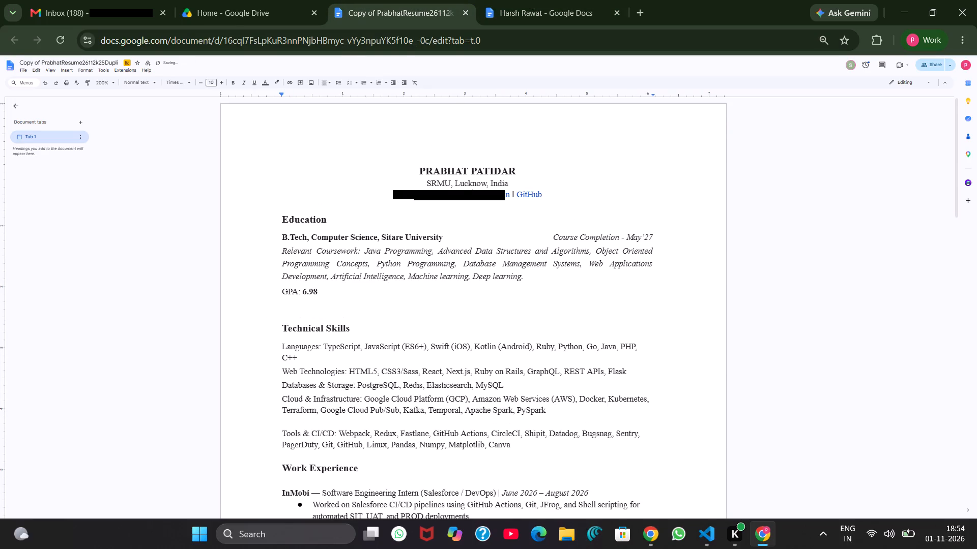
key(BackSpace)
key(BackSpace)
key(BackSpace)
key(u)
key(BackSpace)
key(BackSpace)
text(su)
key(BackSpace)
key(BackSpace)
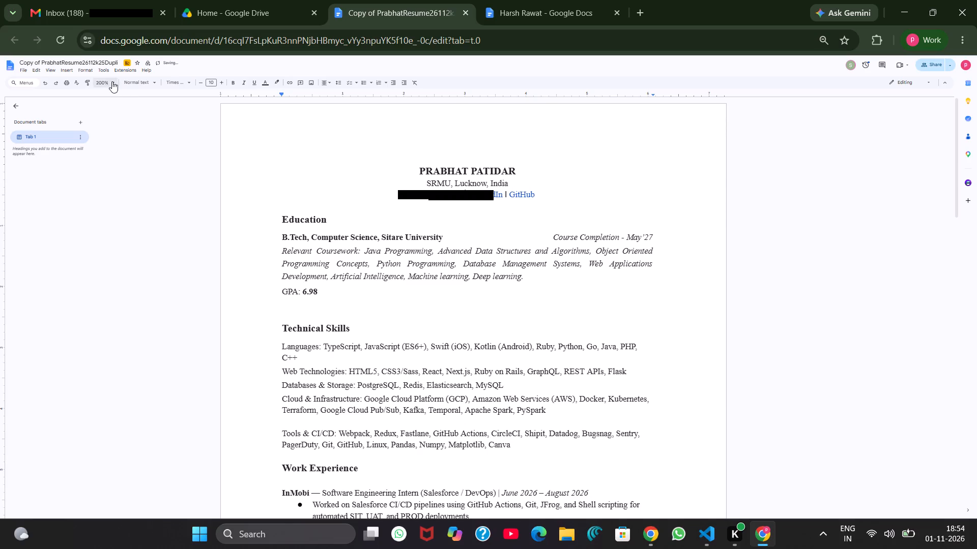
Open the options for inserting an element in the contact line beneath the name.
click(65, 70)
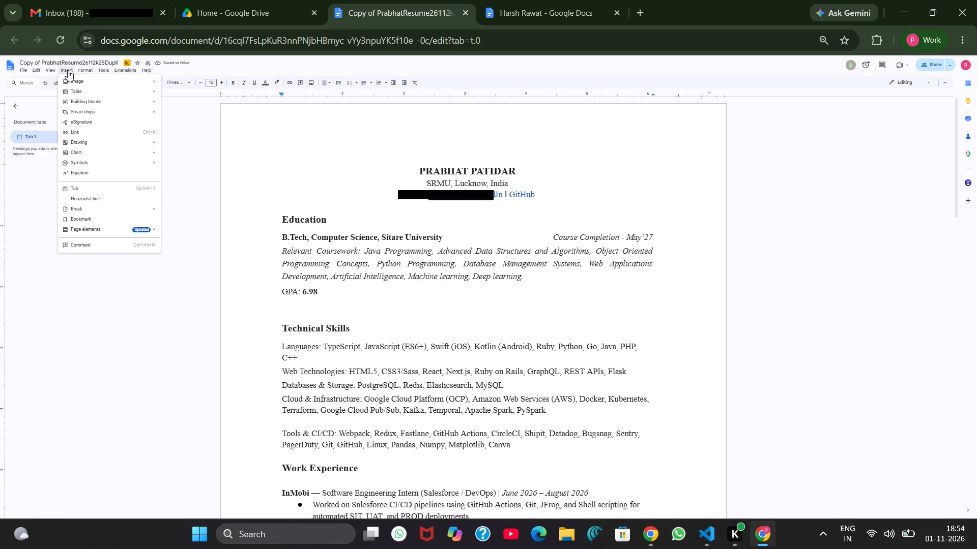
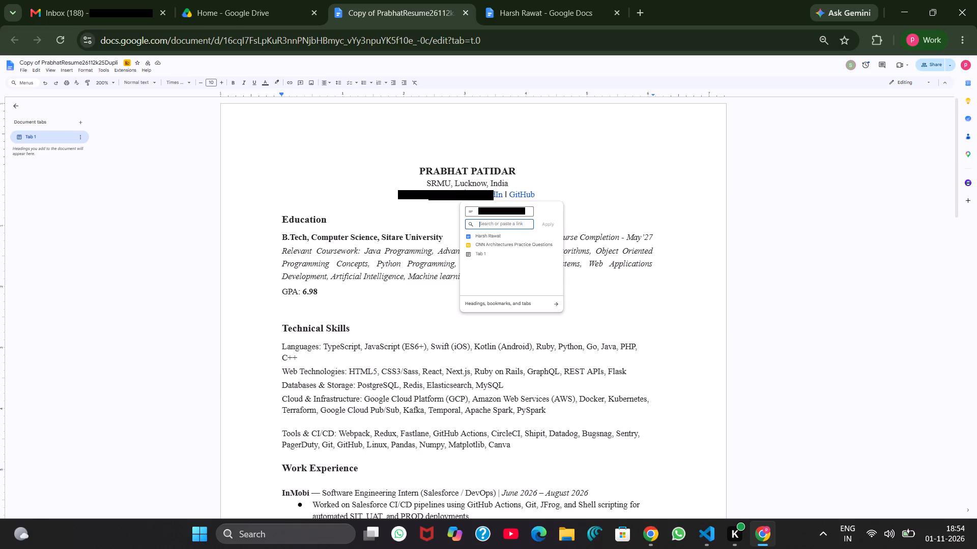
Edit the e-mail link's display text in the contact line beneath the name so its domain is sitare.org.
click(513, 213)
key(BackSpace)
key(BackSpace)
key(BackSpace)
key(BackSpace)
key(BackSpace)
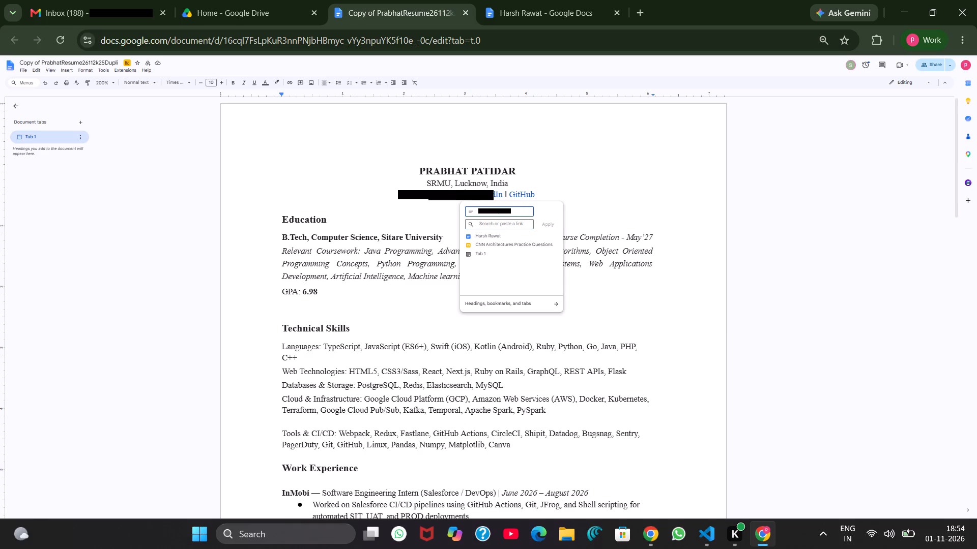
text(@sitare)
key(Right)
key(Right)
key(Right)
key(Right)
key(Right)
key(BackSpace)
key(BackSpace)
key(BackSpace)
text(org)
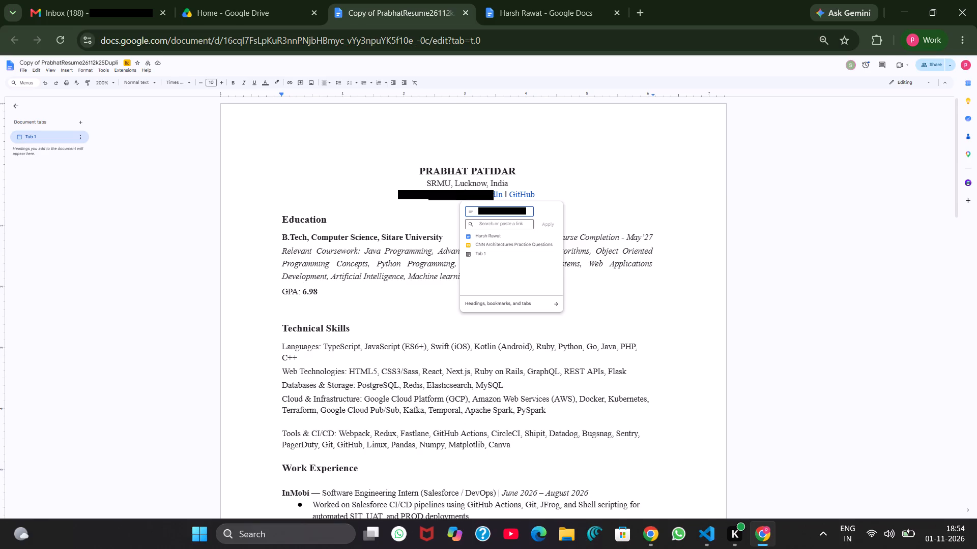
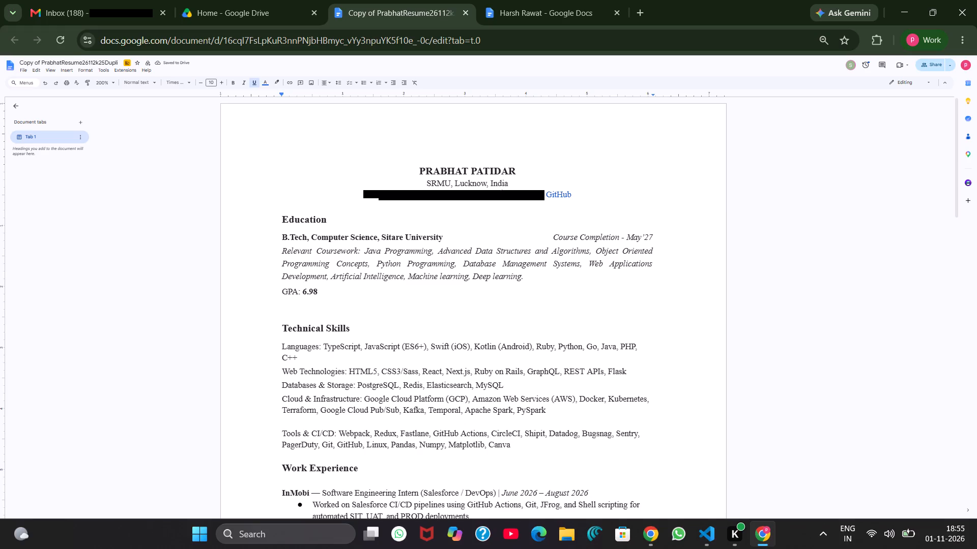
Delete one extra character from the link text in the contact line beneath the name.
key(Left)
key(Left)
key(Left)
key(Left)
key(BackSpace)
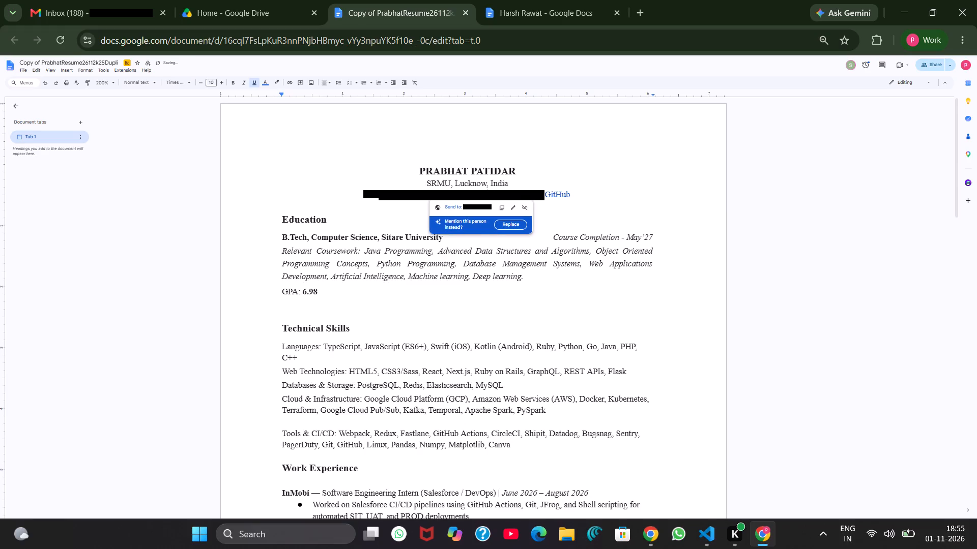
click(539, 179)
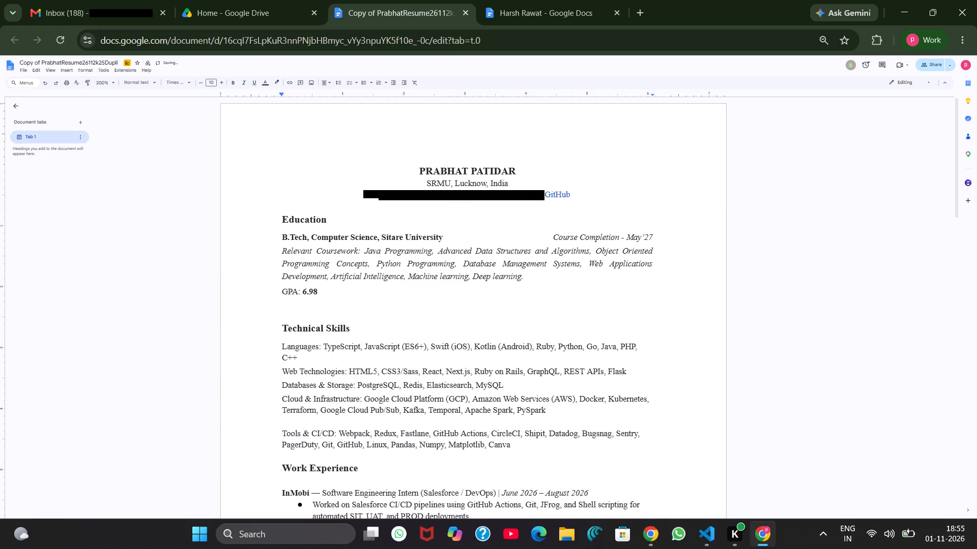
click(573, 189)
Check the contact line in the reference résumé, returning to the résumé copy.
click(534, 0)
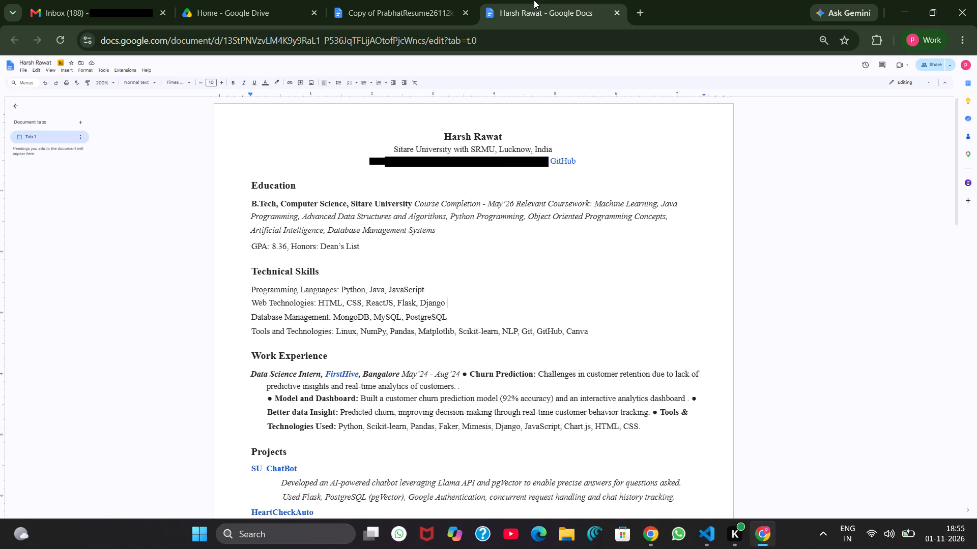
click(449, 0)
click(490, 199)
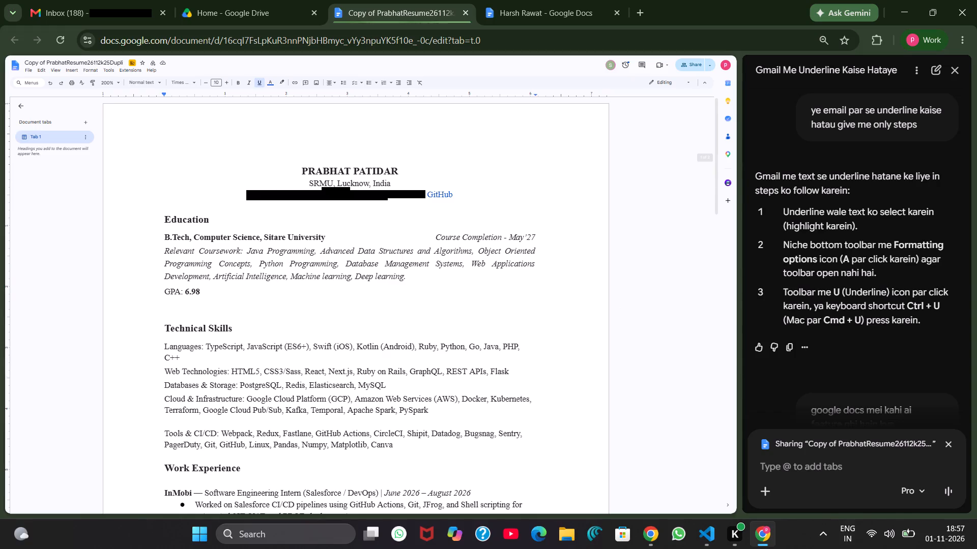
Select the e-mail address in the résumé copy's contact line and look through the document tools.
drag(382, 195, 343, 195)
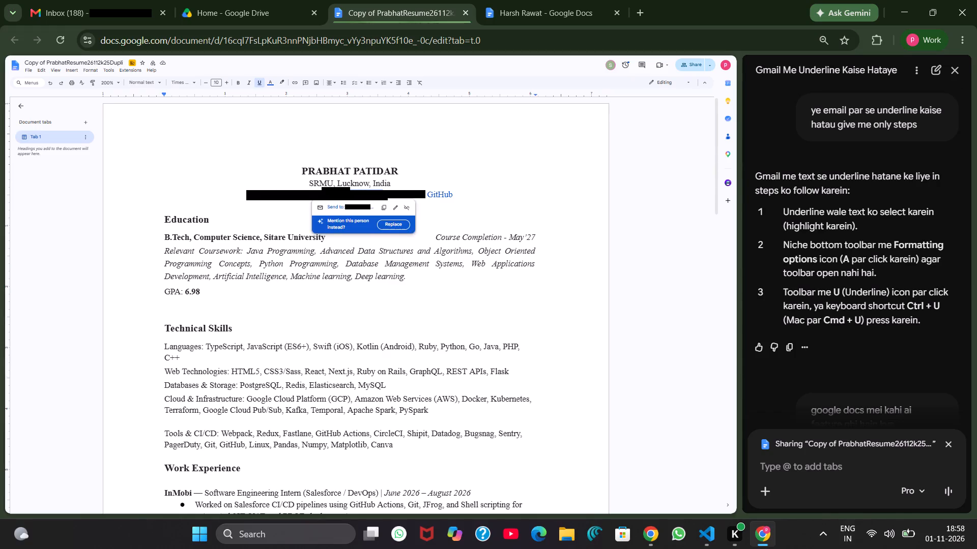
drag(343, 195, 310, 195)
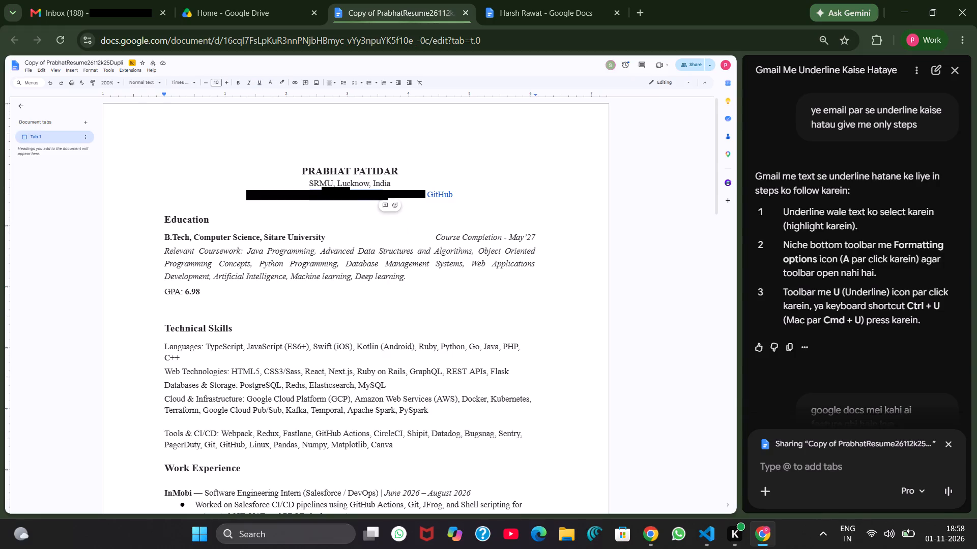
click(106, 72)
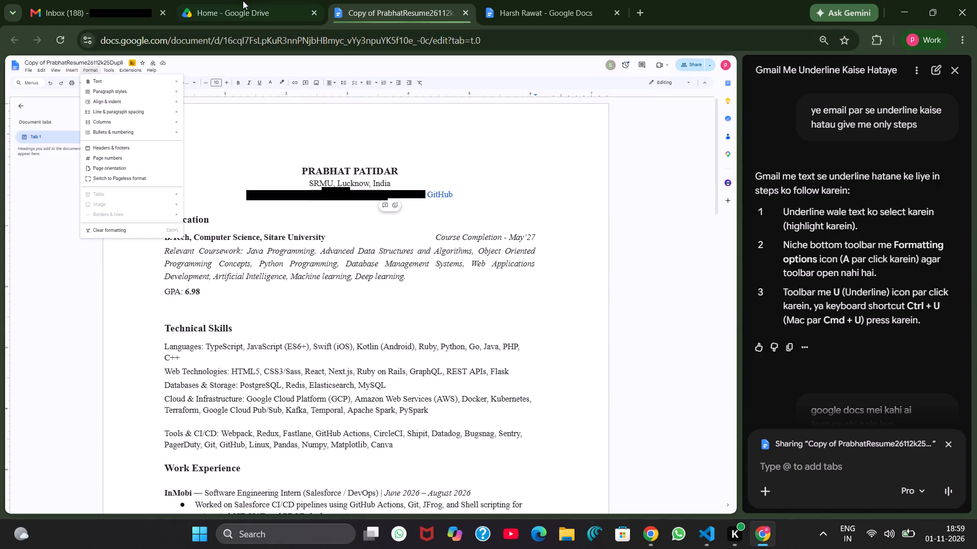
Switch from the résumé copy to the other résumé open in Google Docs.
click(498, 0)
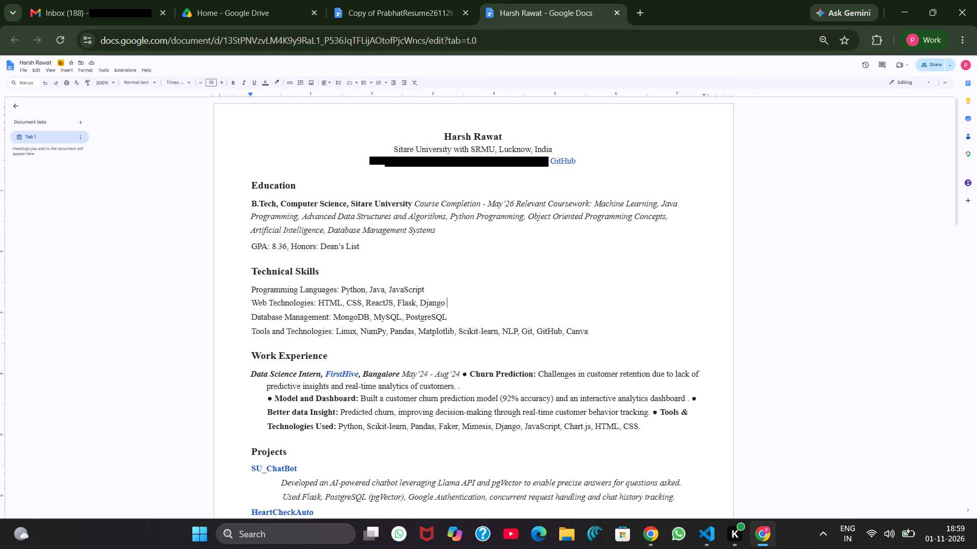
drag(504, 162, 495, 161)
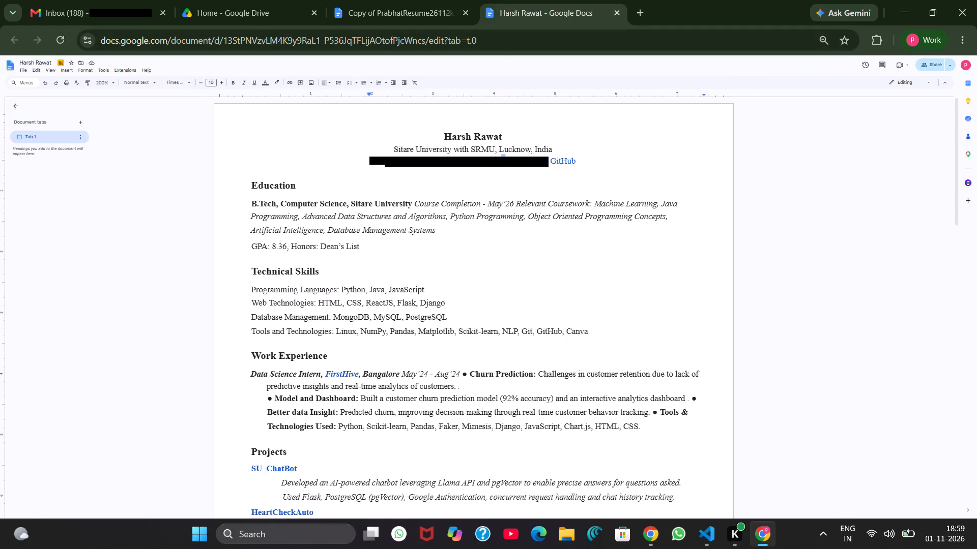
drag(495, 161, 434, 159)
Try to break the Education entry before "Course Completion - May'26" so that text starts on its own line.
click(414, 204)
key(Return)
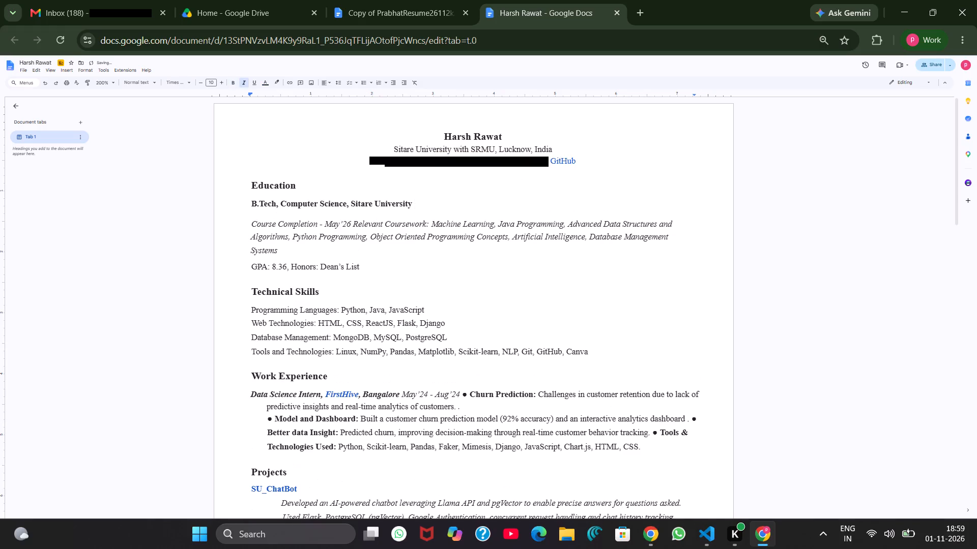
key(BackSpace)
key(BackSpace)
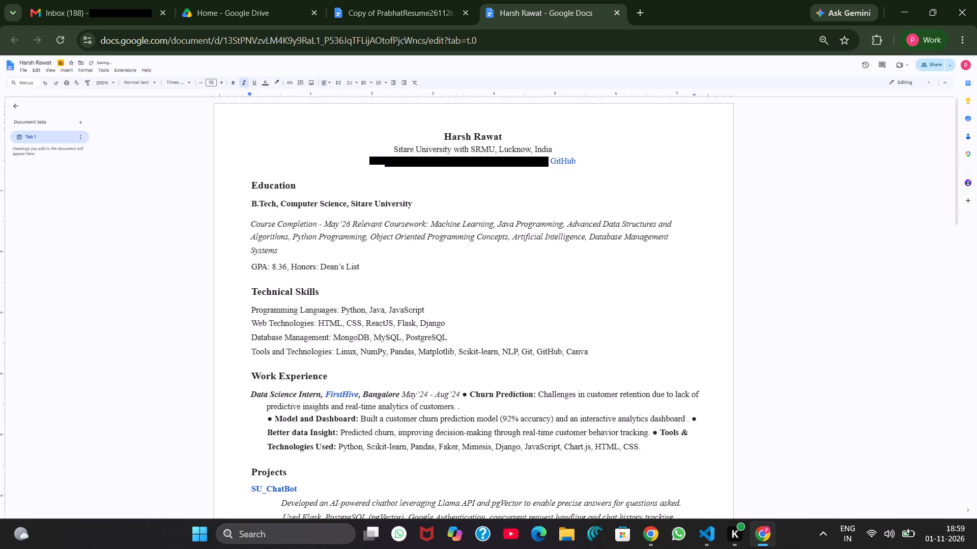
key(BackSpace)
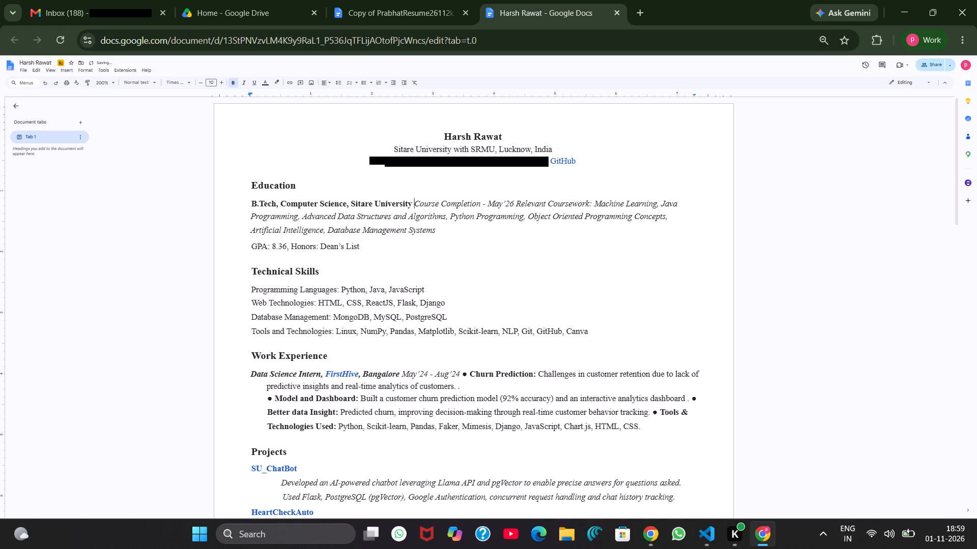
Move "Relevant Coursework" and its course list onto a new line below "Course Completion - May'26" in Education.
click(515, 201)
key(Return)
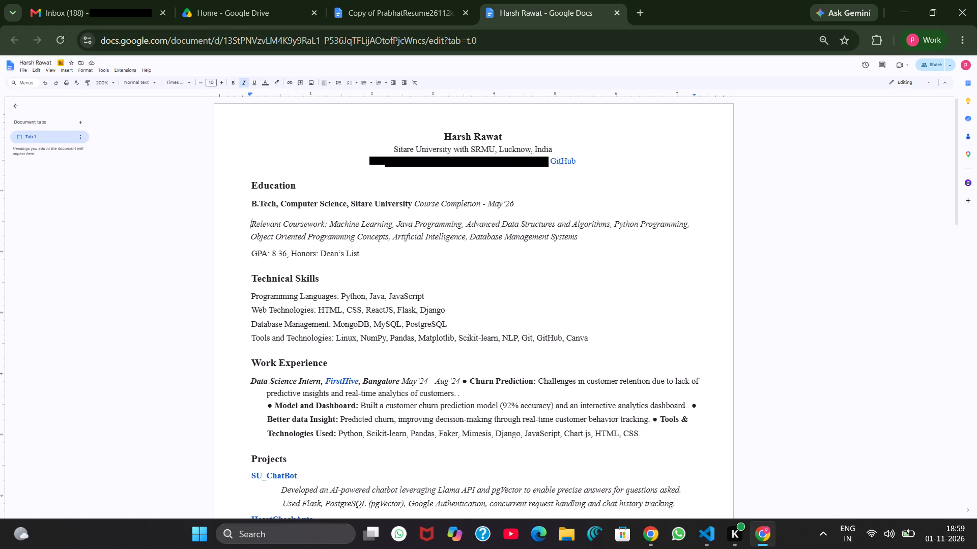
Delete and retype the four digits in the contact line's e-mail address.
click(464, 160)
key(Right)
key(BackSpace)
key(BackSpace)
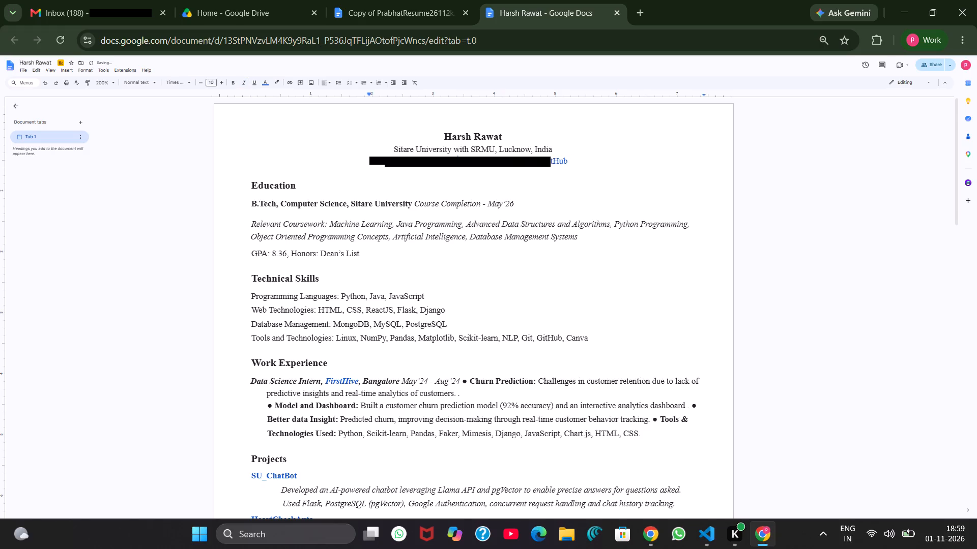
key(BackSpace)
key(BackSpace)
text(40+)
key(BackSpace)
text(95)
Place the text cursor at the start of the e-mail address in the contact line.
click(504, 161)
click(427, 165)
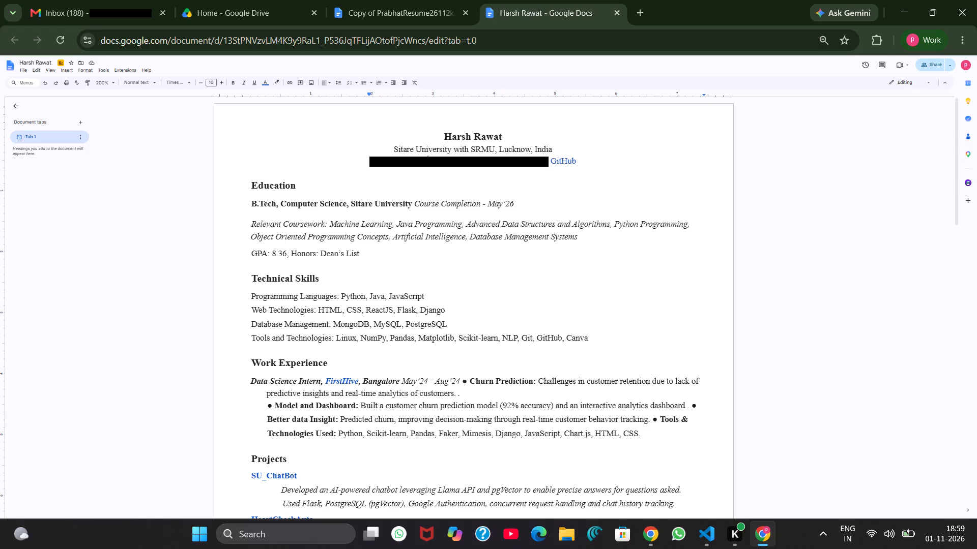
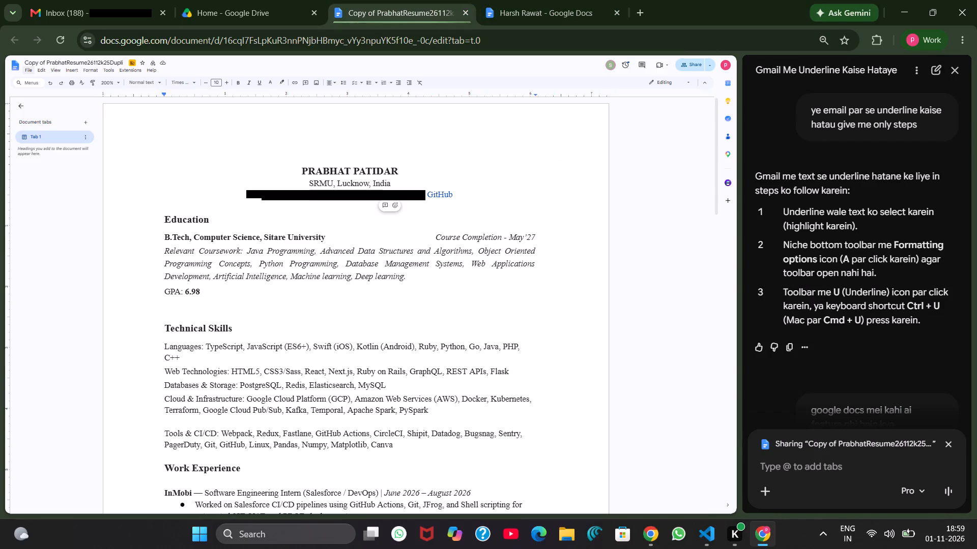
Copy "Artificial Intelligence, Machine learning, Deep learning" from the reference résumé to the end of the other résumé's coursework list, adding a separating comma and closing period.
click(414, 319)
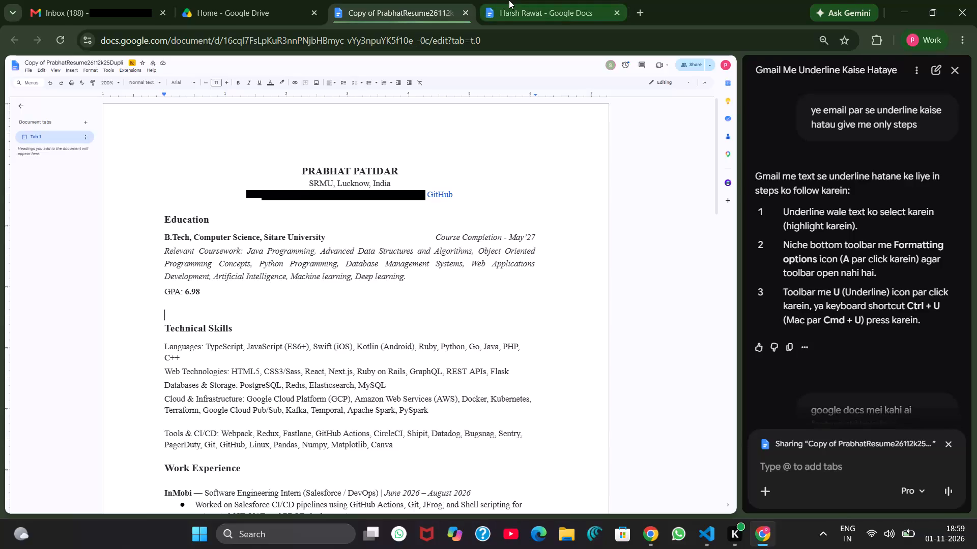
click(509, 0)
click(438, 0)
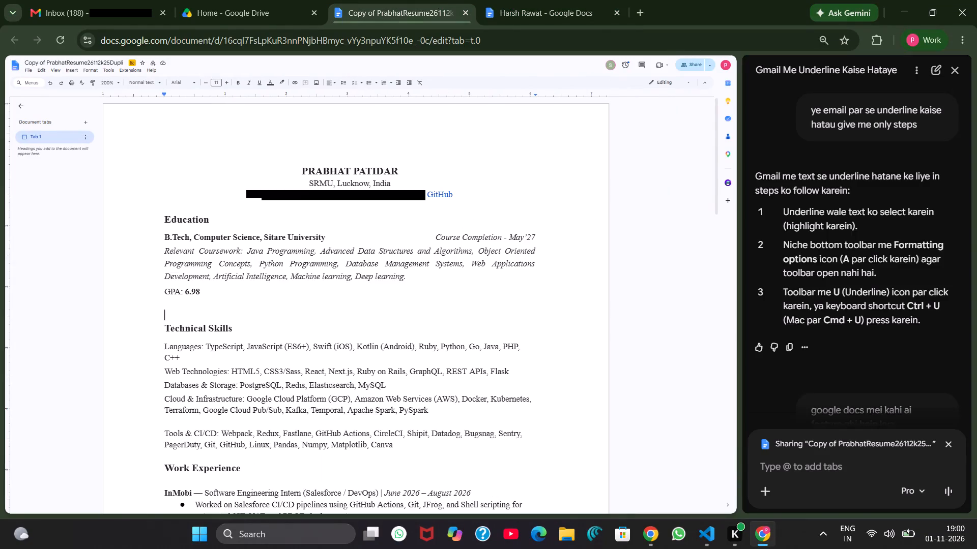
drag(405, 276, 267, 274)
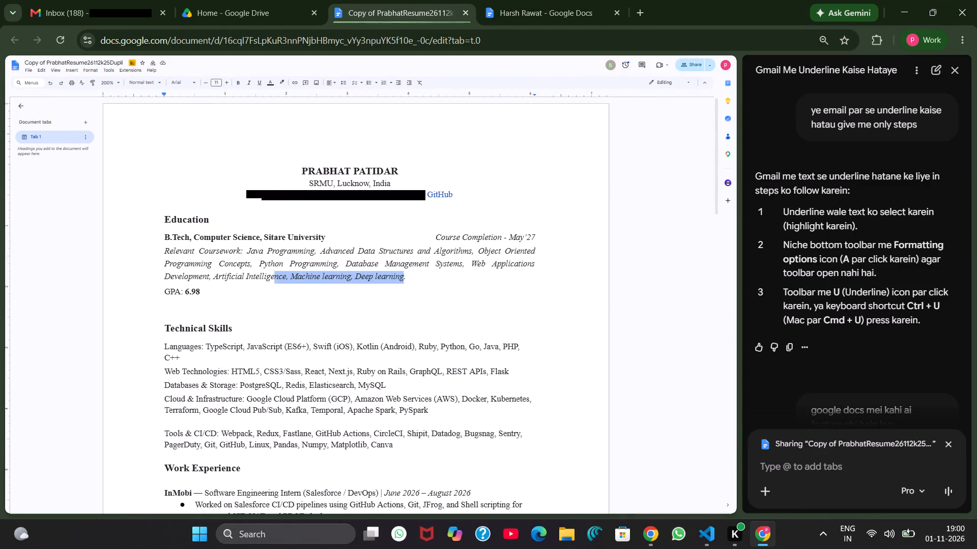
drag(267, 274, 211, 276)
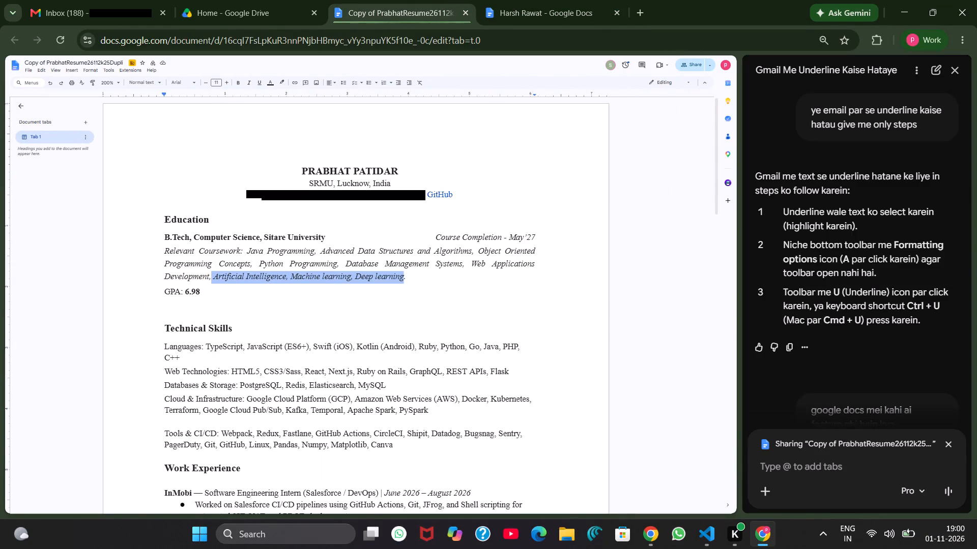
drag(211, 276, 211, 276)
key(ctrl+c)
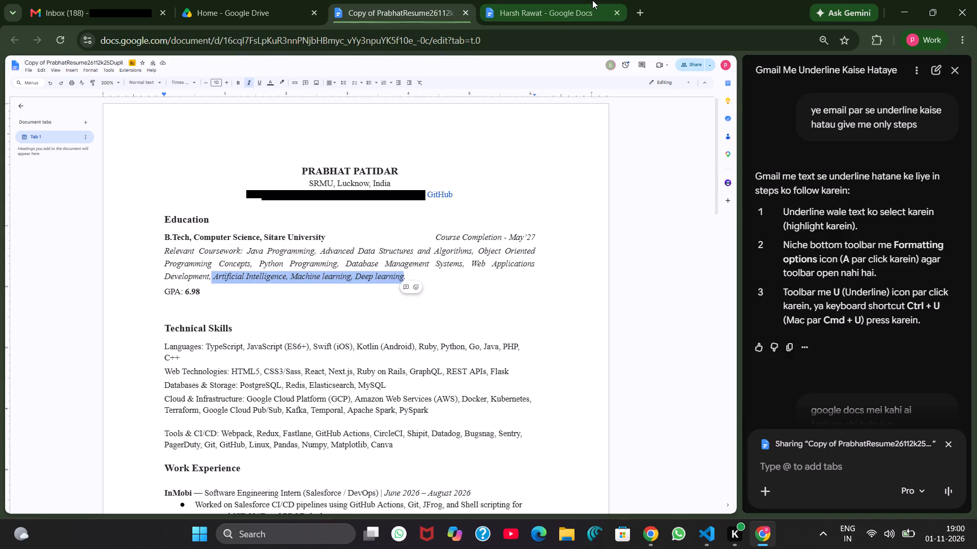
click(592, 0)
click(600, 231)
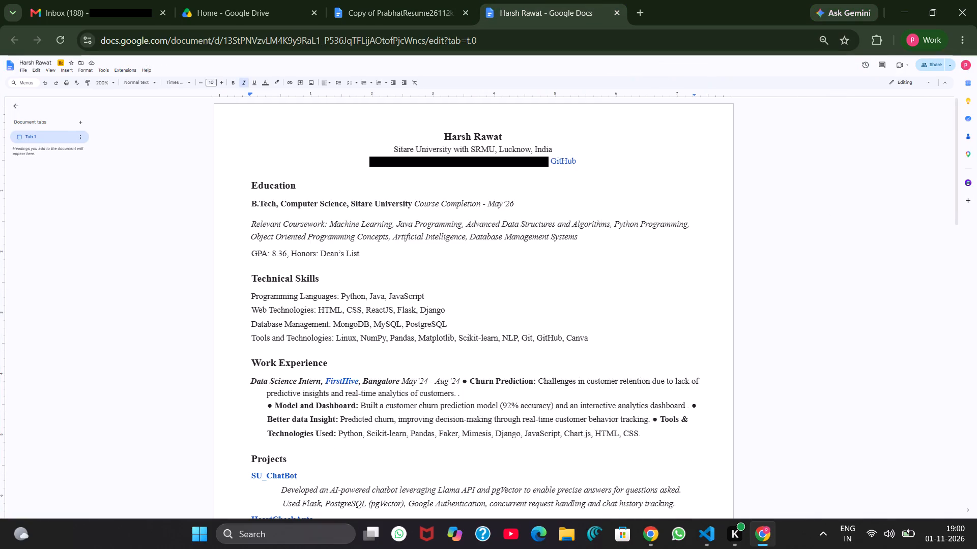
click(599, 235)
key(BackSpace)
key(comma)
key(ctrl+v)
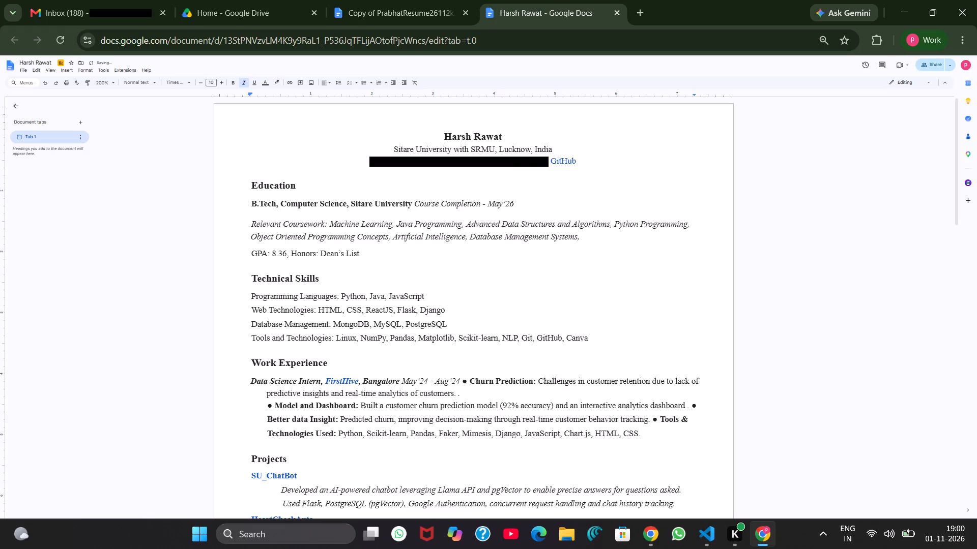
key(period)
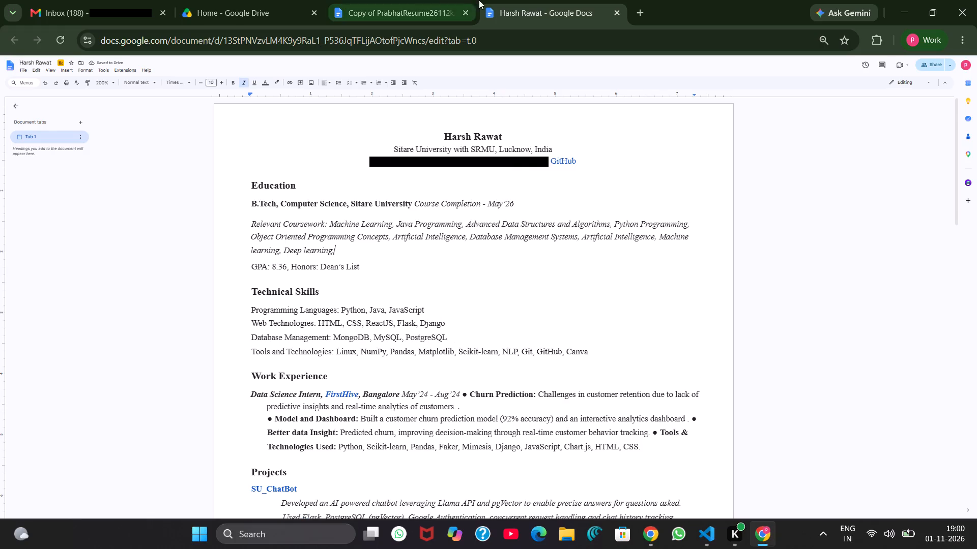
Compare the Technical Skills entries and the sections below them between the reference résumé and the résumé being edited.
click(417, 0)
click(410, 350)
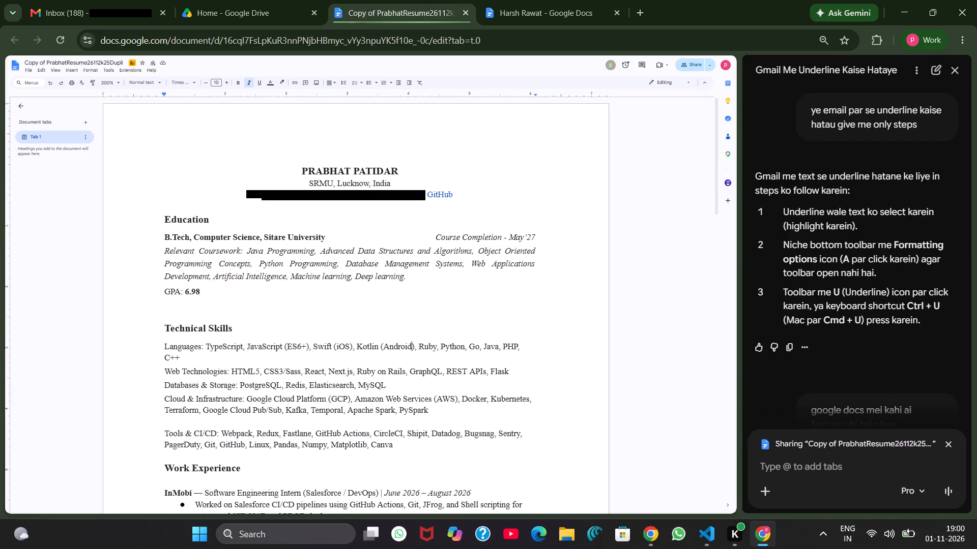
scroll(410, 350, down, 1)
click(481, 0)
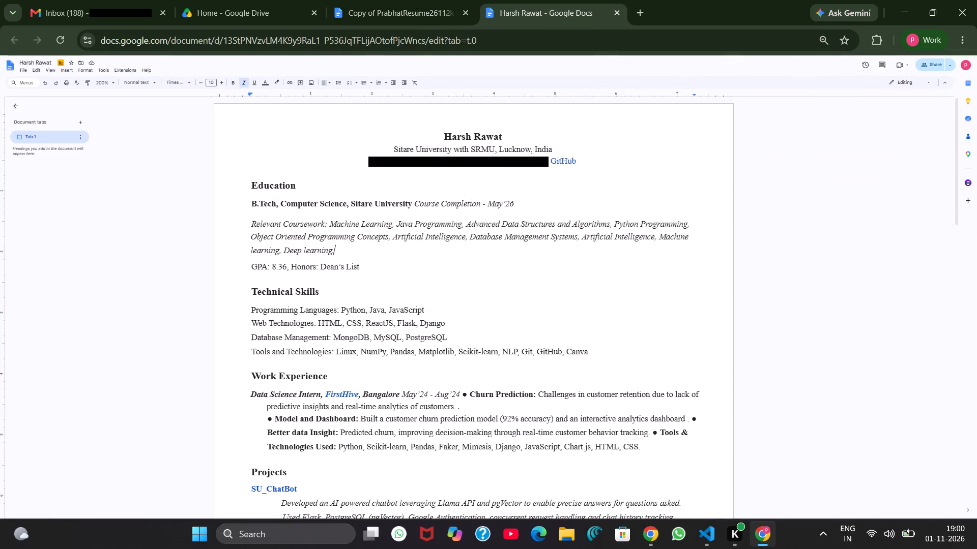
click(367, 313)
click(434, 309)
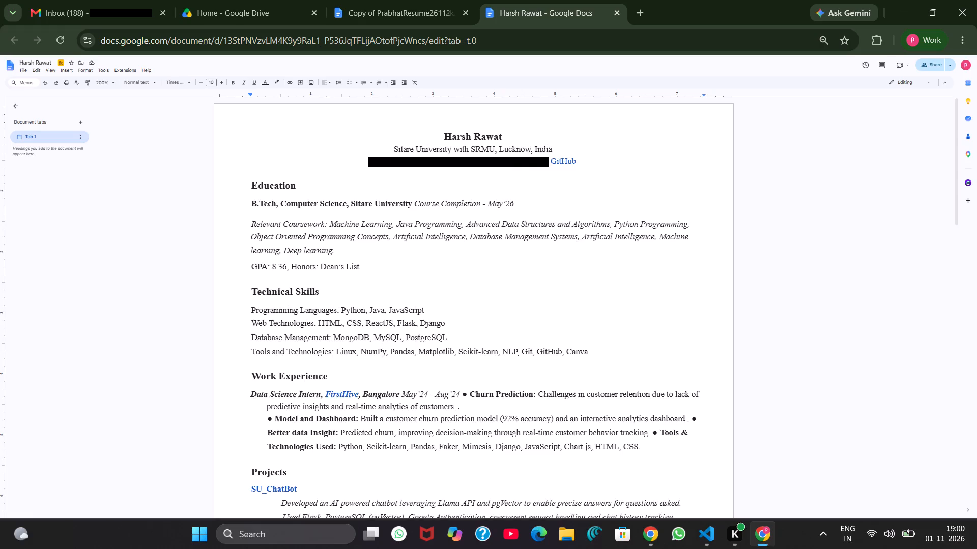
click(450, 324)
click(604, 352)
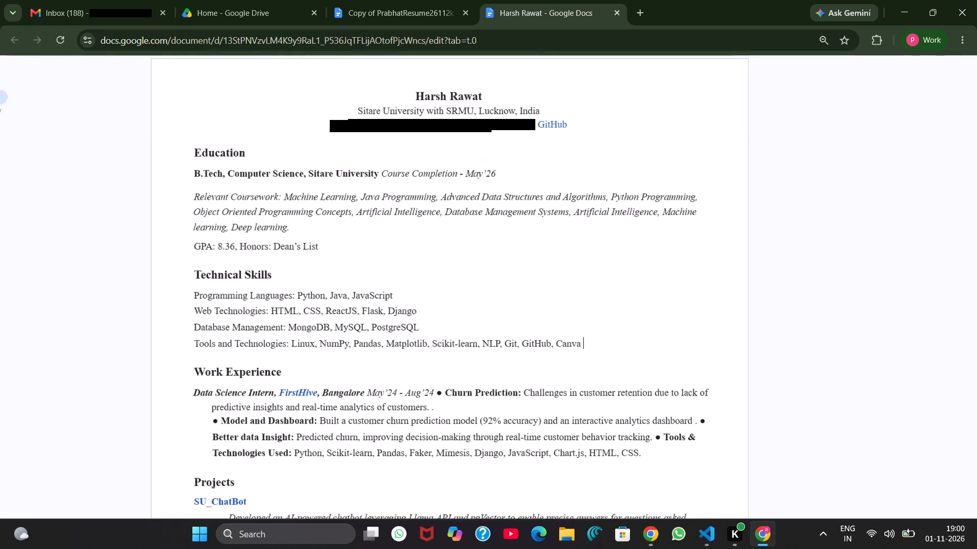
scroll(635, 402, down, 1)
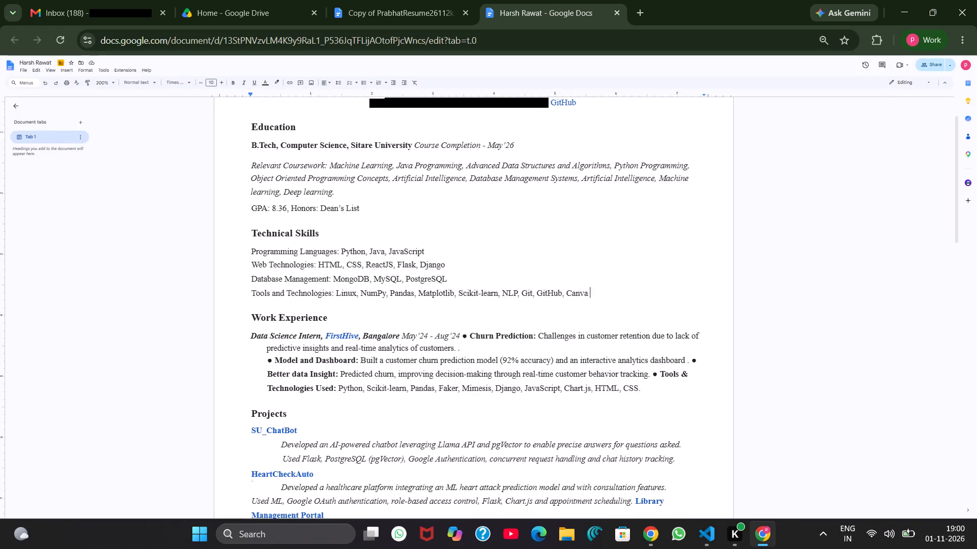
click(378, 0)
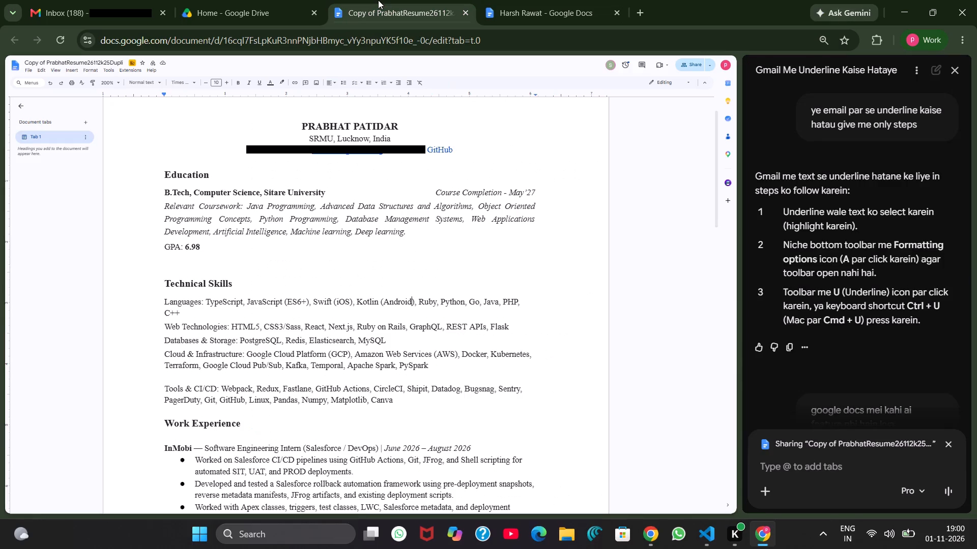
scroll(486, 389, down, 2)
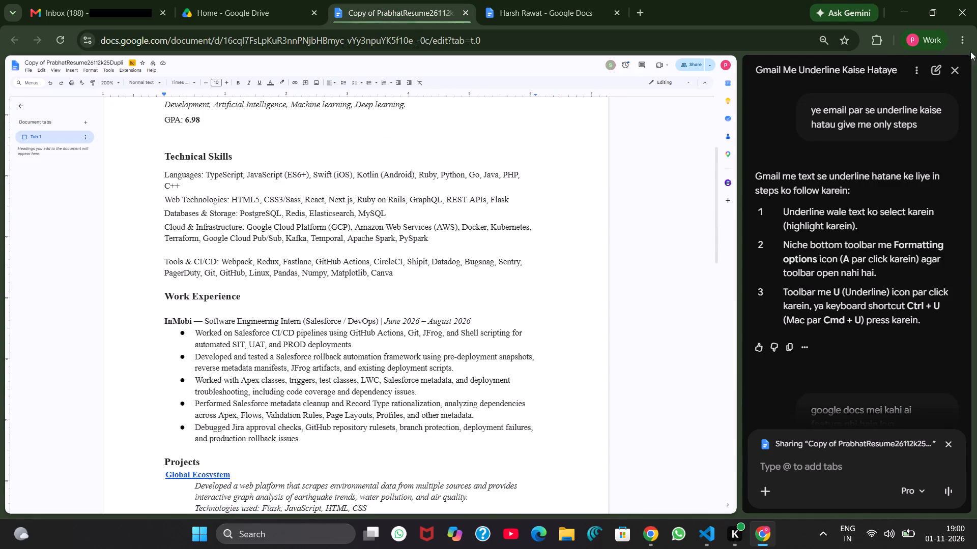
Close the Gemini assistant beside the reference résumé.
click(959, 68)
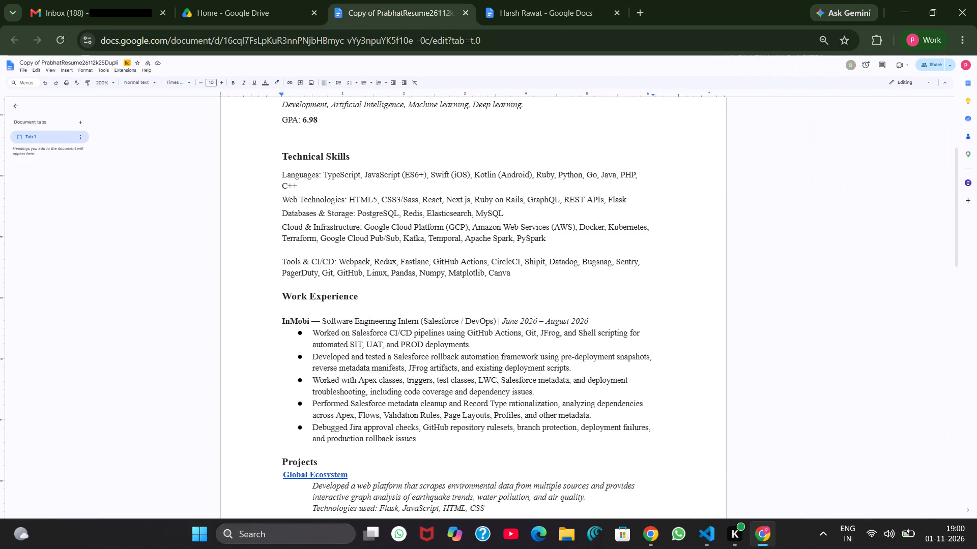
Search the computer for WhatsApp with the term "what".
click(192, 538)
text(what)
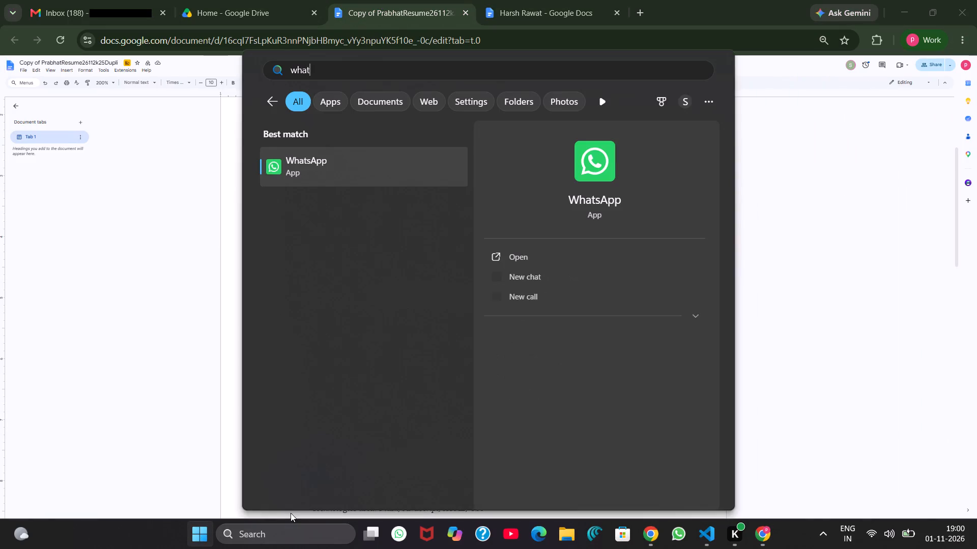
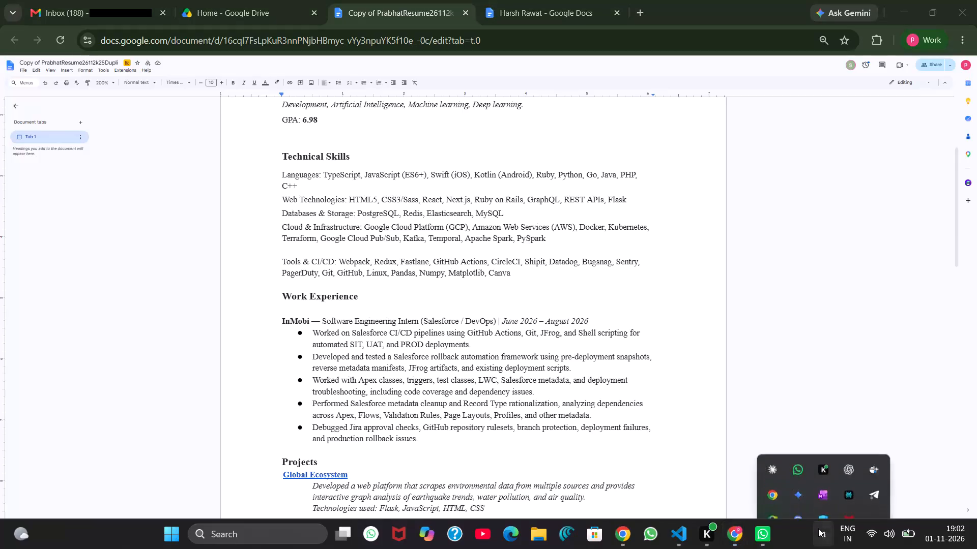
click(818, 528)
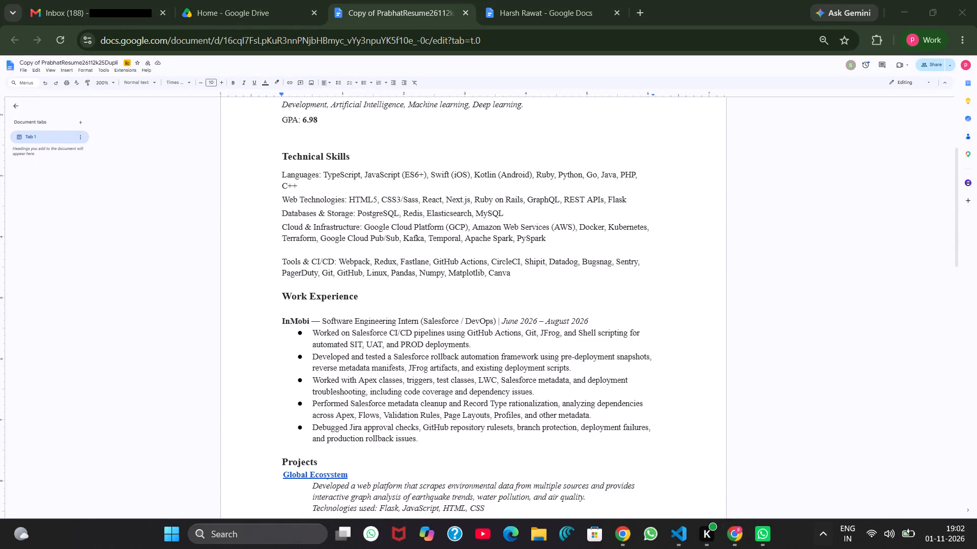
Delete "Honors: Dean's List" from the GPA line in the reference résumé's Education section.
click(597, 0)
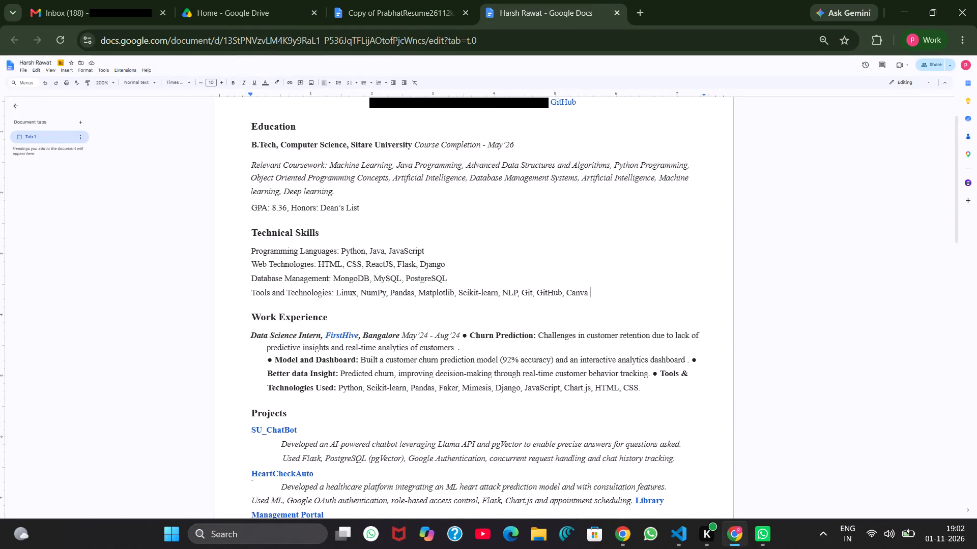
scroll(603, 201, up, 2)
scroll(513, 0, down, 1)
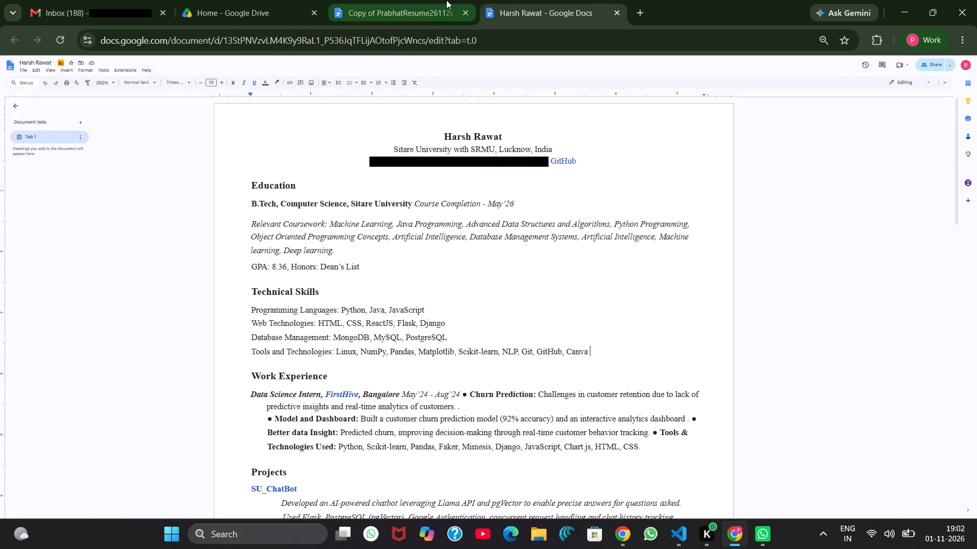
click(388, 267)
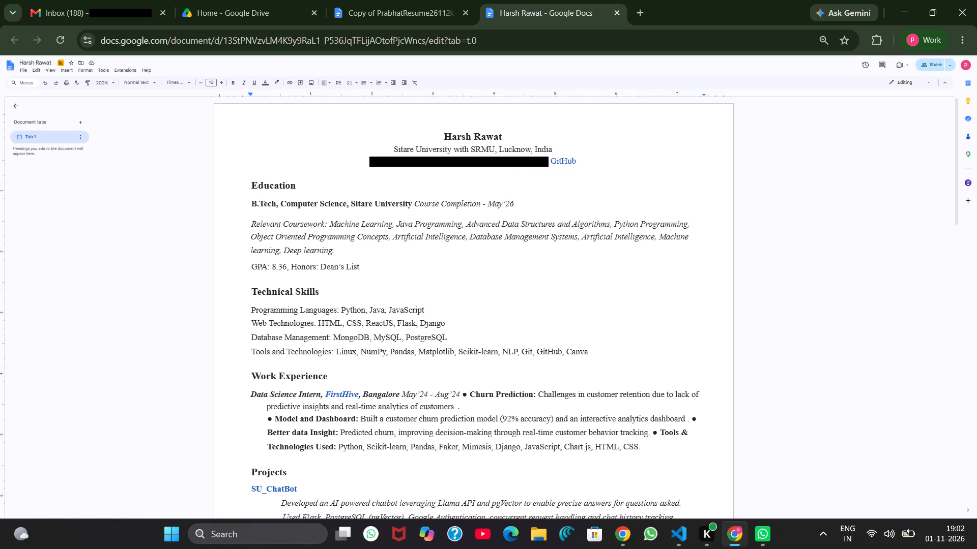
key(Left)
key(BackSpace)
key(BackSpace)
key(BackSpace)
key(BackSpace)
key(BackSpace)
key(BackSpace)
key(BackSpace)
key(BackSpace)
key(BackSpace)
key(BackSpace)
key(BackSpace)
key(BackSpace)
key(BackSpace)
key(BackSpace)
key(BackSpace)
key(BackSpace)
key(BackSpace)
key(BackSpace)
key(BackSpace)
key(BackSpace)
Set the GPA in the reference résumé to 6.98 and remove the trailing comma.
key(Left)
key(BackSpace)
key(BackSpace)
key(BackSpace)
key(BackSpace)
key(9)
key(BackSpace)
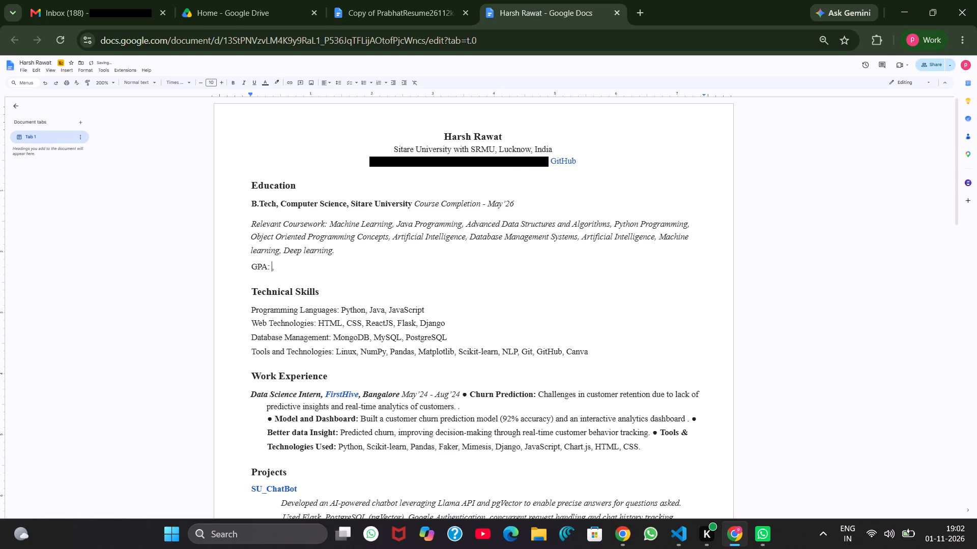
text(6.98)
click(366, 268)
key(Left)
key(BackSpace)
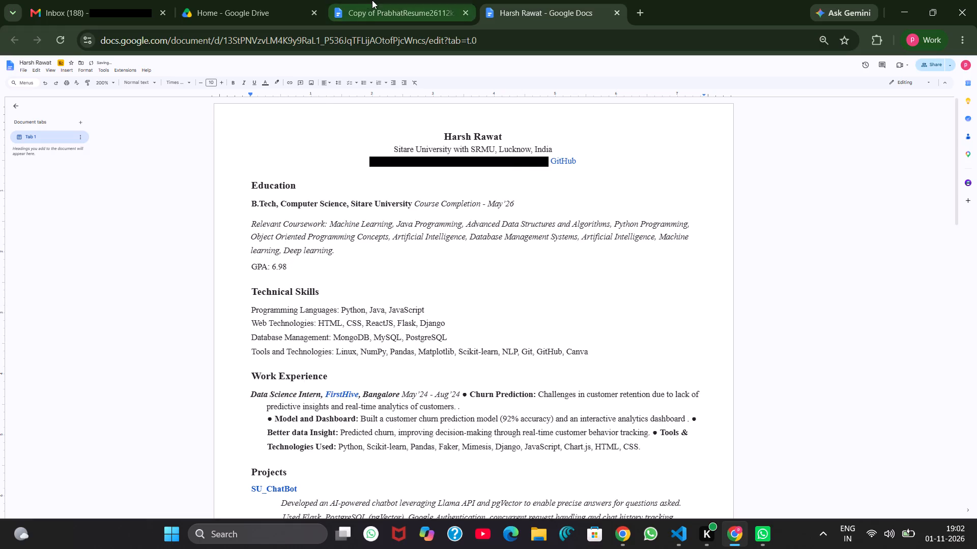
Cut the InMobi Work Experience section from the candidate's existing résumé and paste it over the reference résumé's Work Experience section.
click(390, 0)
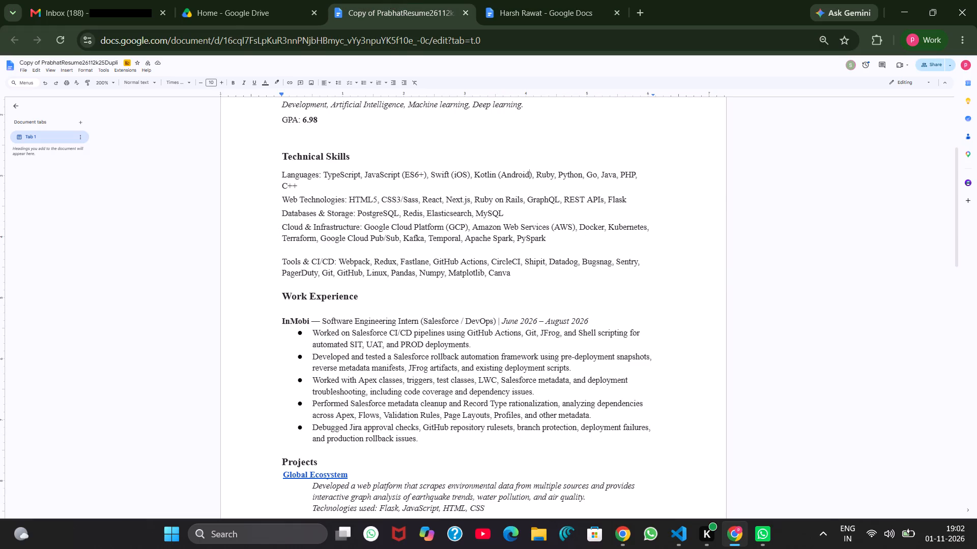
click(549, 0)
scroll(504, 231, down, 1)
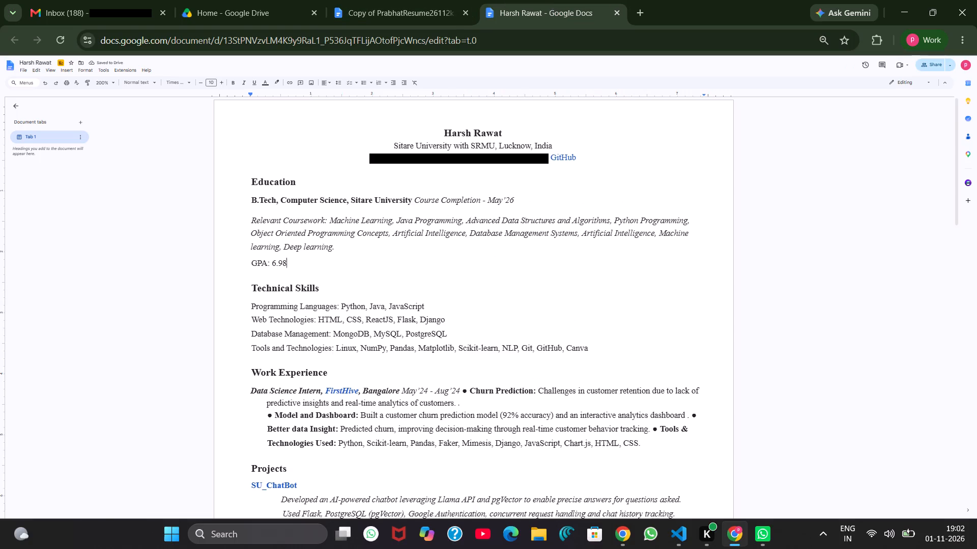
scroll(504, 231, down, 1)
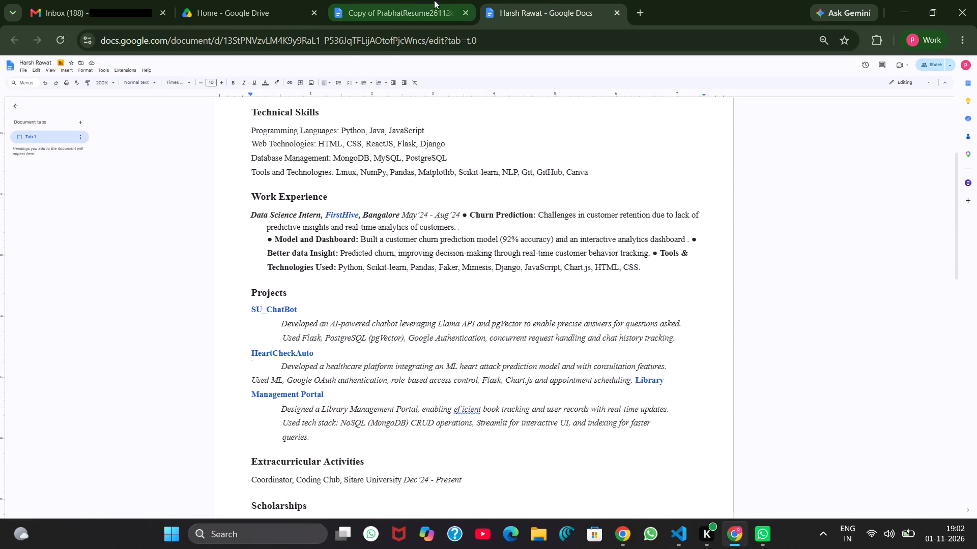
click(434, 0)
drag(281, 293, 412, 401)
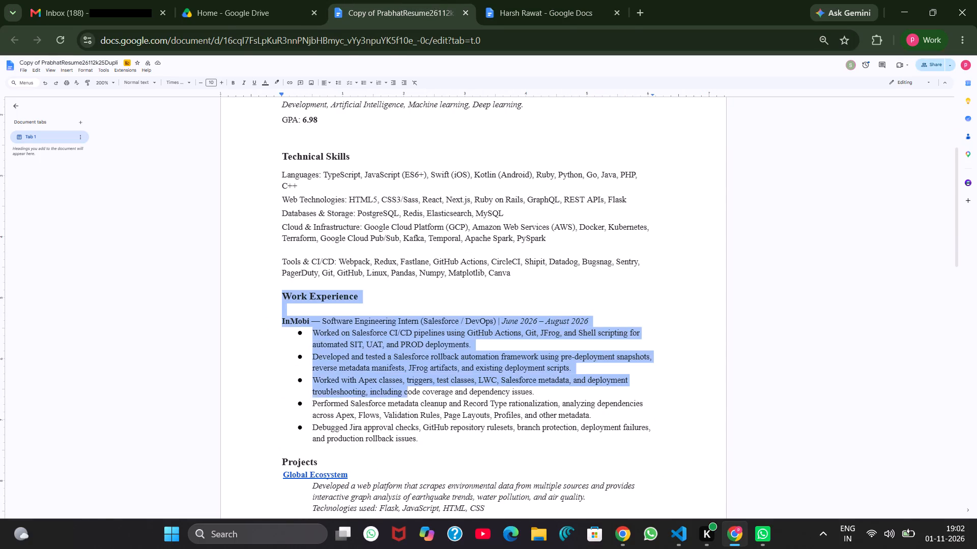
drag(412, 401, 441, 441)
key(ctrl+x)
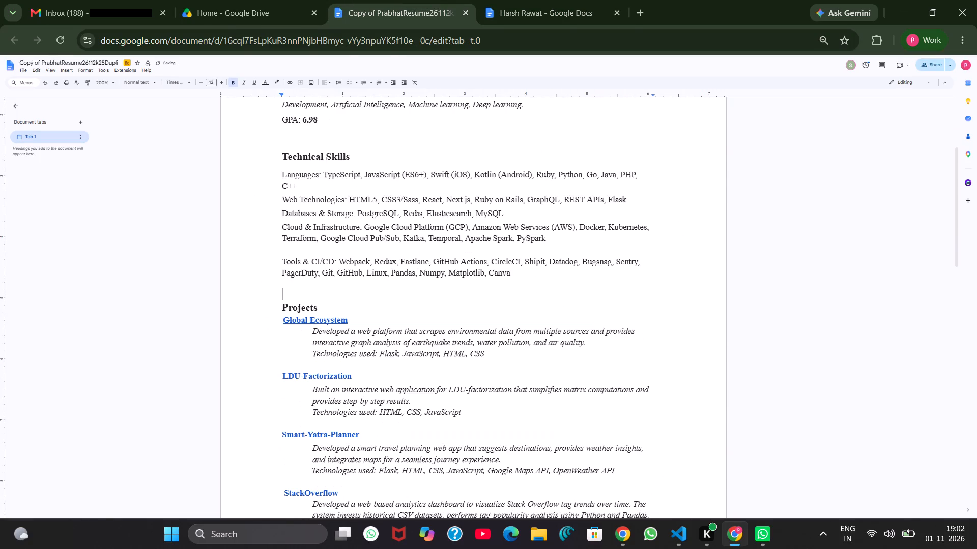
click(496, 0)
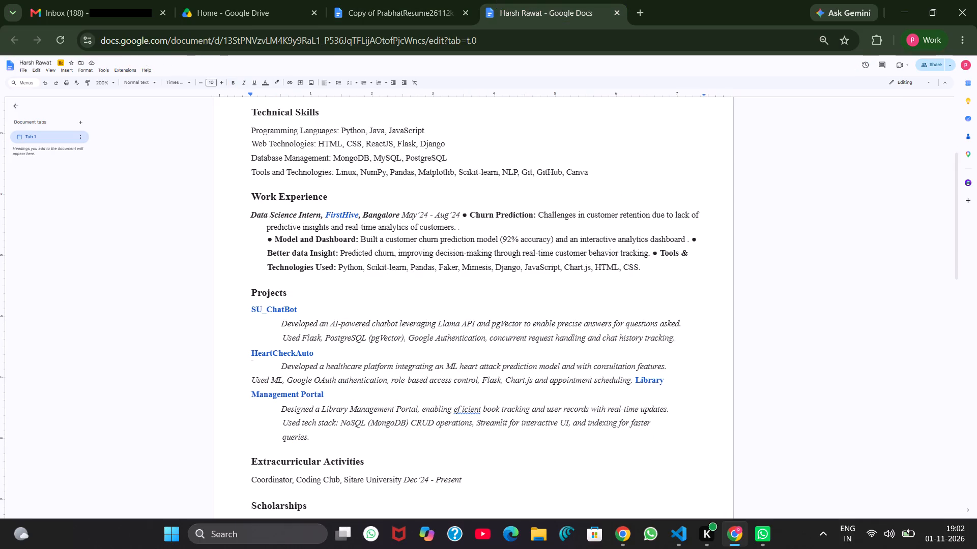
drag(251, 189, 651, 267)
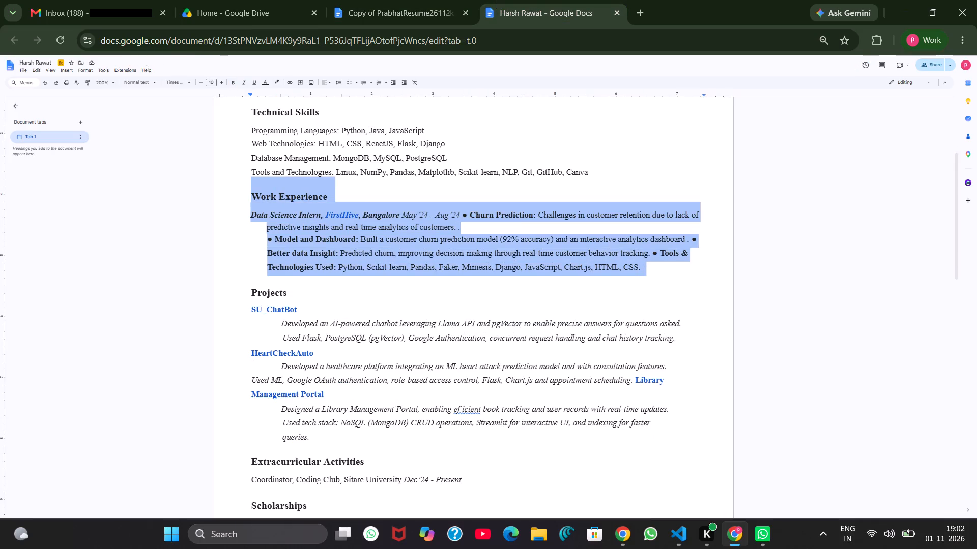
drag(651, 267, 640, 267)
key(ctrl+v)
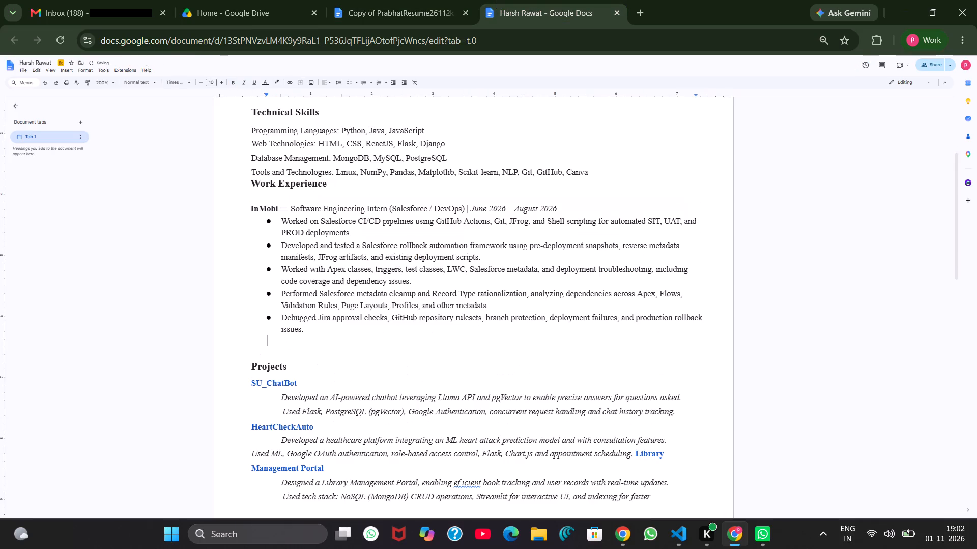
click(600, 178)
Undo the cut of the Work Experience section in the candidate's existing résumé.
click(390, 0)
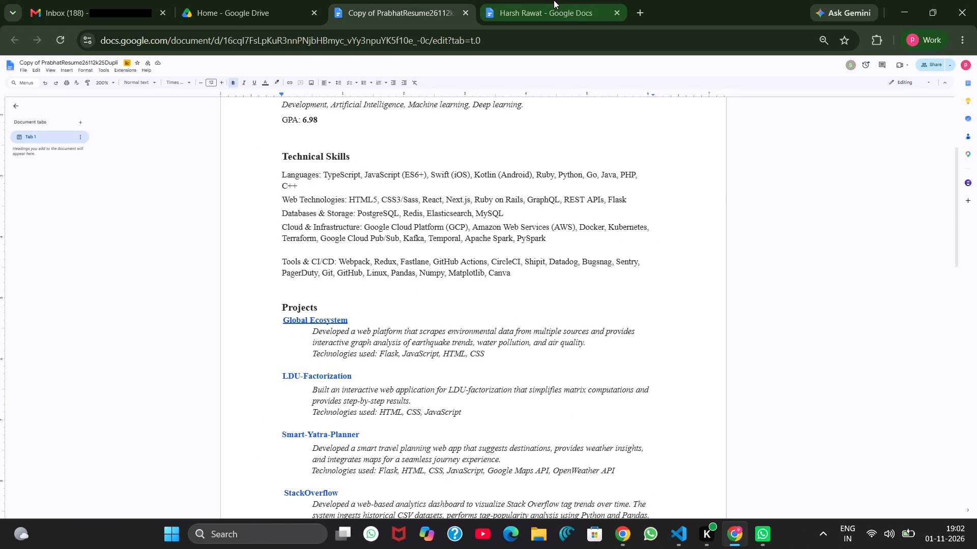
click(362, 286)
key(ctrl+z)
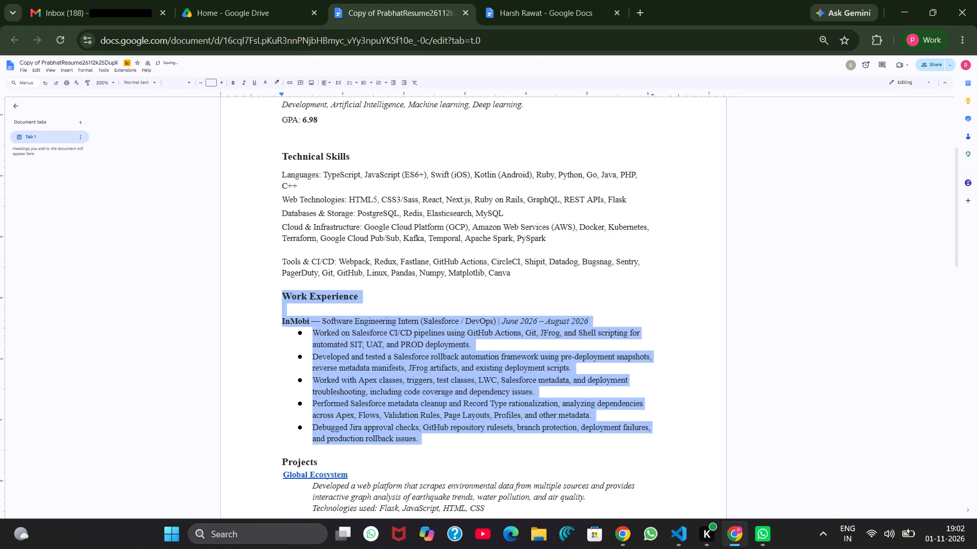
In the reference résumé, add a blank line above the Work Experience heading and delete the blank line below it.
click(611, 0)
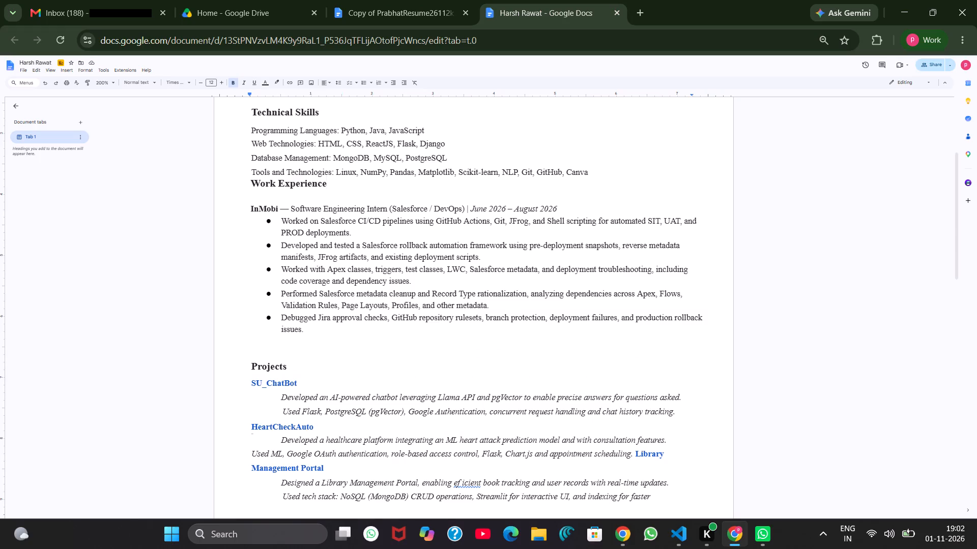
click(604, 173)
key(Return)
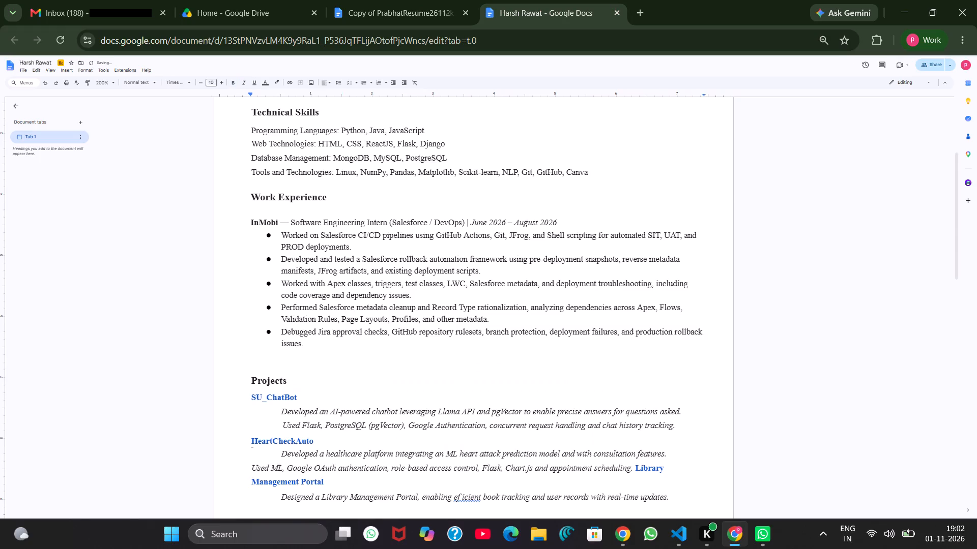
click(382, 205)
key(BackSpace)
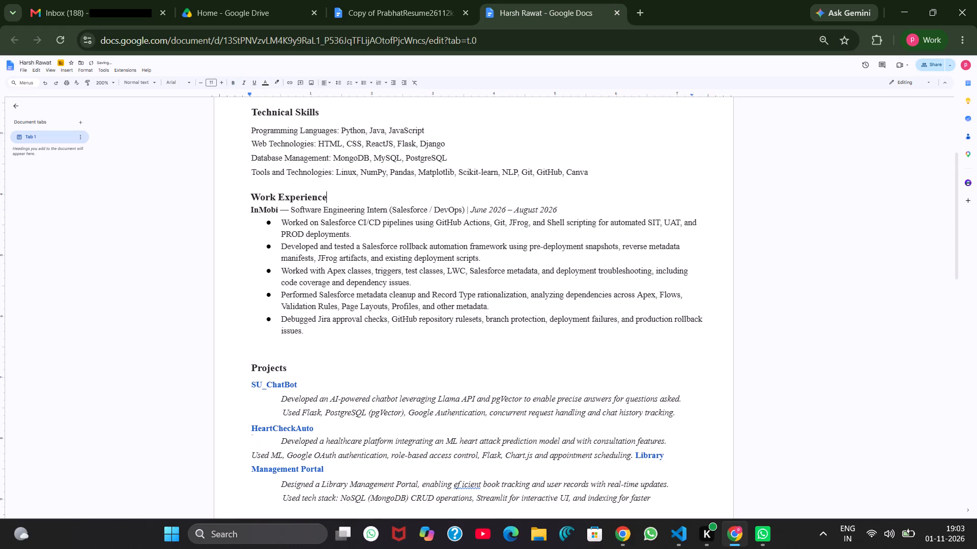
Review the spacing and content of the Technical Skills and Work Experience sections in the reference résumé.
scroll(382, 205, up, 1)
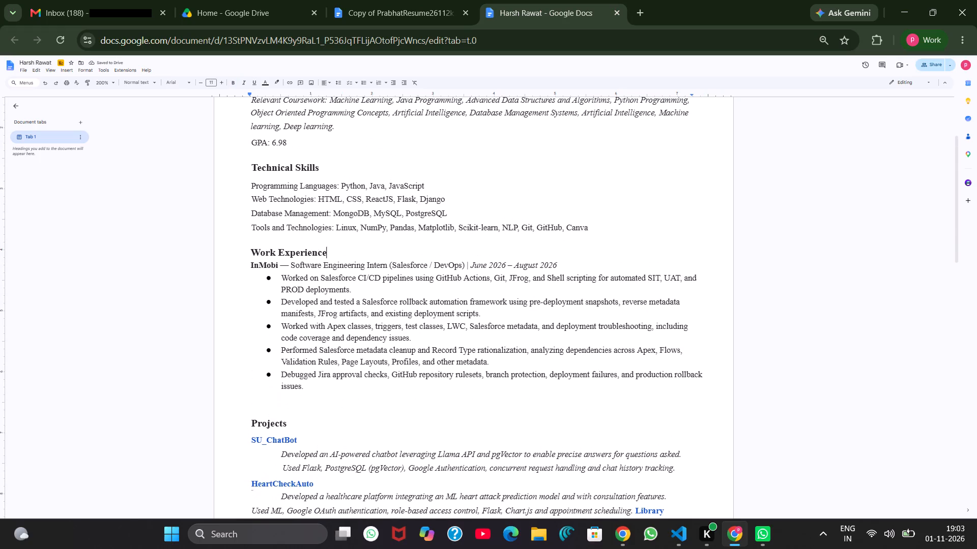
click(307, 175)
click(328, 172)
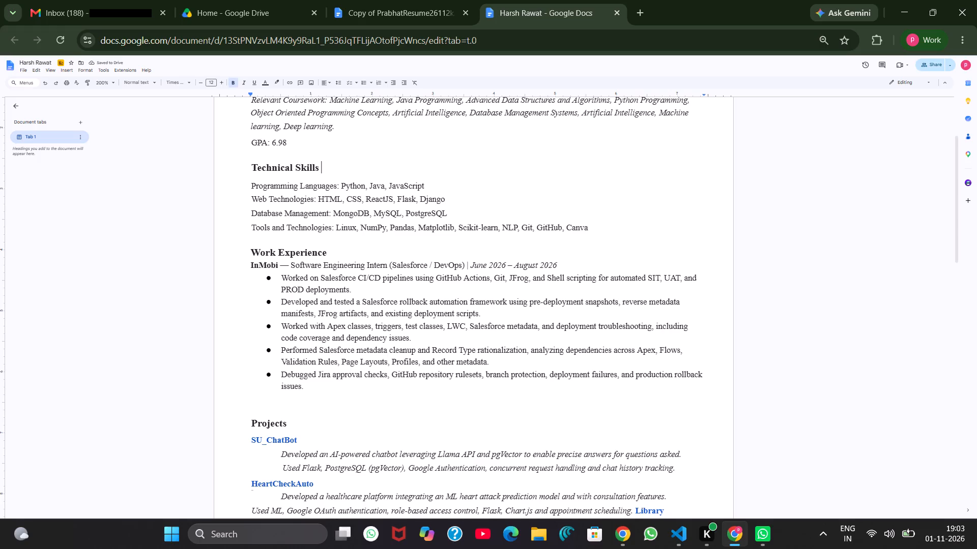
click(418, 0)
click(549, 0)
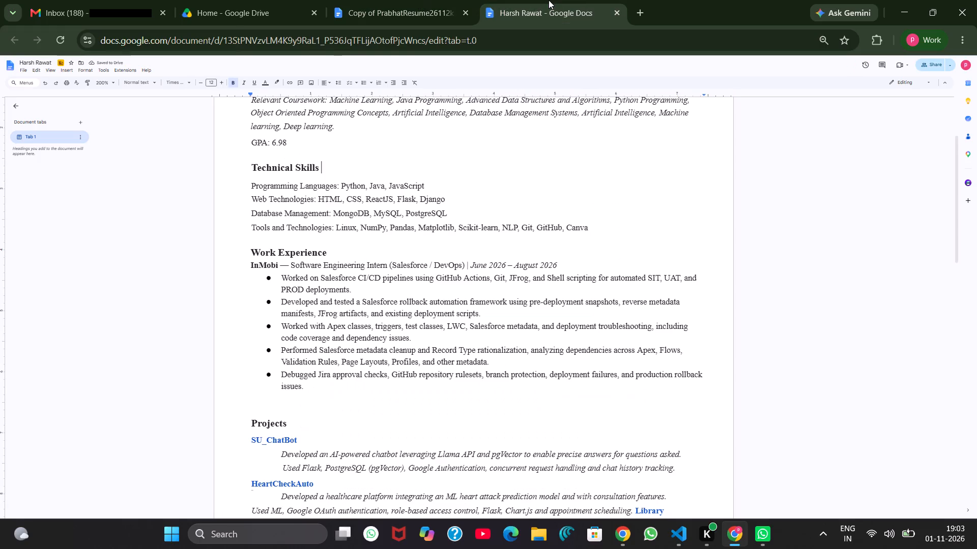
click(364, 253)
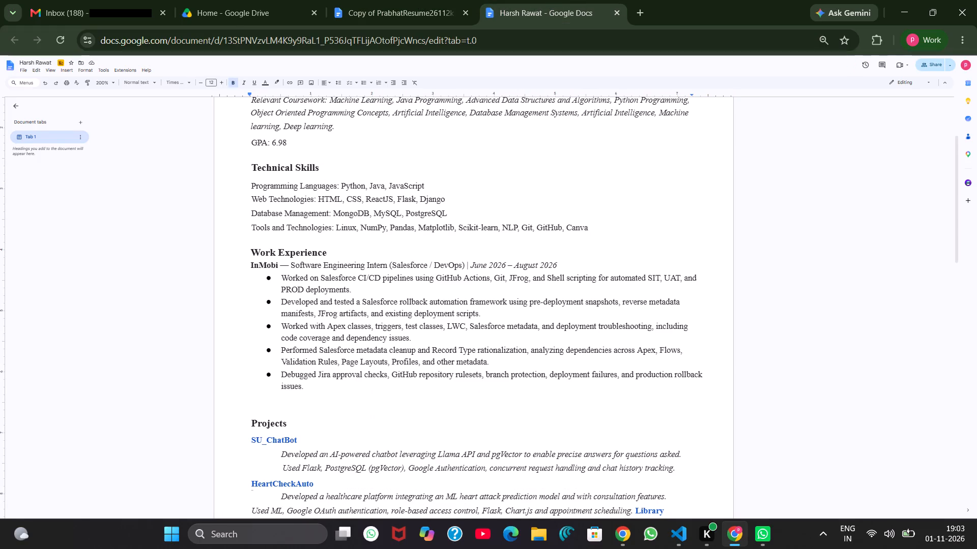
scroll(391, 273, down, 1)
scroll(391, 273, up, 1)
Replace the name at the top of the reference résumé with the candidate's full name.
scroll(391, 273, up, 1)
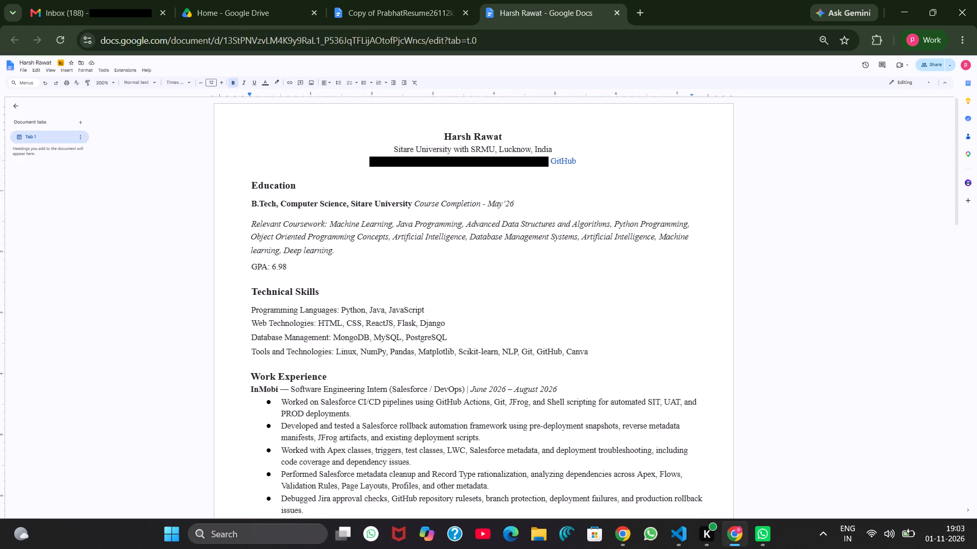
click(511, 137)
key(Left)
key(BackSpace)
key(BackSpace)
key(BackSpace)
key(BackSpace)
key(BackSpace)
key(BackSpace)
key(BackSpace)
key(BackSpace)
key(BackSpace)
key(BackSpace)
key(BackSpace)
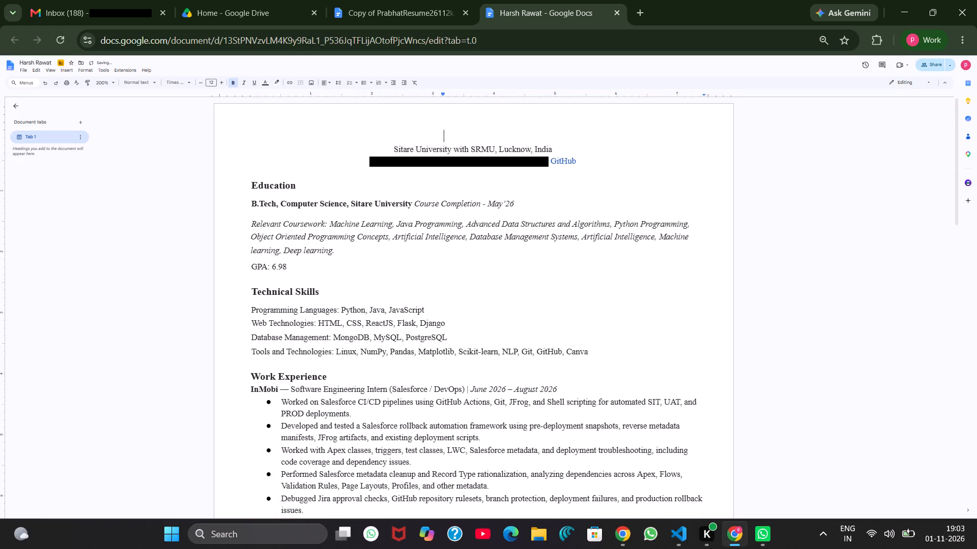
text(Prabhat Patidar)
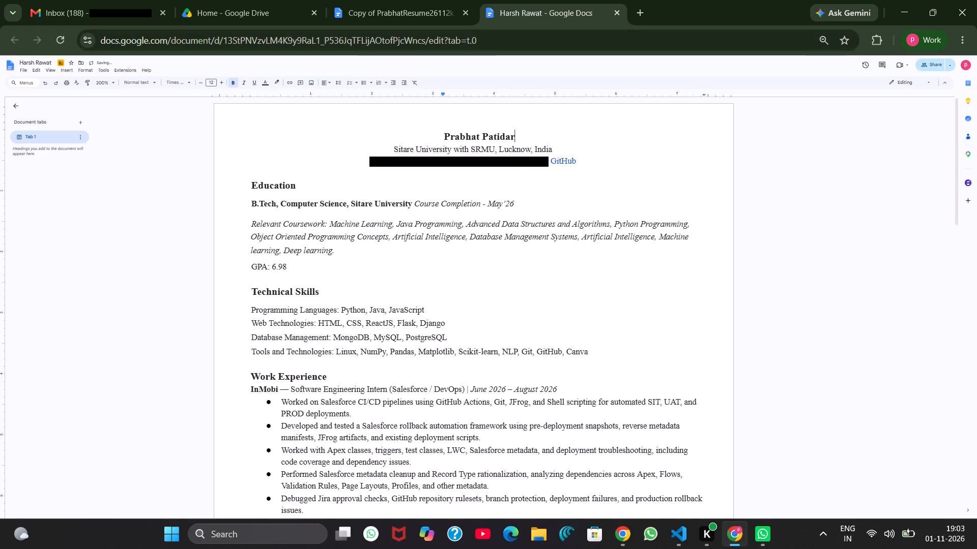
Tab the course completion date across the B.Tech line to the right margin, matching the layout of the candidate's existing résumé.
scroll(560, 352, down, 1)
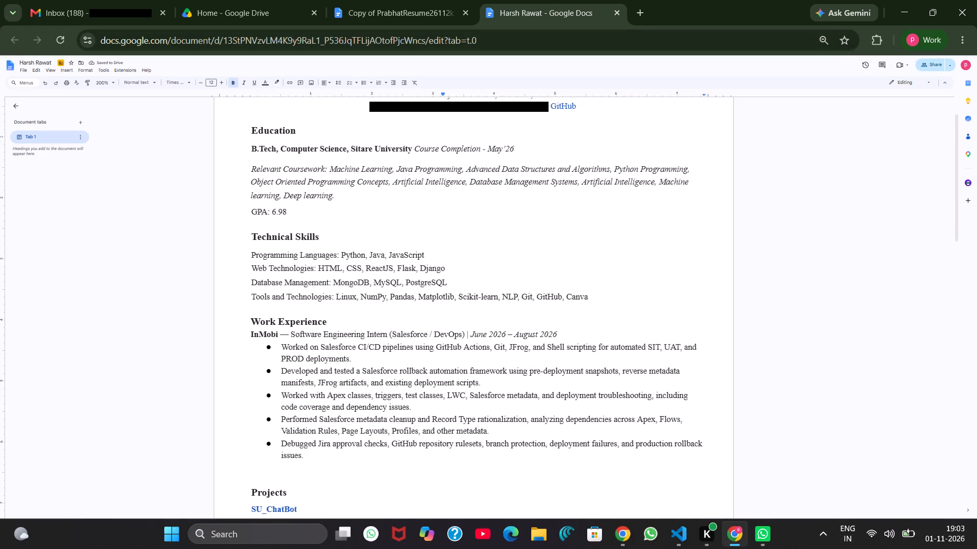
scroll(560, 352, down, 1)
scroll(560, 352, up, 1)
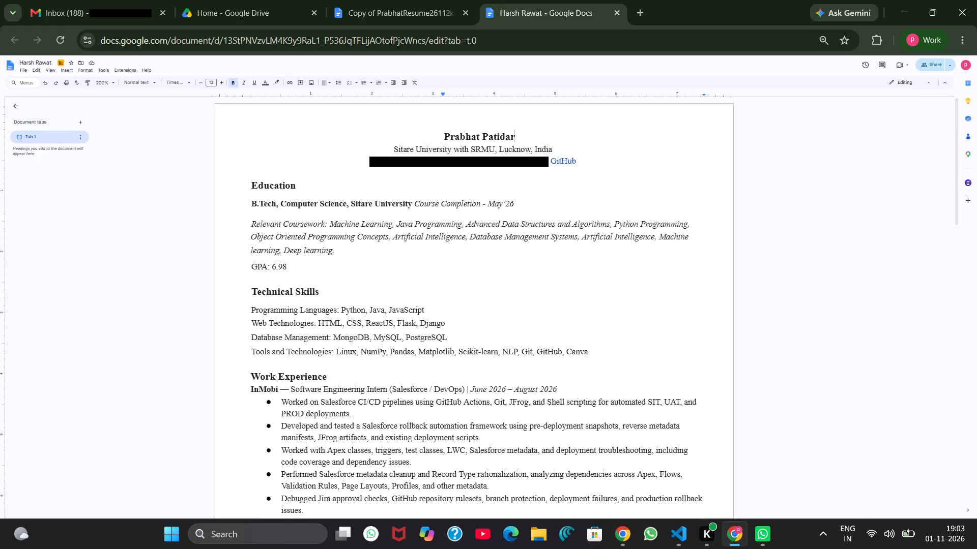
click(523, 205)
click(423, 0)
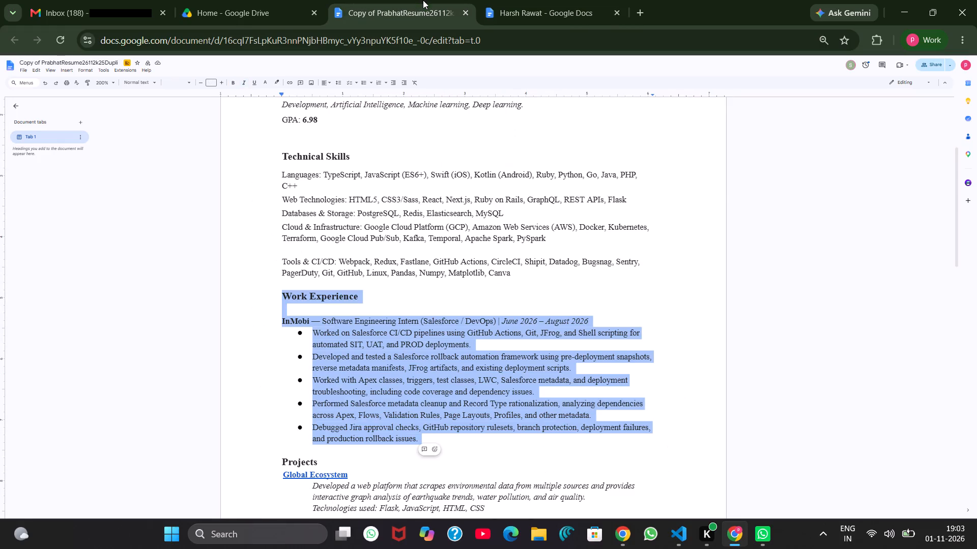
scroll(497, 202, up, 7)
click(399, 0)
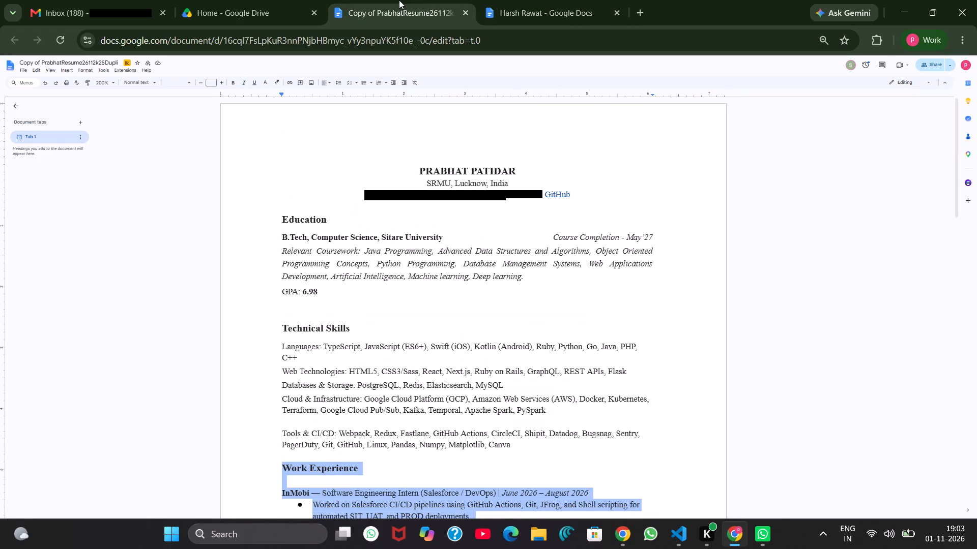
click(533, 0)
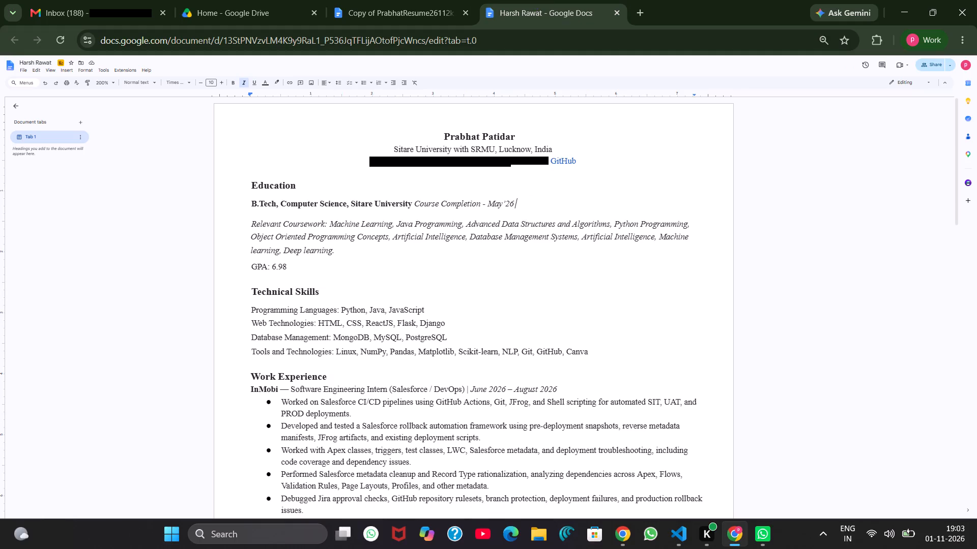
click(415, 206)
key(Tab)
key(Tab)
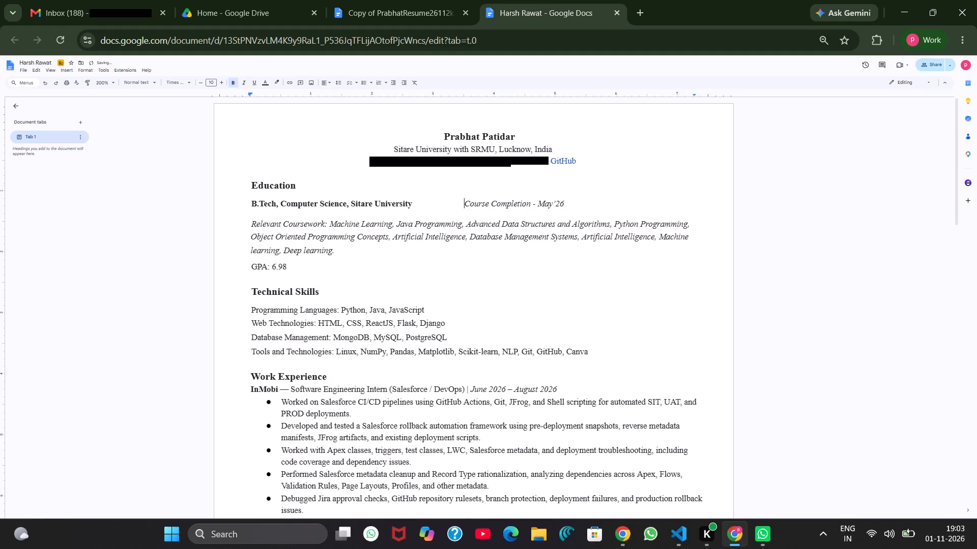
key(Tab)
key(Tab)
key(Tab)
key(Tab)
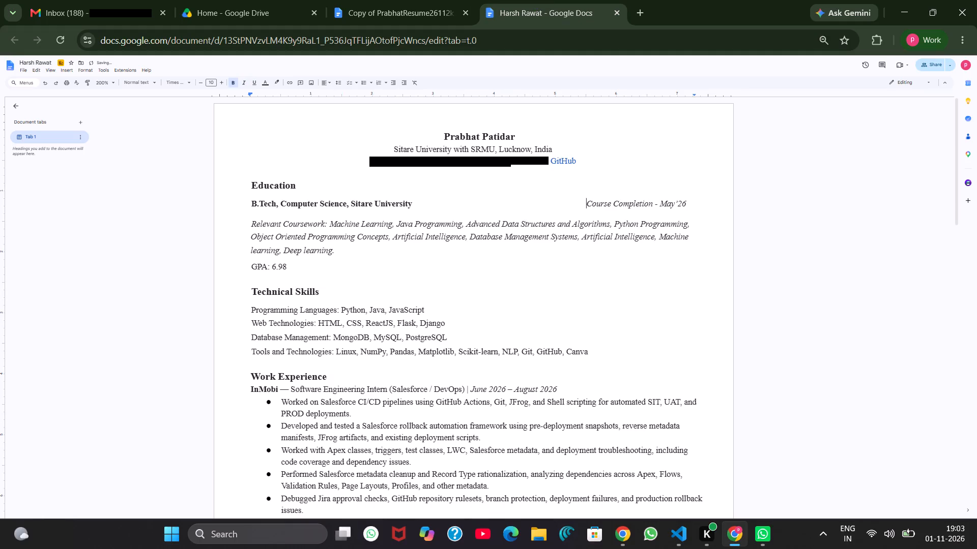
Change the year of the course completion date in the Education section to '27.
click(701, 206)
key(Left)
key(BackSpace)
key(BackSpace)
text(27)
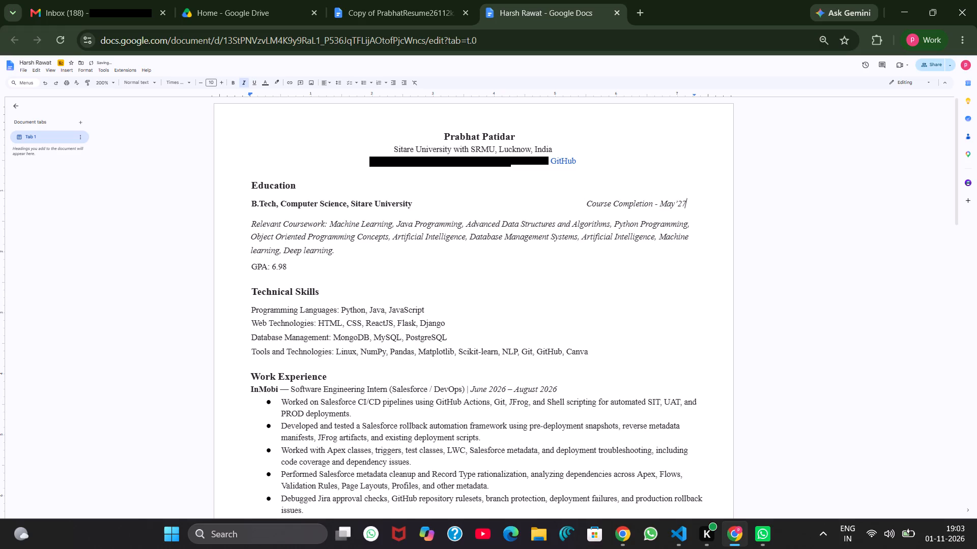
Undo the recent edits in the reference résumé, back to its original name, education date and FirstHive work experience.
click(542, 369)
key(ctrl+z)
key(ctrl+z)
key(ctrl+z)
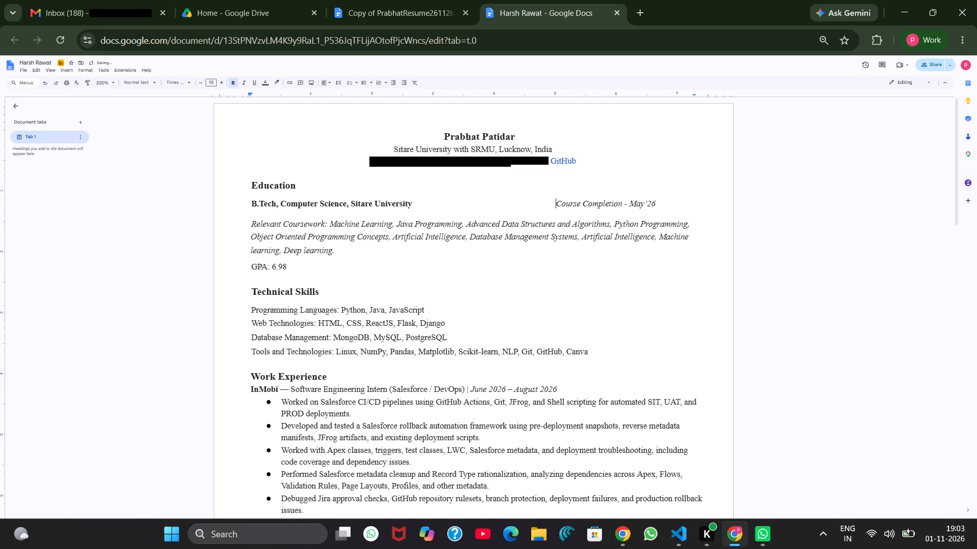
key(ctrl+z)
key(ctrl+z)
key(ctrl+z)
key(ctrl+z)
key(ctrl+z)
key(ctrl+z)
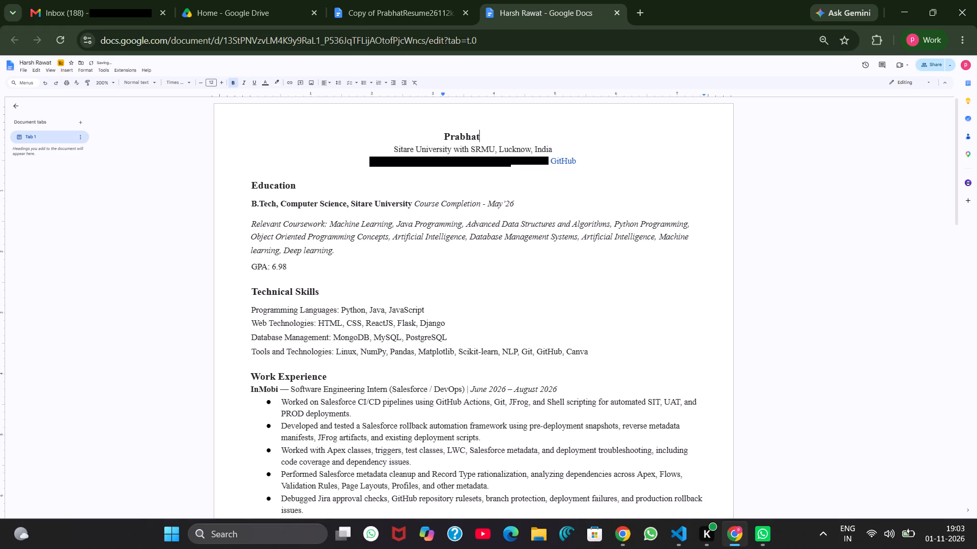
key(ctrl+z)
key(ctrl+z)
key(ctrl+z)
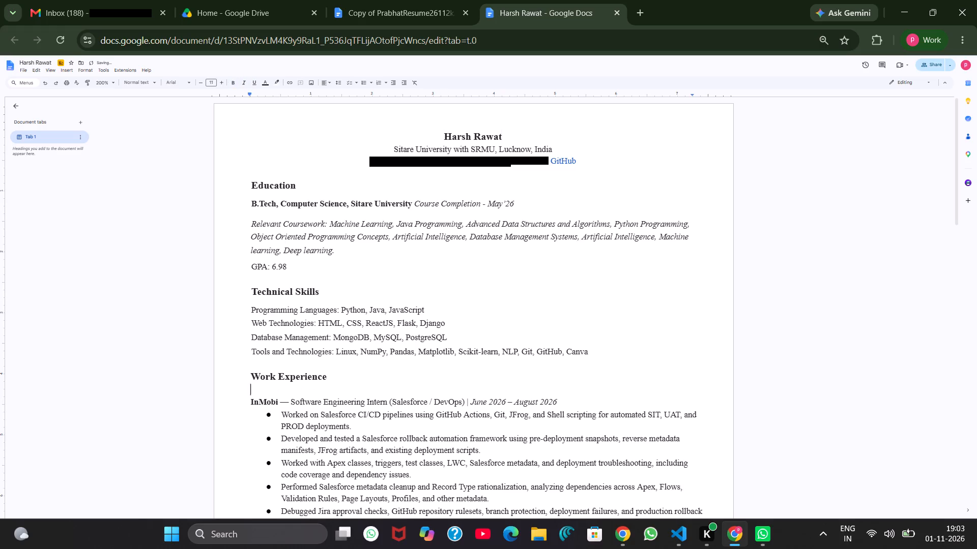
key(ctrl+z)
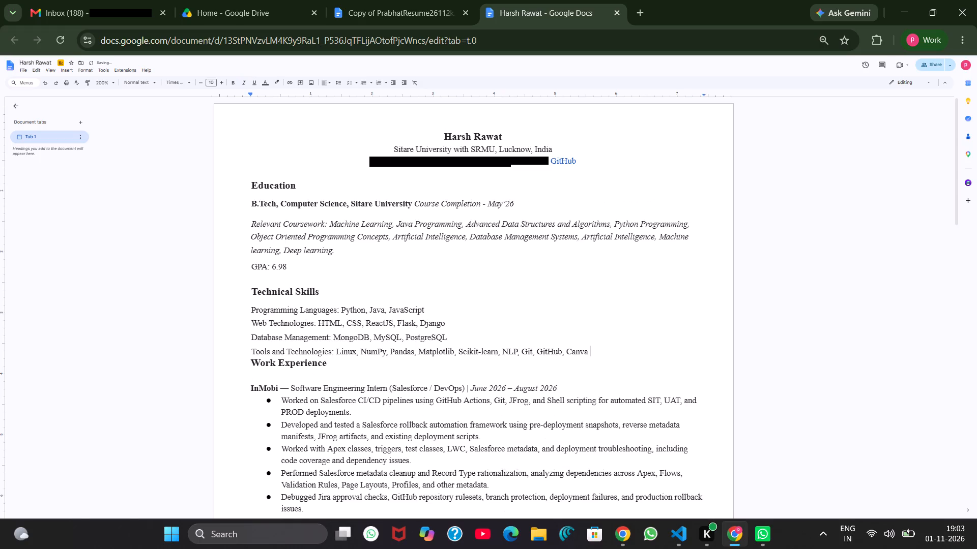
key(ctrl+z)
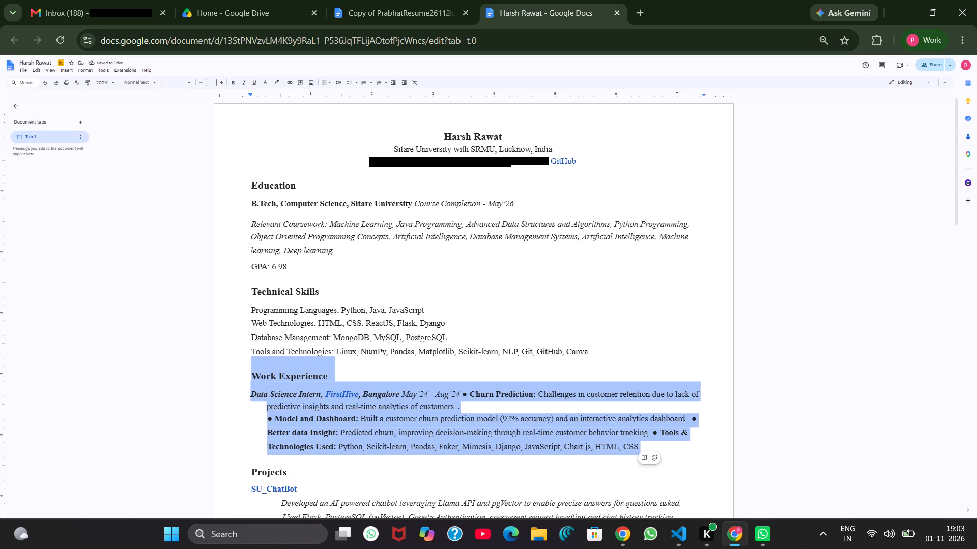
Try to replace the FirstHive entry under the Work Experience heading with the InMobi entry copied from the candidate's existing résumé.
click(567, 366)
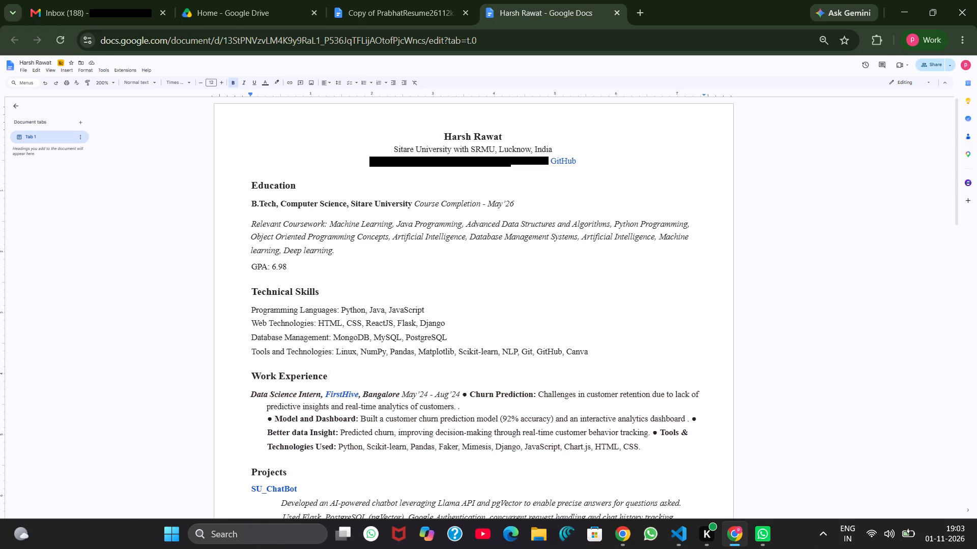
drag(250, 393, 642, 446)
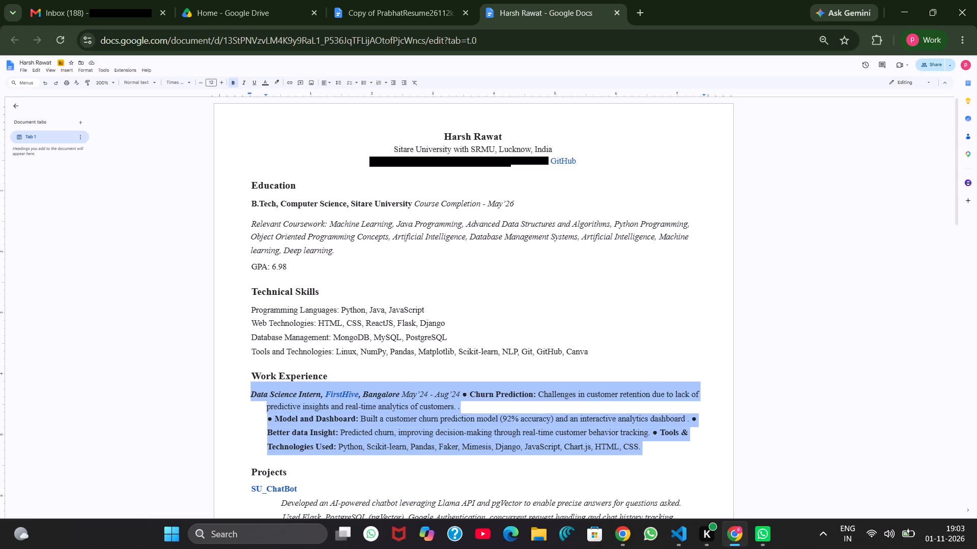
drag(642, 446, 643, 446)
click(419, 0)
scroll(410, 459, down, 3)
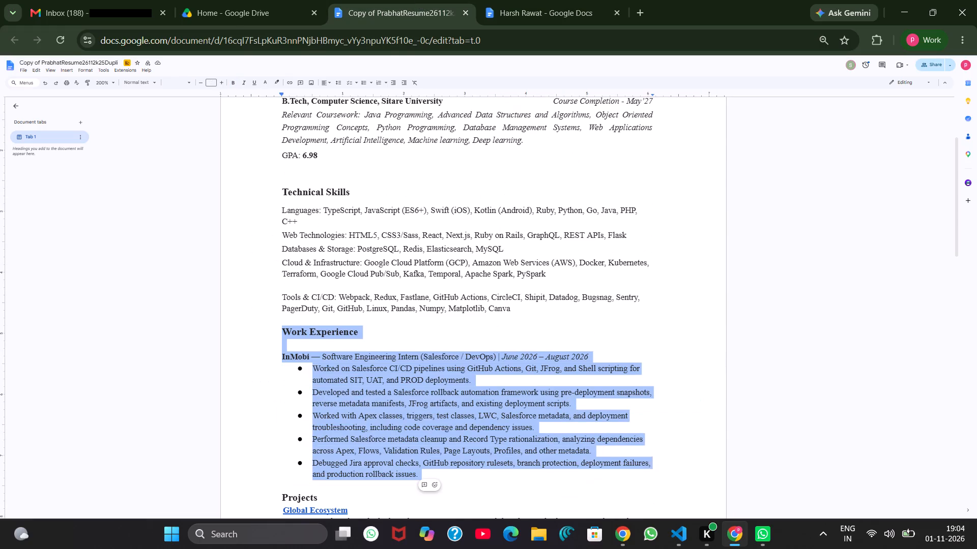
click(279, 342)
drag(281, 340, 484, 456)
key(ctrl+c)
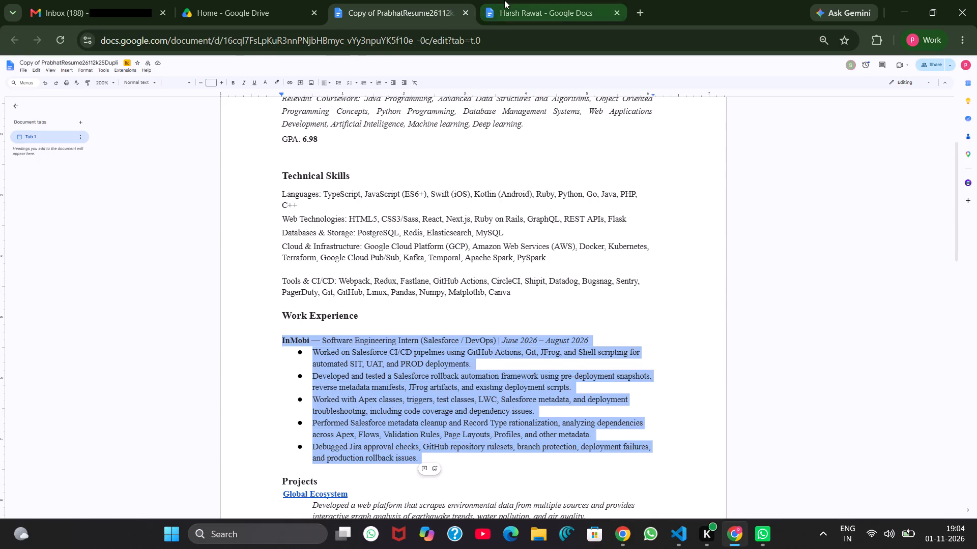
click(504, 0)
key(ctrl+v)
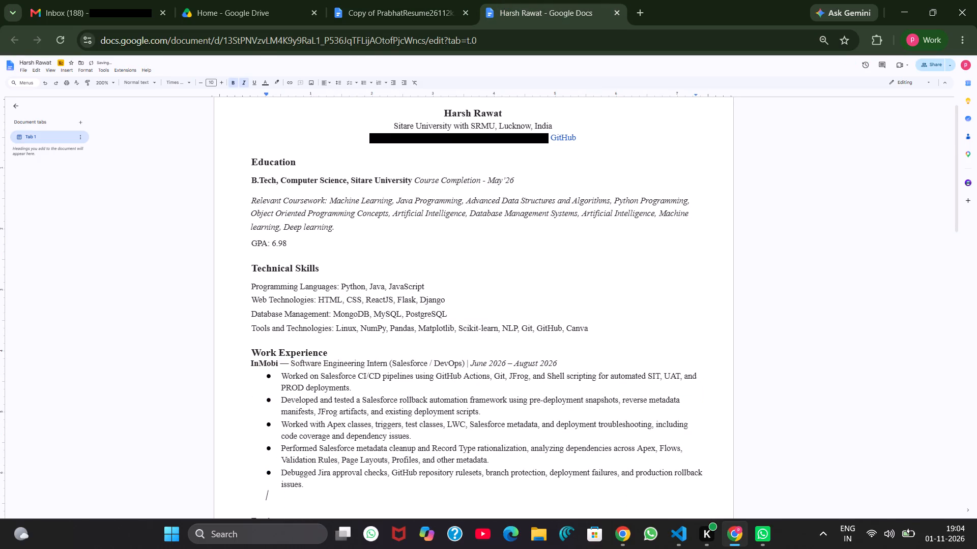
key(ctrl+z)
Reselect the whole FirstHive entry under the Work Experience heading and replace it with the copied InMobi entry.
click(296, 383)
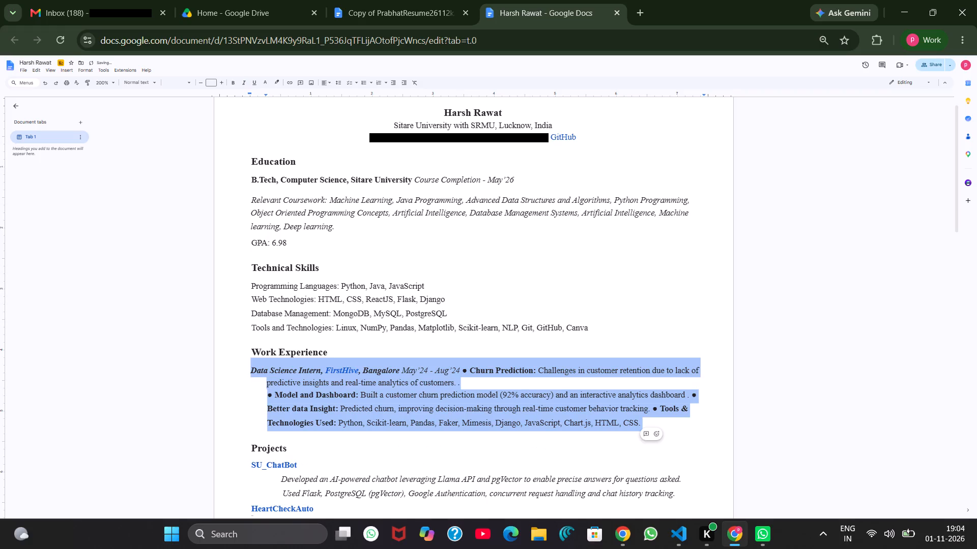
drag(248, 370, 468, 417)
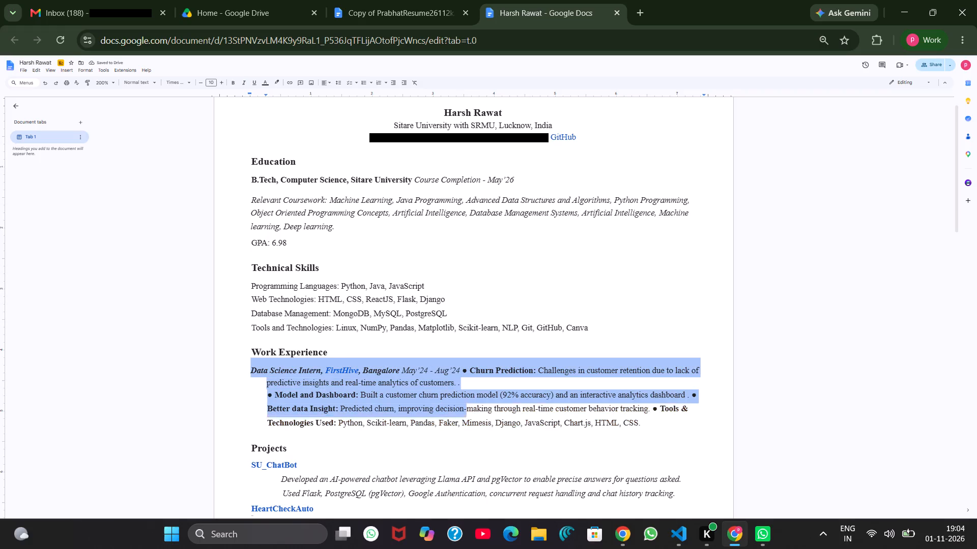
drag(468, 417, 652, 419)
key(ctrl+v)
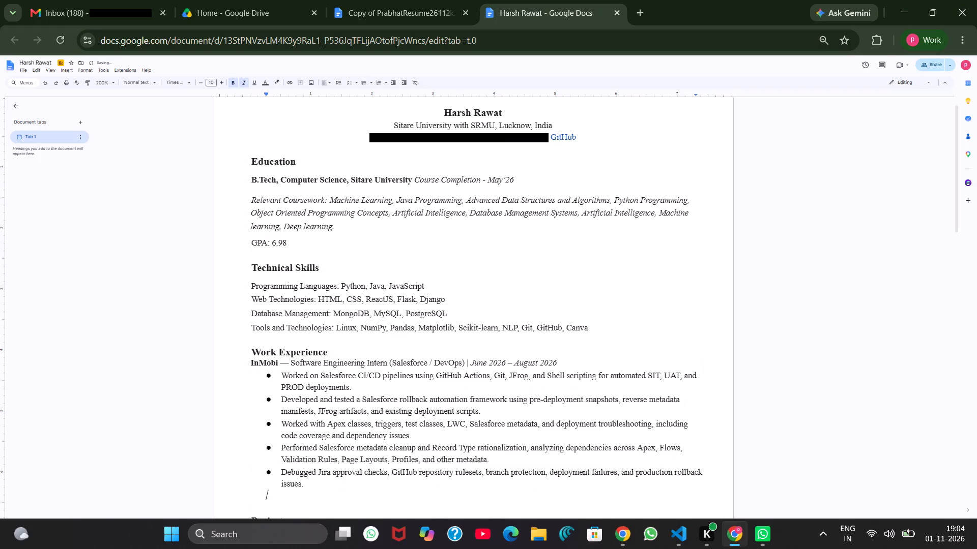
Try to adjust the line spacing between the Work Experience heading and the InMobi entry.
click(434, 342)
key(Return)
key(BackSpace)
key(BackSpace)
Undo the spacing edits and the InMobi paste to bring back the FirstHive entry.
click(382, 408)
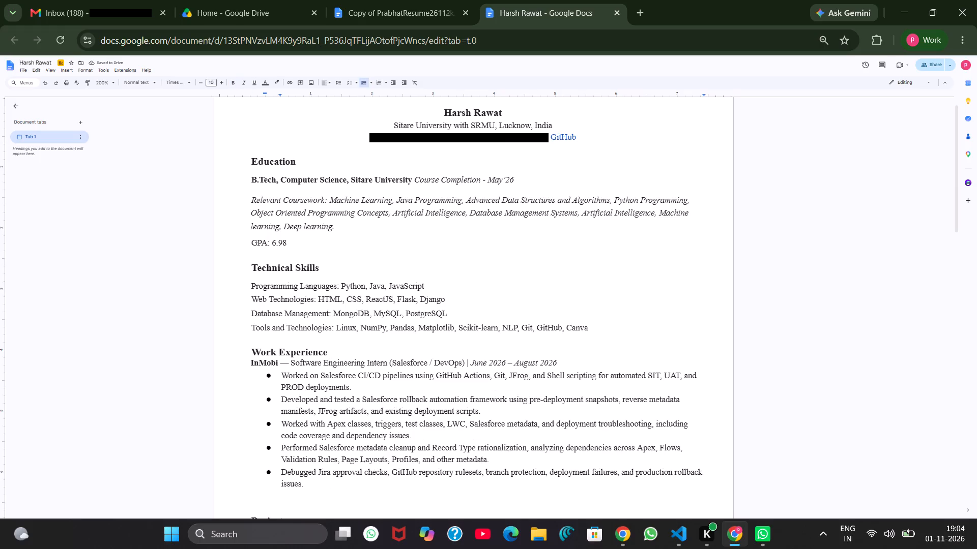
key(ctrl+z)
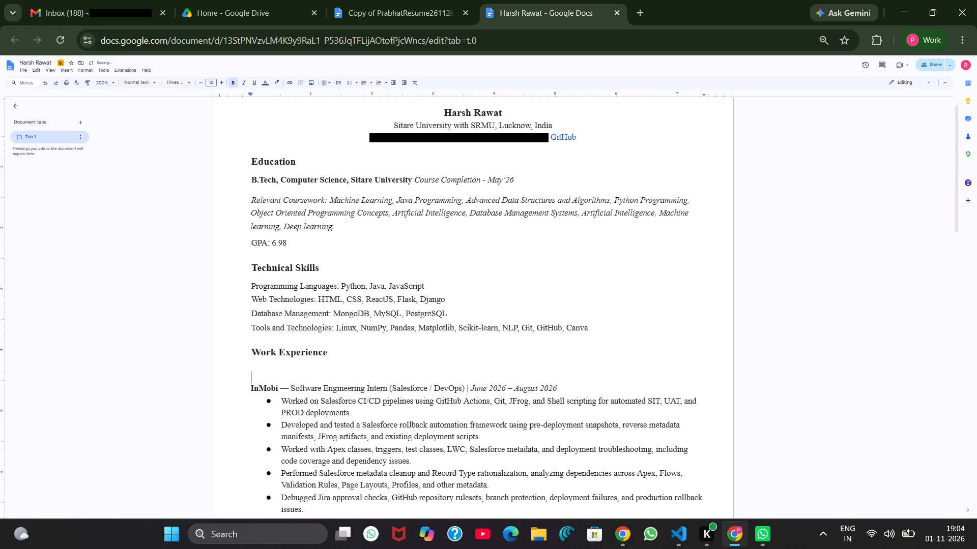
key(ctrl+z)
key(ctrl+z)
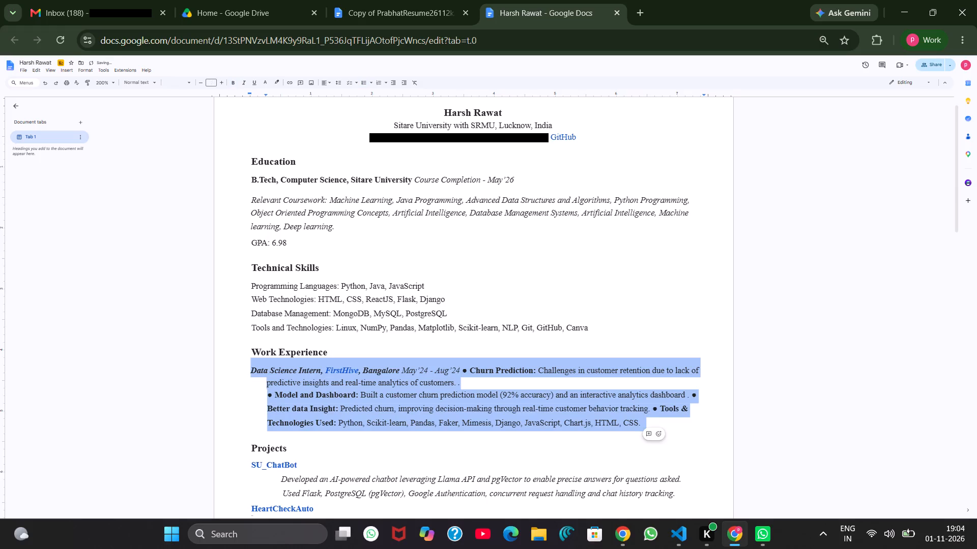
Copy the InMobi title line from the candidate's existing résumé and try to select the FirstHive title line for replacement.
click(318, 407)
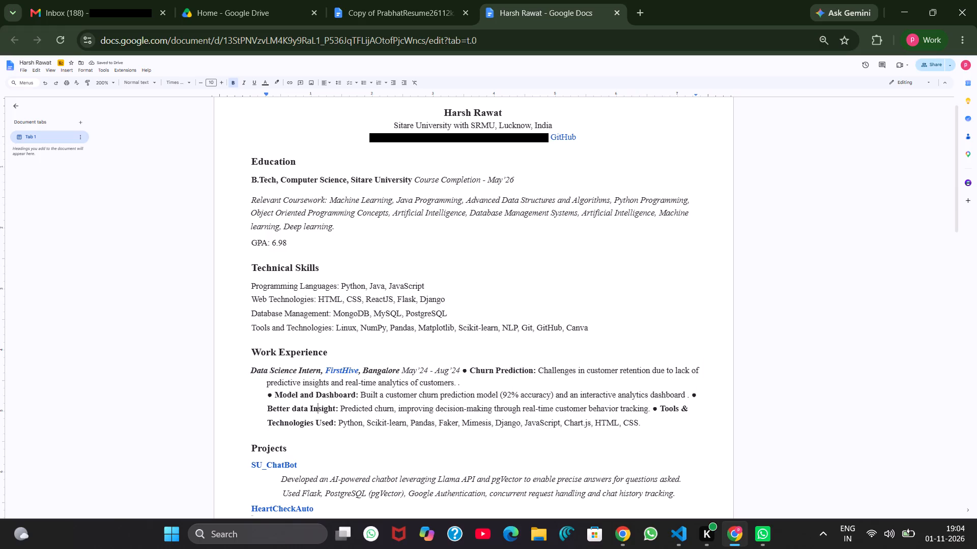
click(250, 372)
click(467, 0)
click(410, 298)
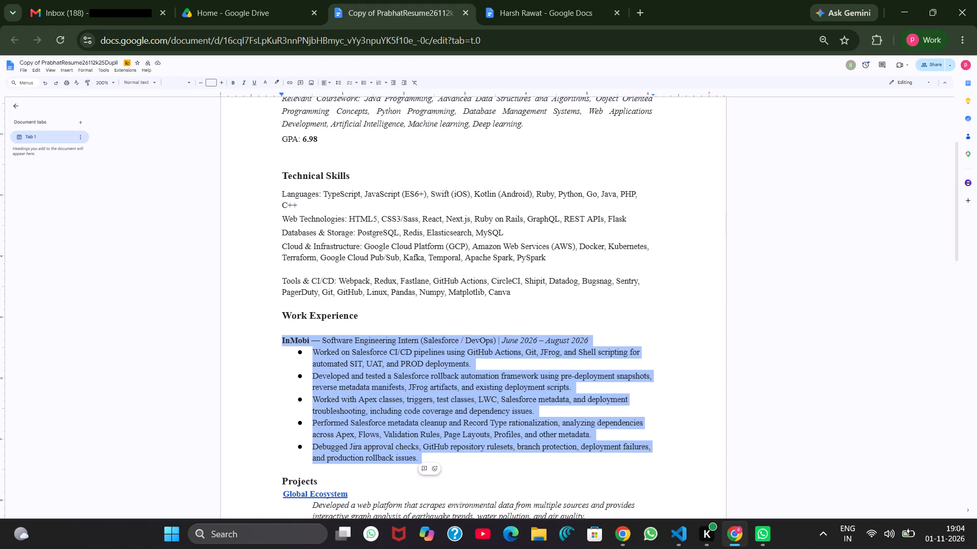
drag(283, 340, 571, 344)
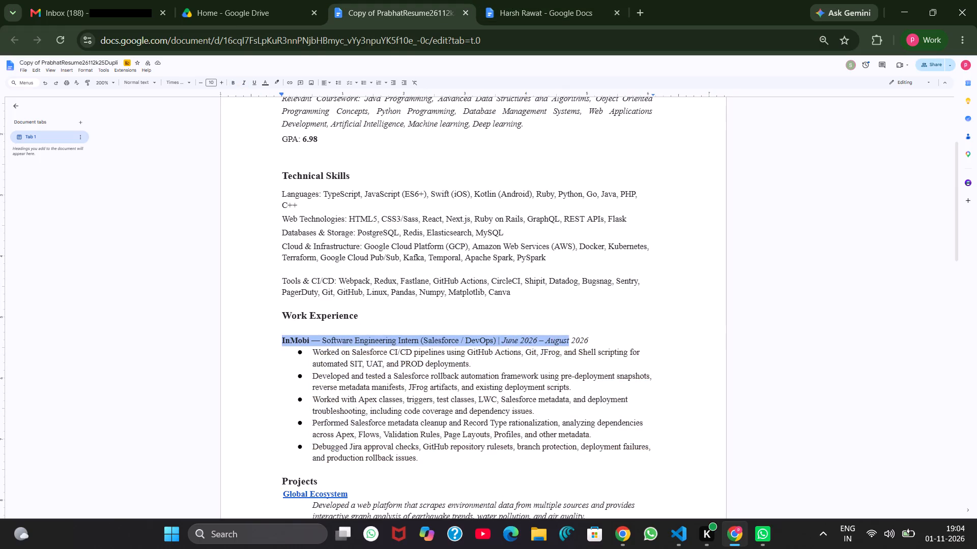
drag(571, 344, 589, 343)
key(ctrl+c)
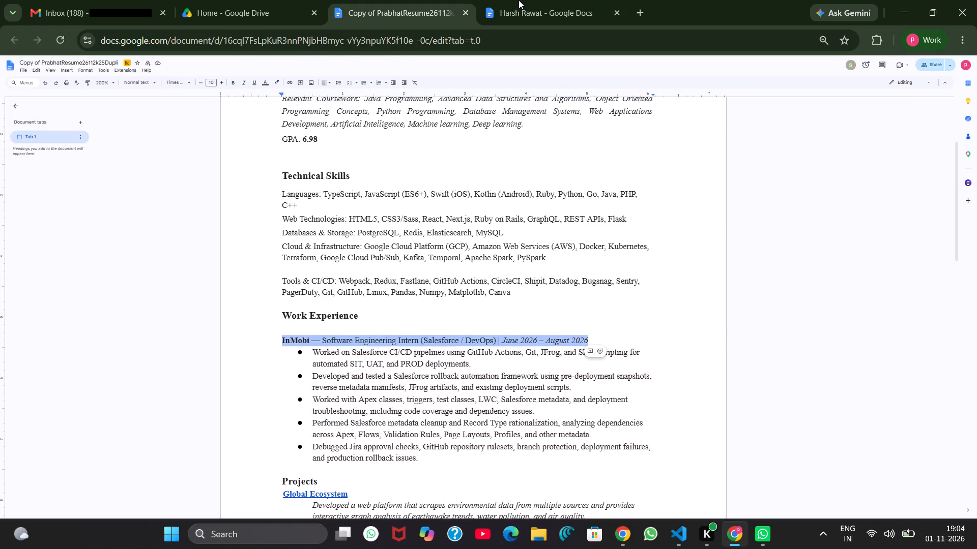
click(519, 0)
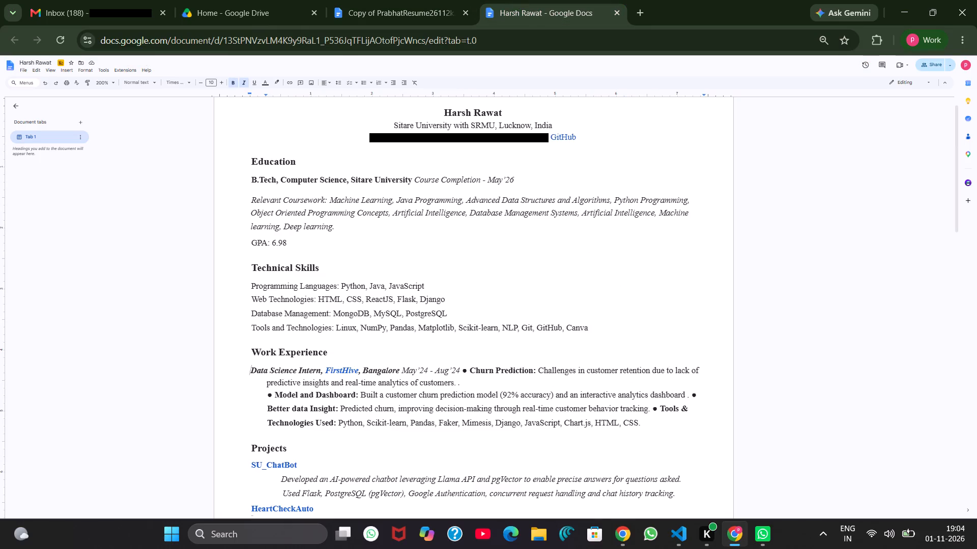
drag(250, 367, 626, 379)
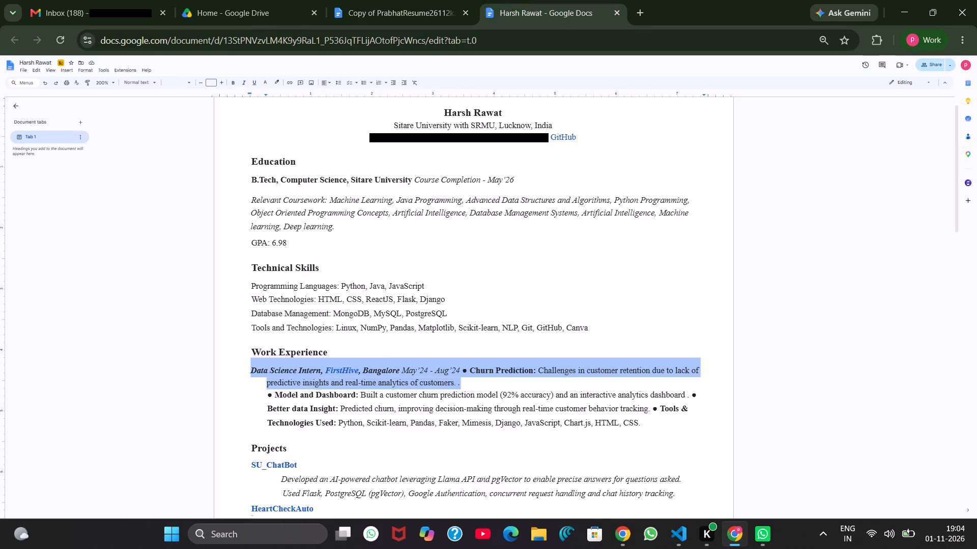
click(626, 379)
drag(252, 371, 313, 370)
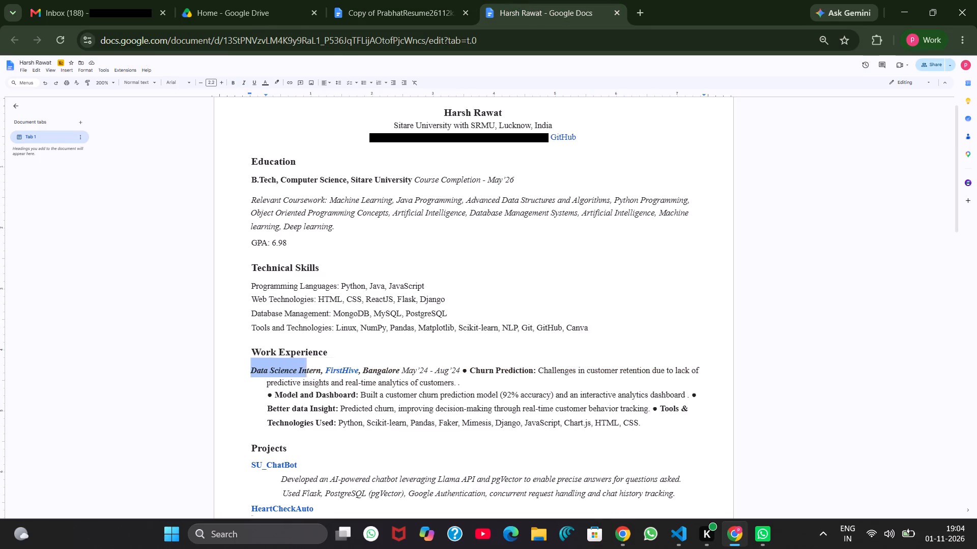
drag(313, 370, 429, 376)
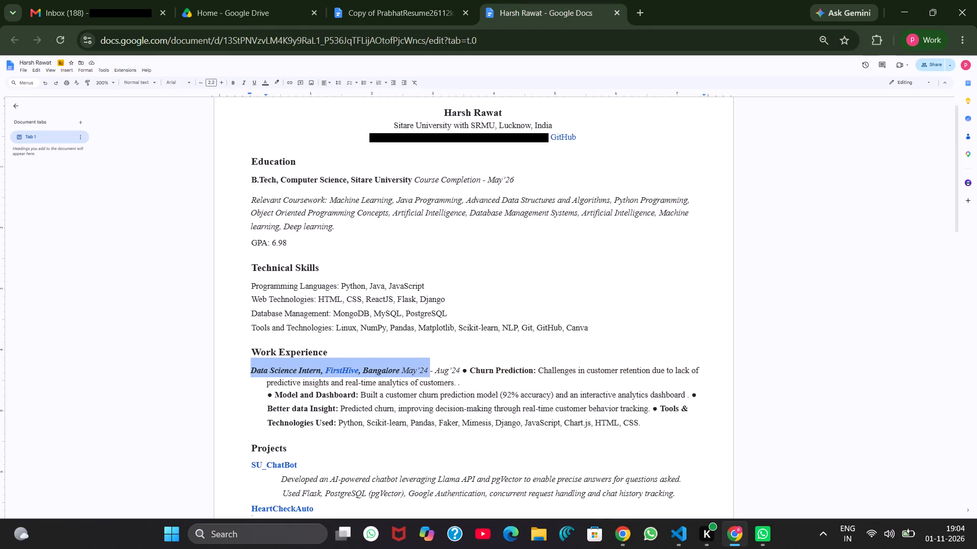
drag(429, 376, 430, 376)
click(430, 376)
Replace the FirstHive description from "predictive insights" through "HTML, CSS." with the five InMobi bullets copied from the candidate's existing résumé.
click(383, 383)
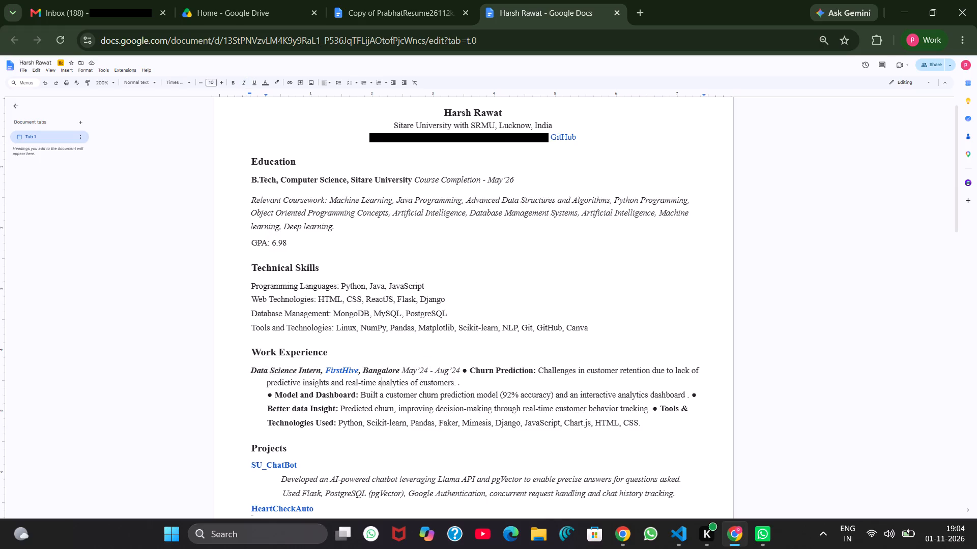
drag(264, 381, 459, 387)
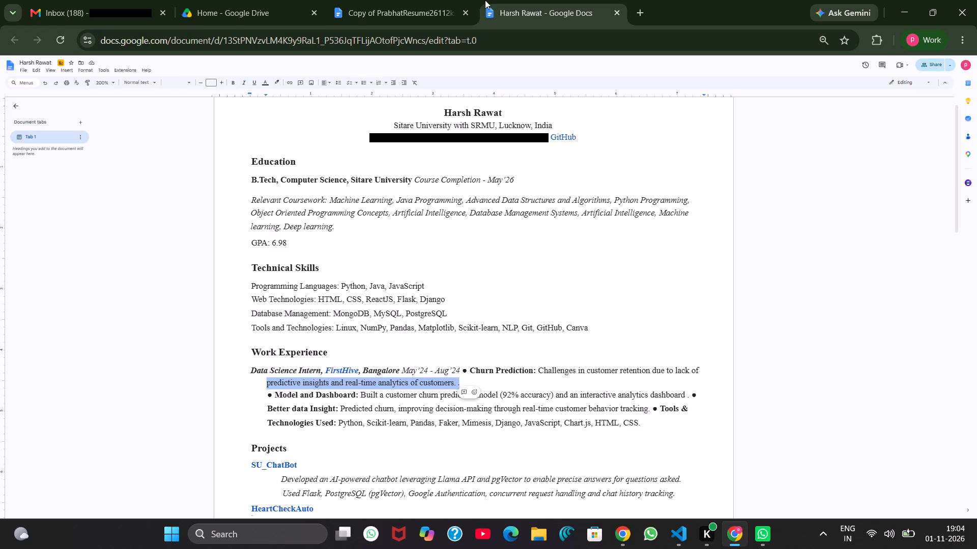
click(418, 0)
click(313, 363)
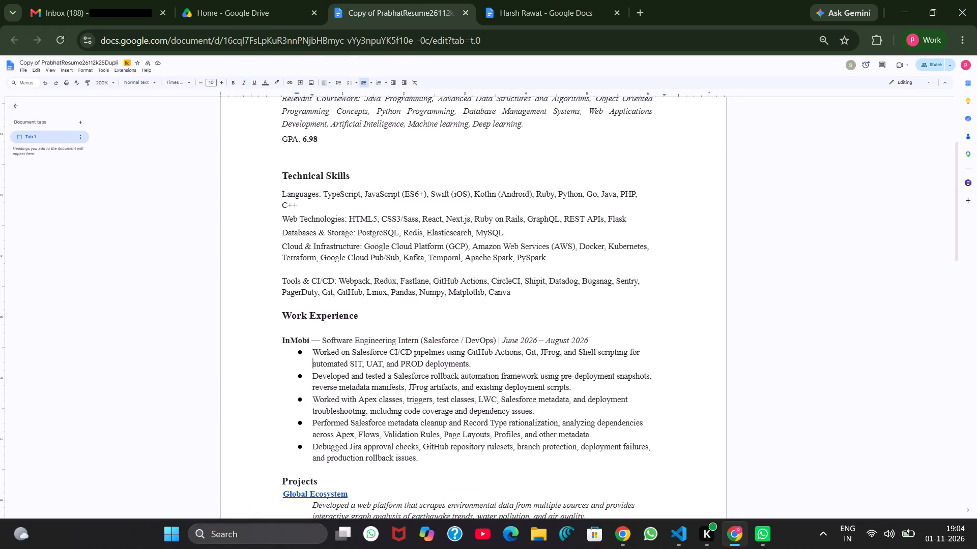
drag(298, 349, 539, 459)
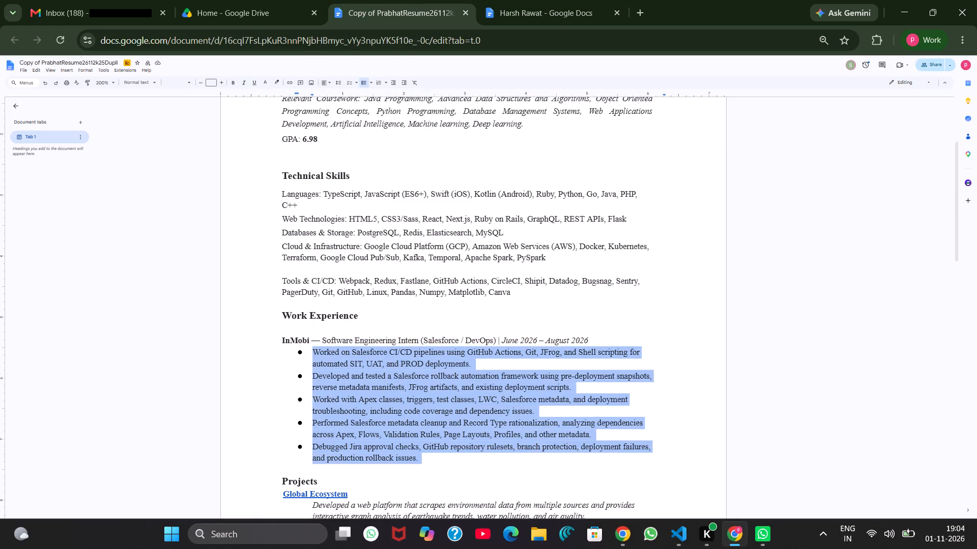
key(ctrl+c)
click(568, 0)
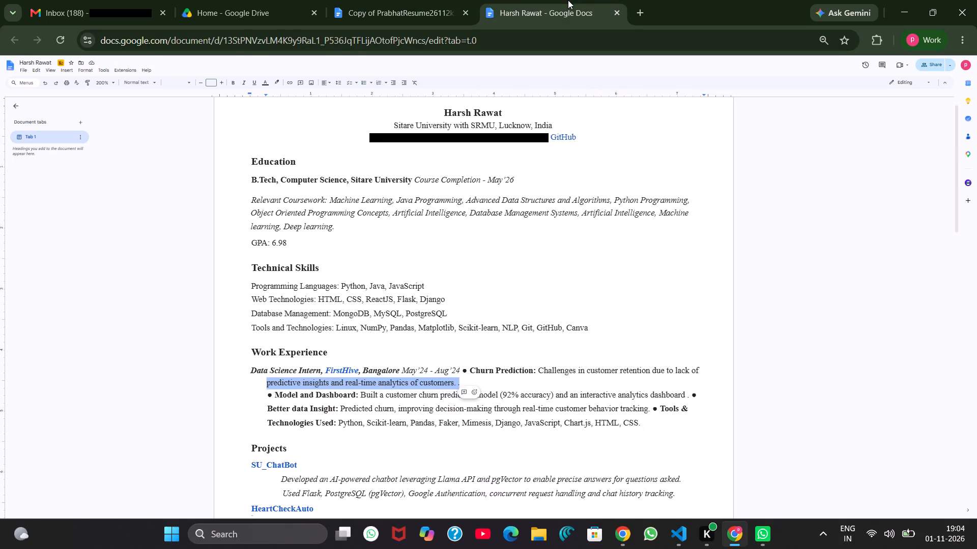
drag(263, 392, 266, 385)
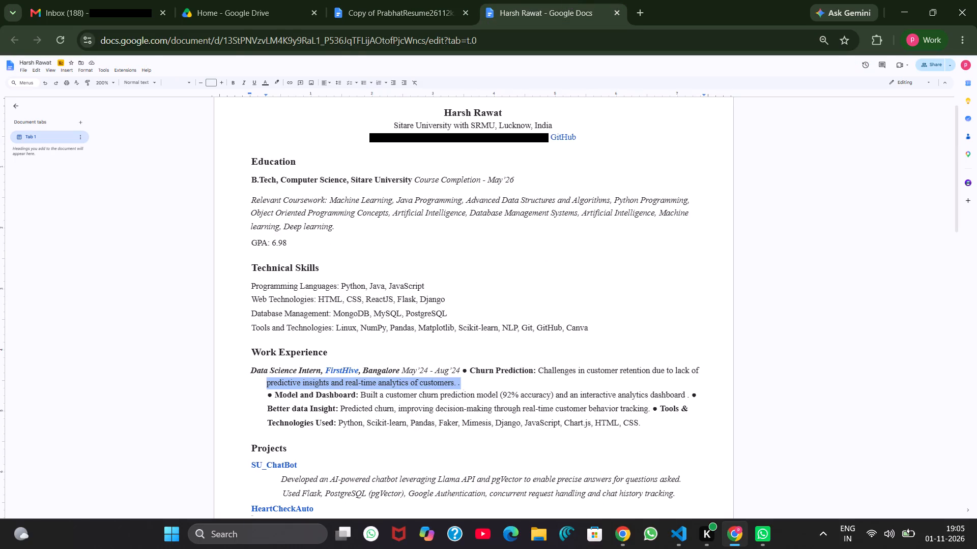
click(266, 385)
drag(266, 385, 664, 450)
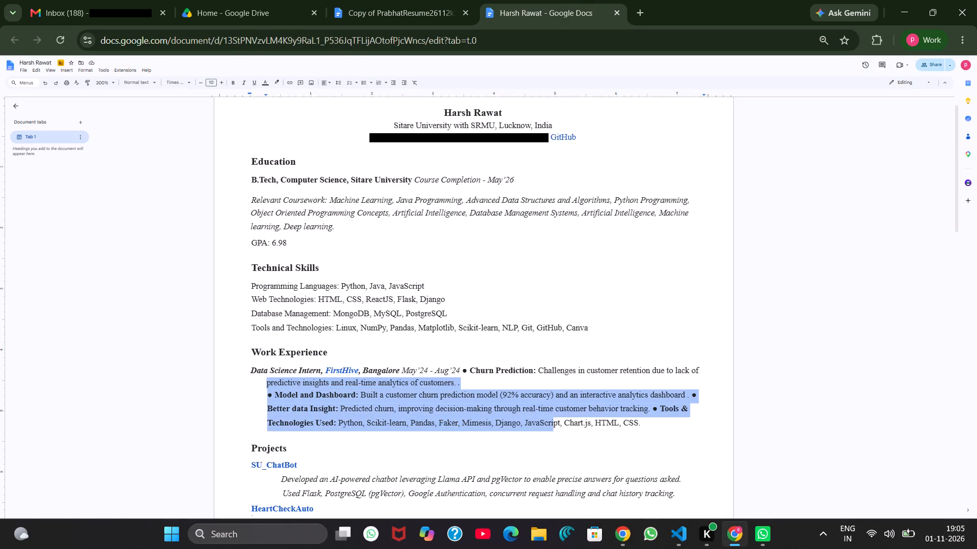
drag(664, 450, 660, 418)
key(ctrl+v)
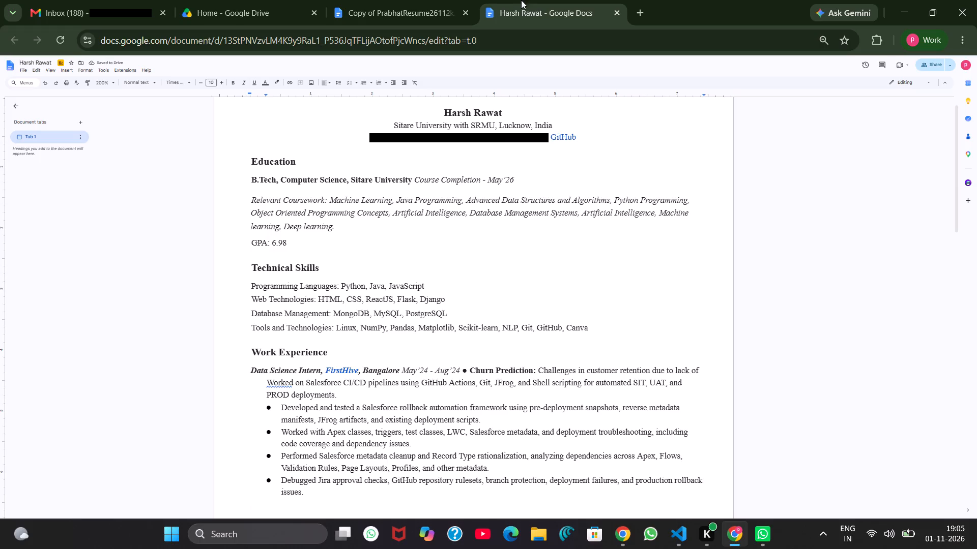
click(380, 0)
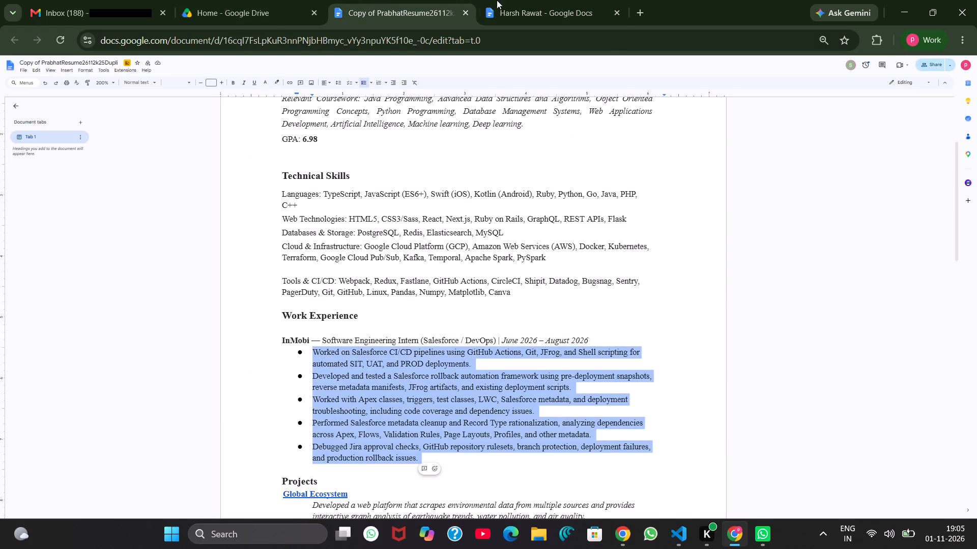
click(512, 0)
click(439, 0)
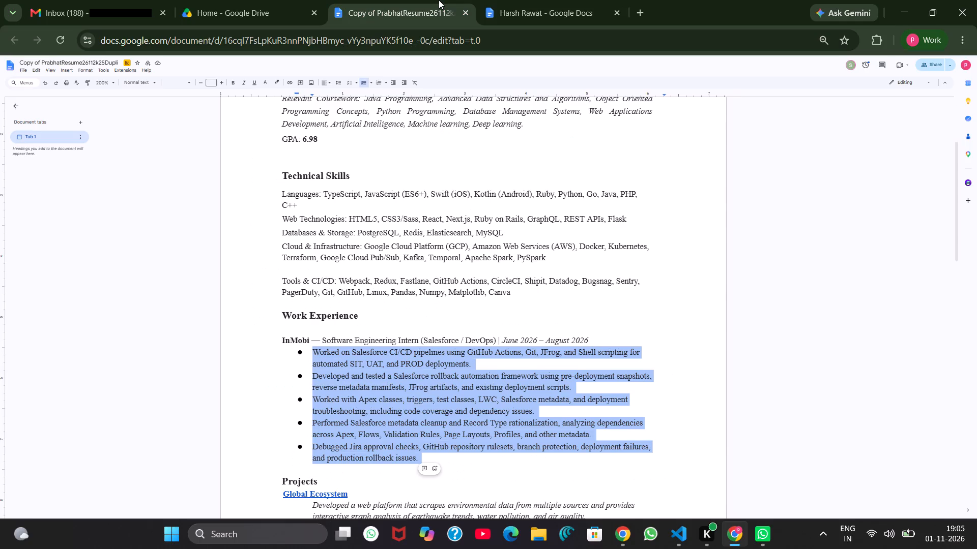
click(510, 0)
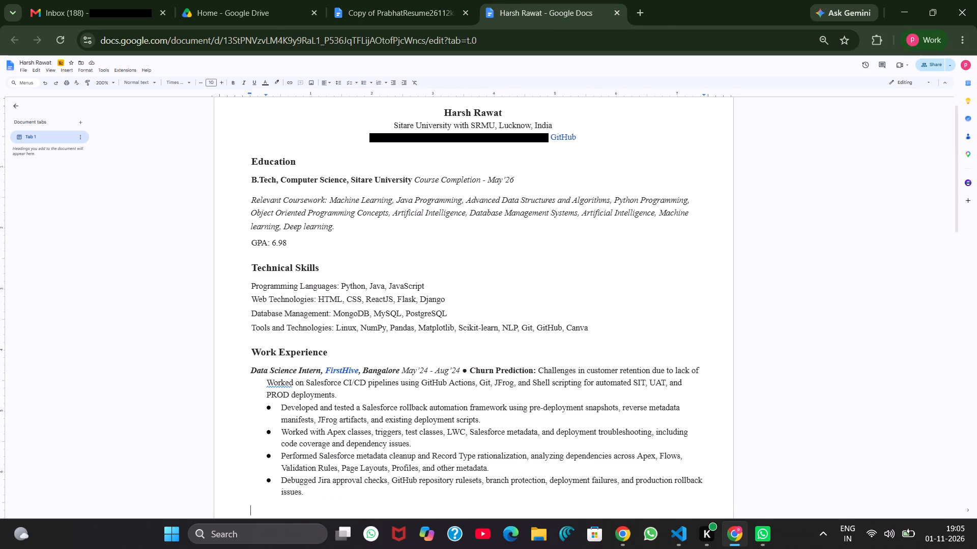
Place the cursor at the start of the pasted "Developed and tested a Salesforce rollback automation framework" bullet under Work Experience.
drag(272, 410, 265, 410)
click(265, 409)
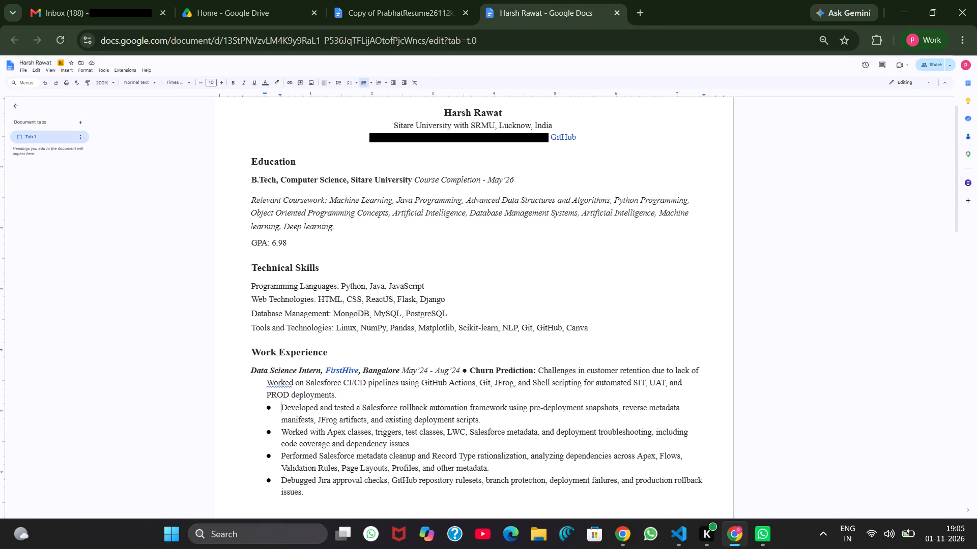
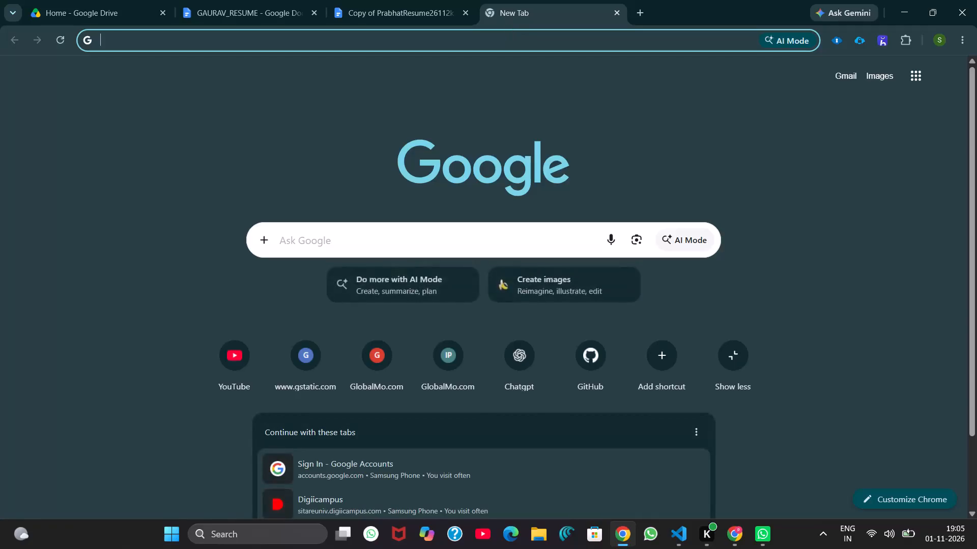
Switch to GitHub and open pull request "CI update: Debian image and course runners" in the cps2026-sem5 organization's team-09 repository.
text(gith)
key(Return)
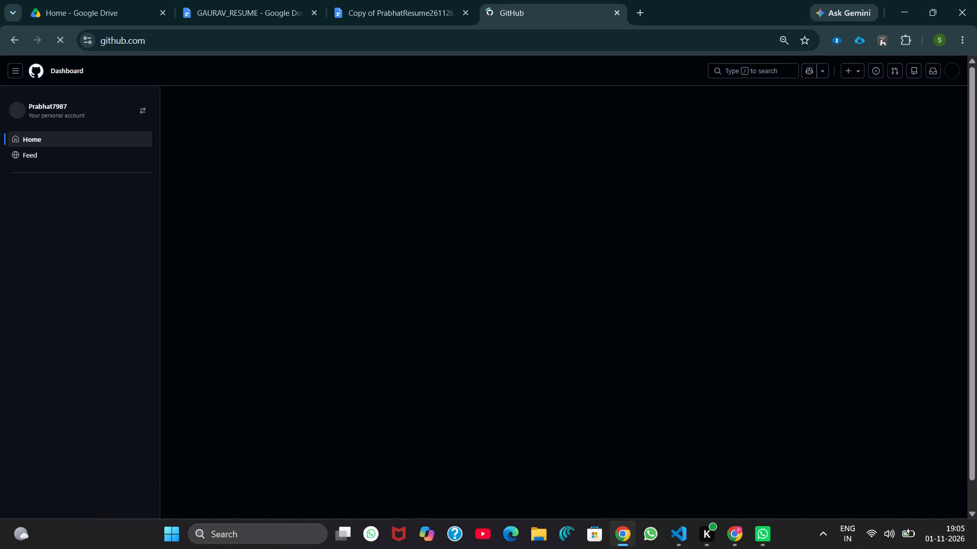
click(956, 71)
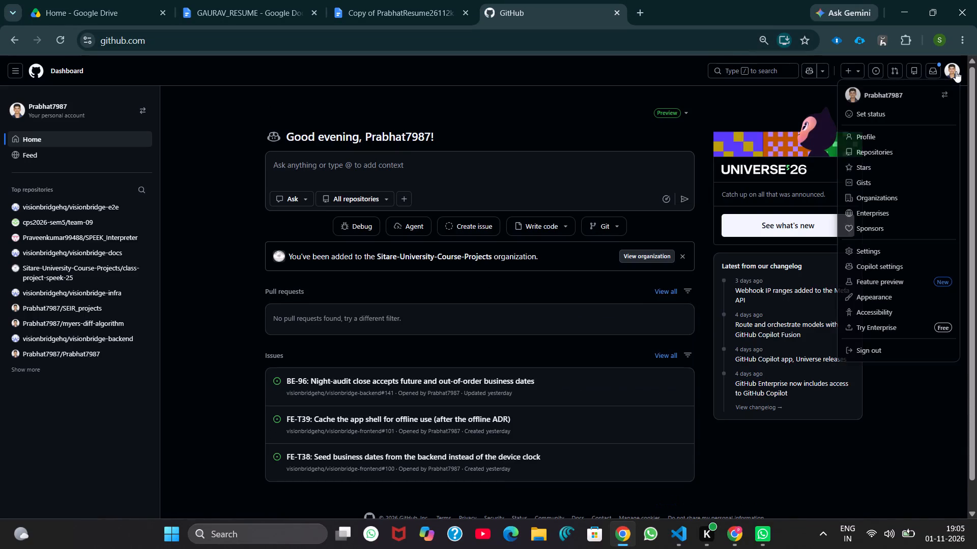
click(879, 194)
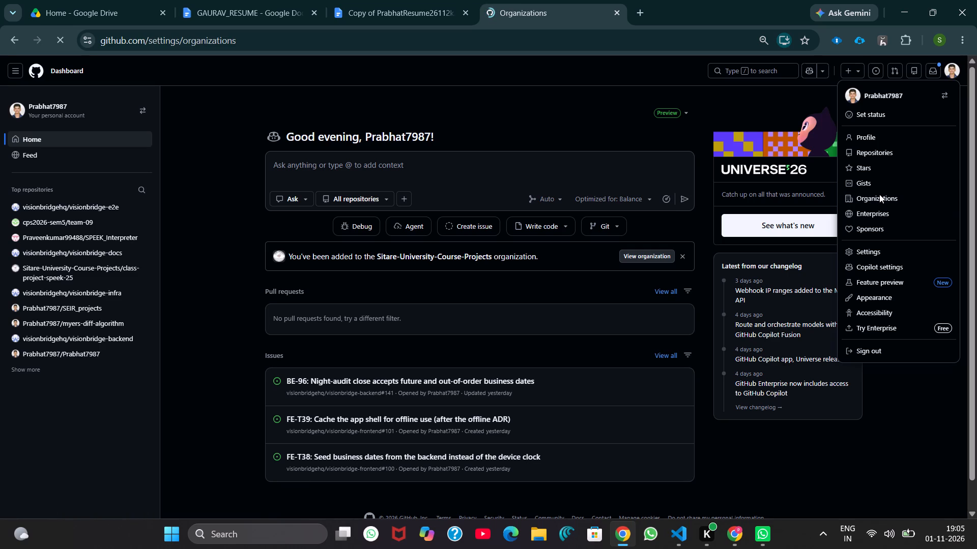
click(387, 168)
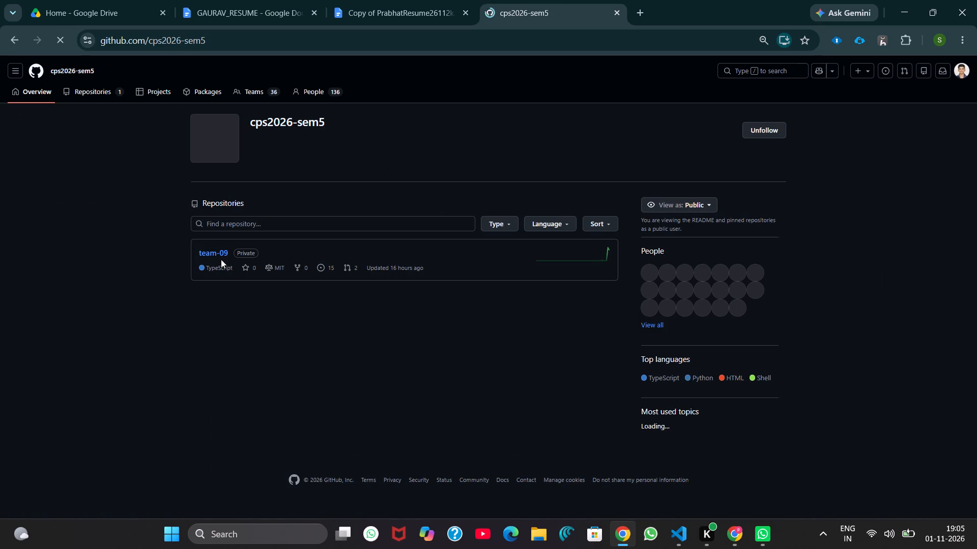
click(213, 253)
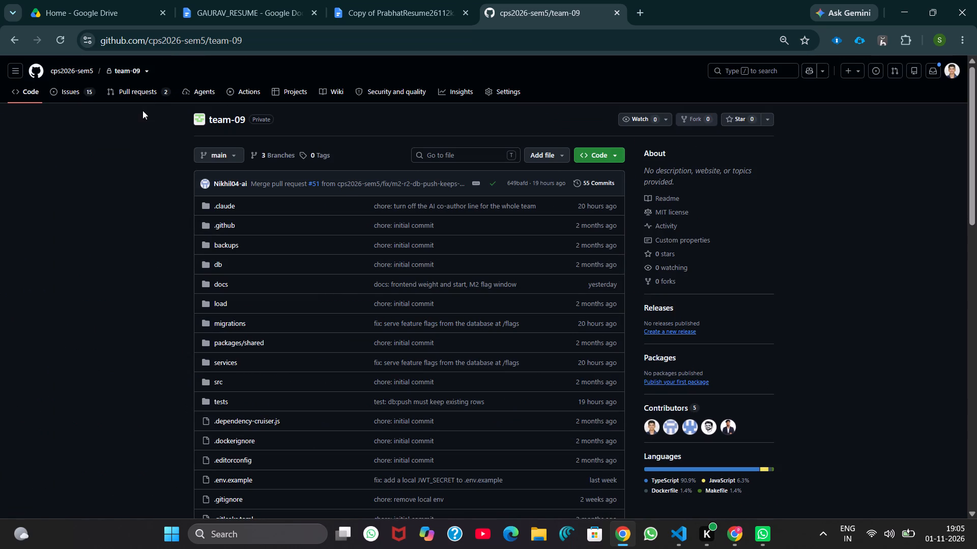
click(137, 96)
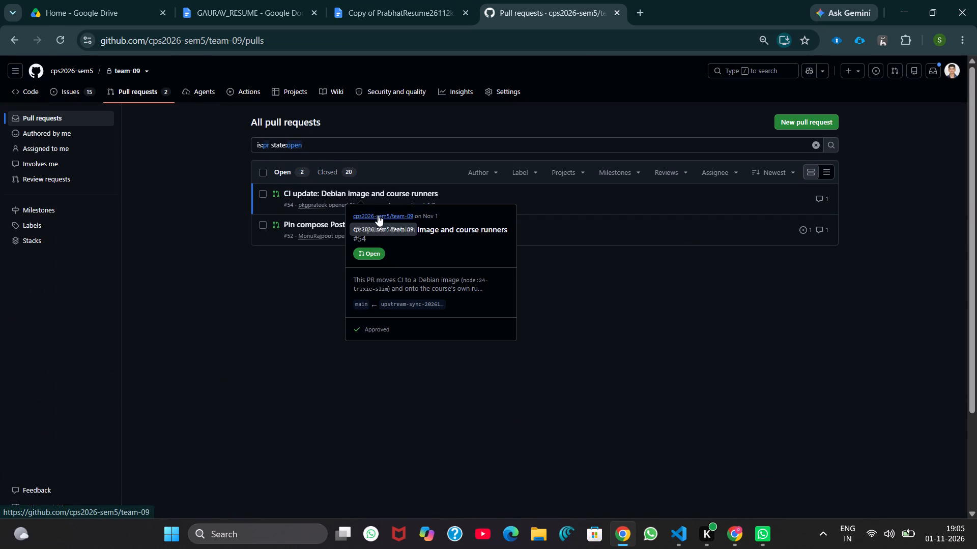
click(320, 222)
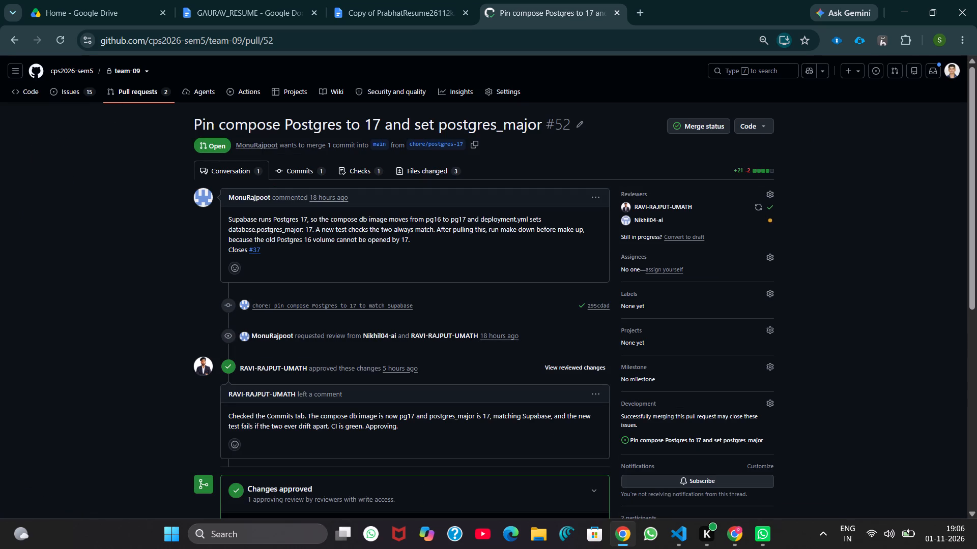
click(17, 44)
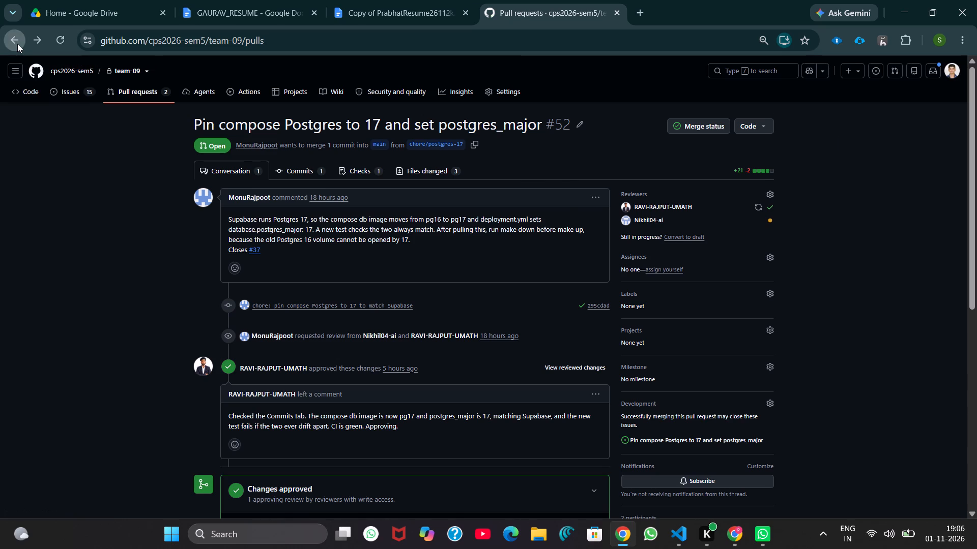
click(337, 189)
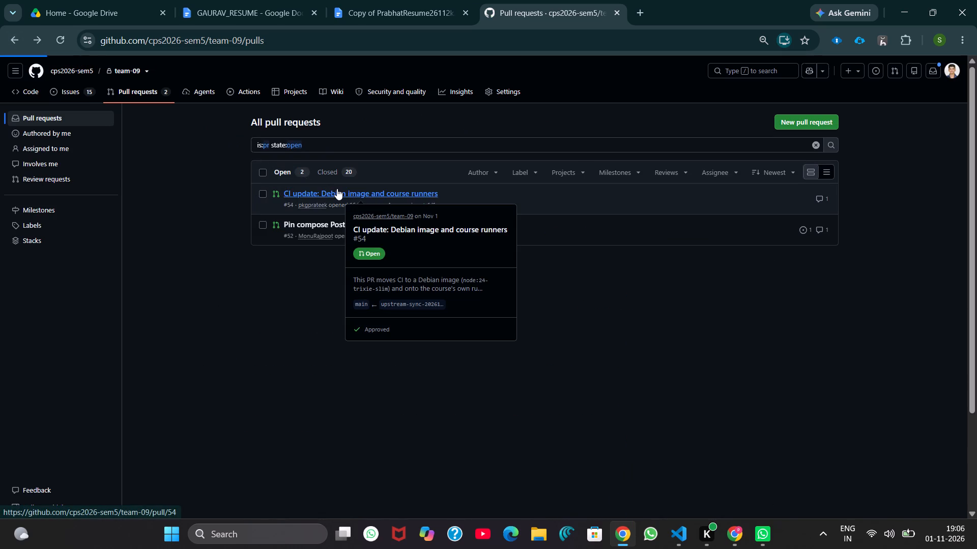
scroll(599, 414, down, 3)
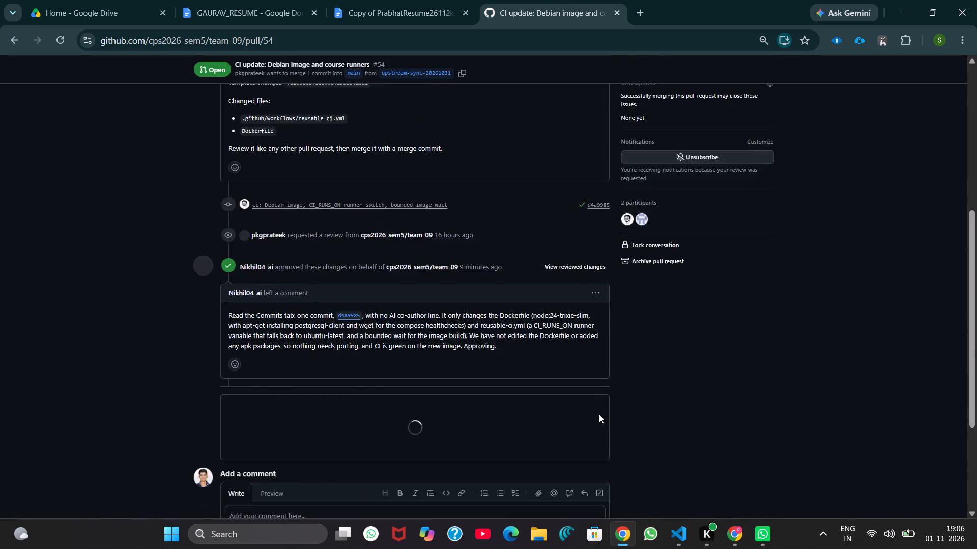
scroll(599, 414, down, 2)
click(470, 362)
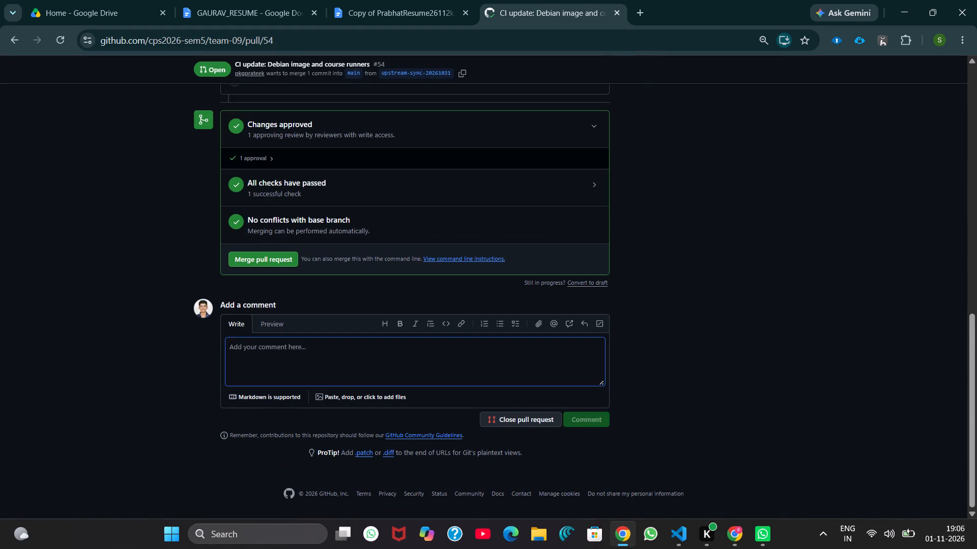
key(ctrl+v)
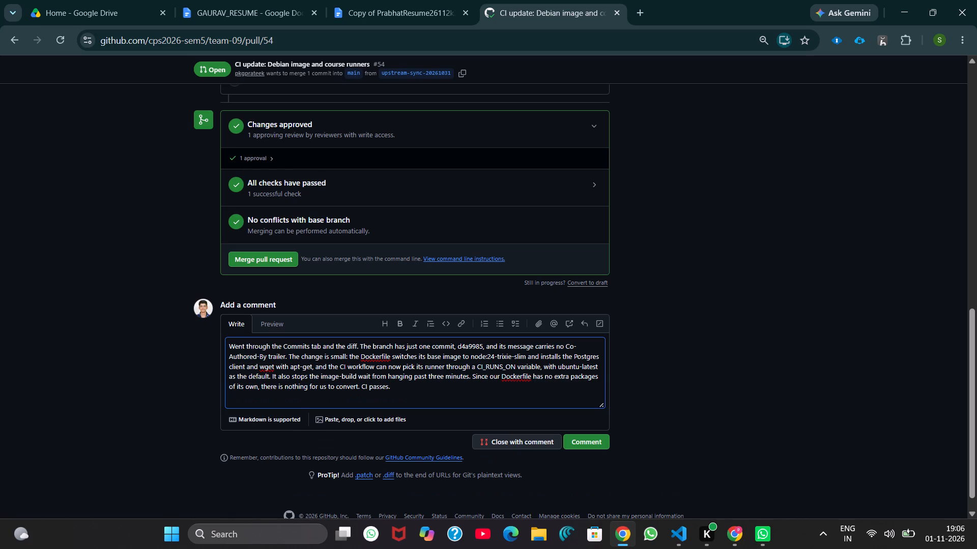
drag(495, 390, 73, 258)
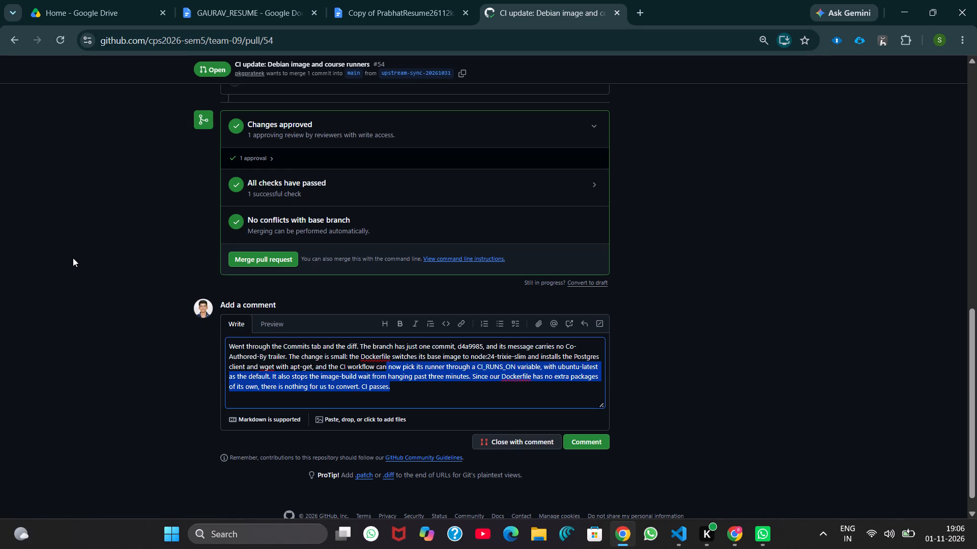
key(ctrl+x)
Start a review on the pull request's changed files and paste in the copied text beginning "Went through the Commits tab and the diff.".
scroll(376, 235, up, 9)
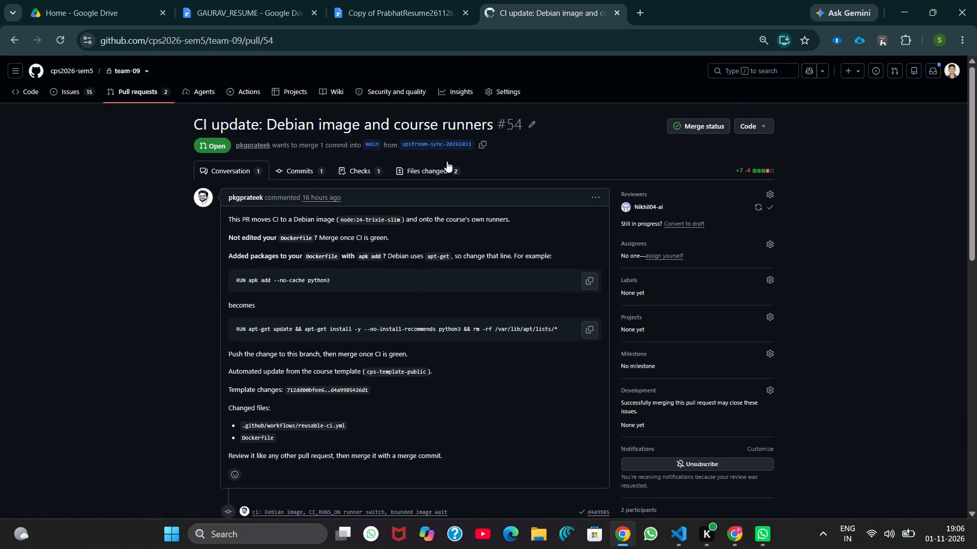
click(447, 165)
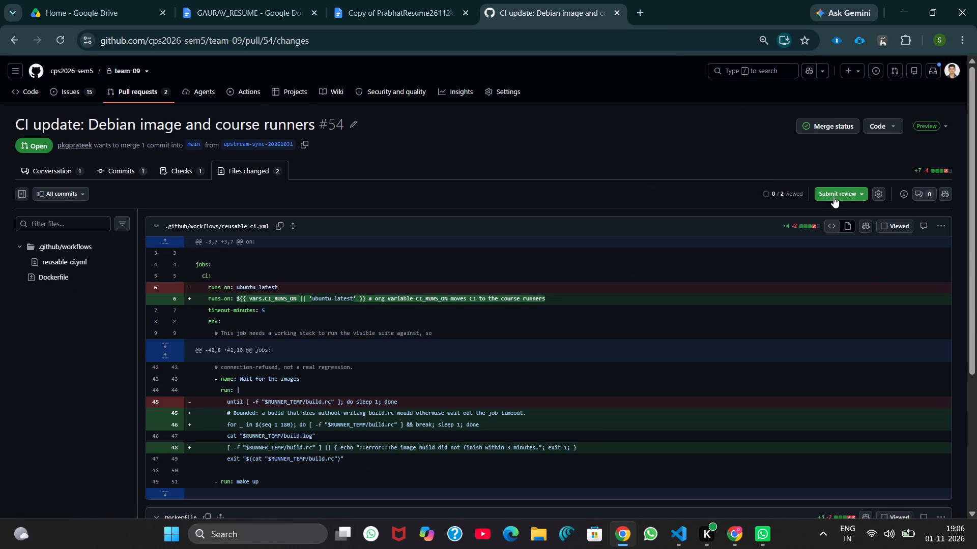
click(834, 197)
click(648, 272)
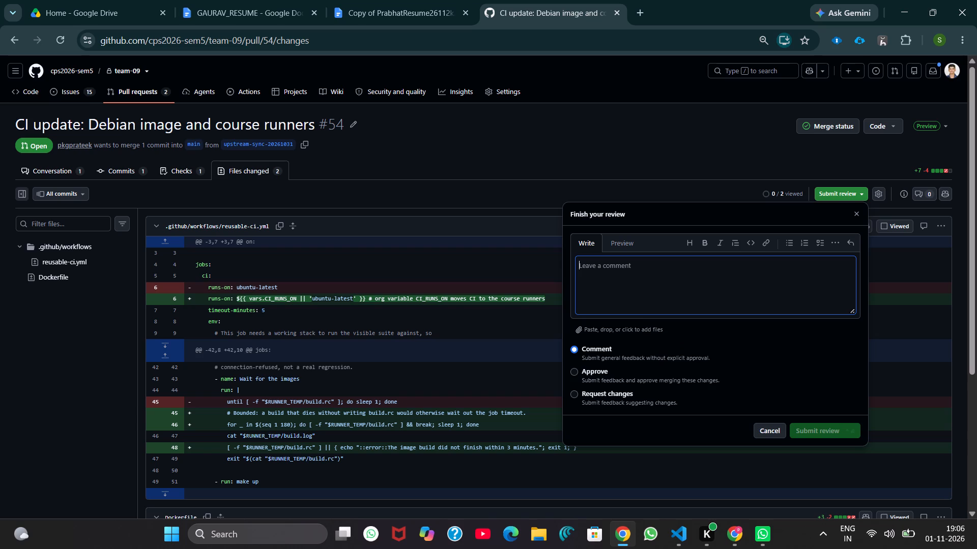
key(ctrl+v)
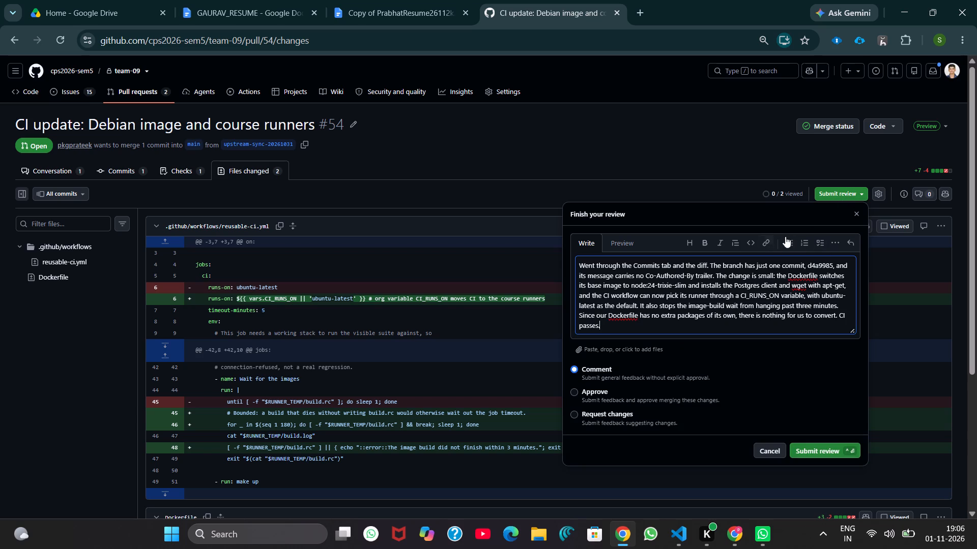
Mark both changed files, reusable-ci.yml and Dockerfile, as viewed.
click(898, 231)
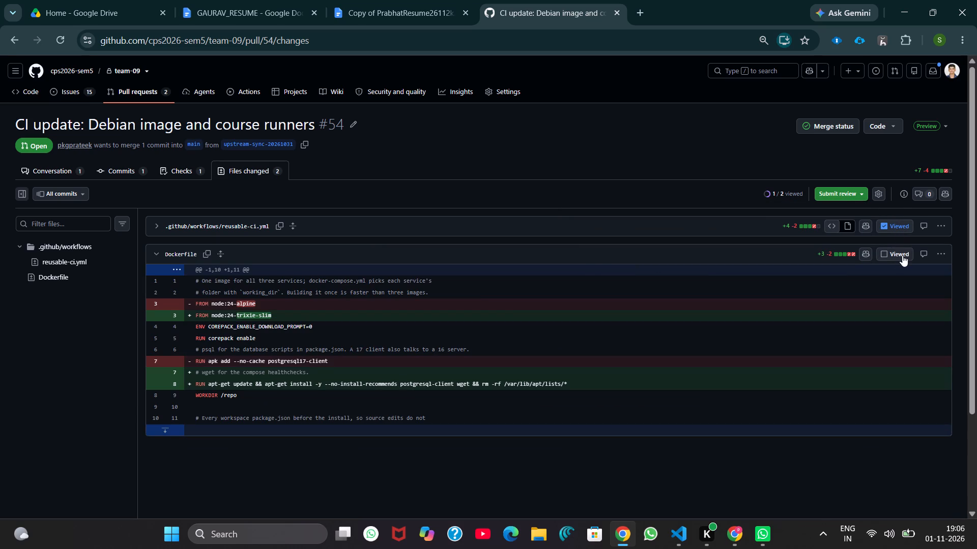
click(902, 255)
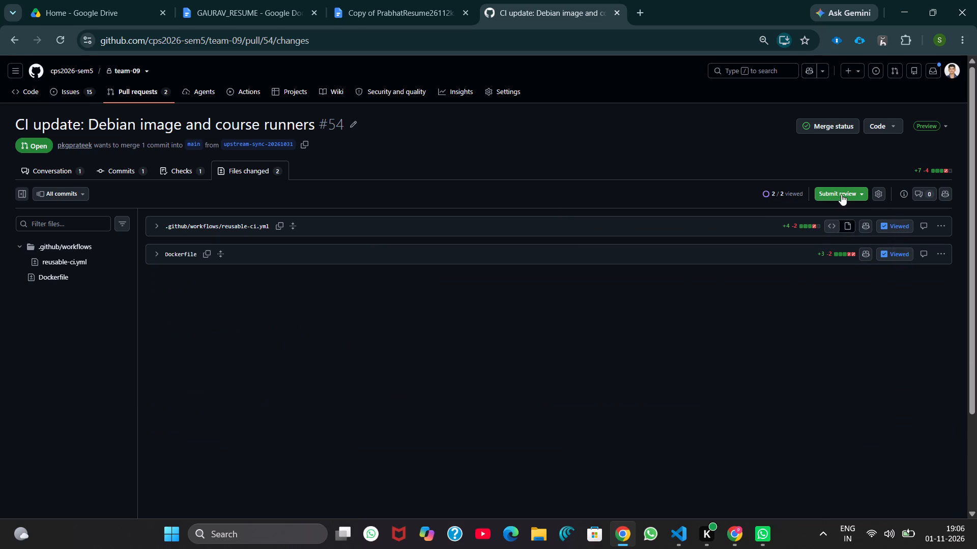
Submit the pull request review as a general comment without explicit approval.
click(841, 194)
click(830, 447)
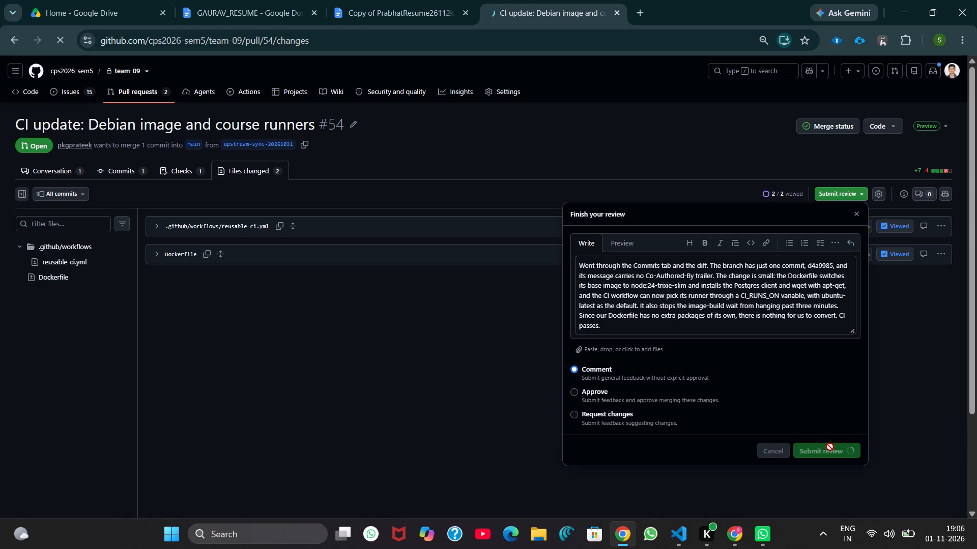
scroll(671, 323, up, 5)
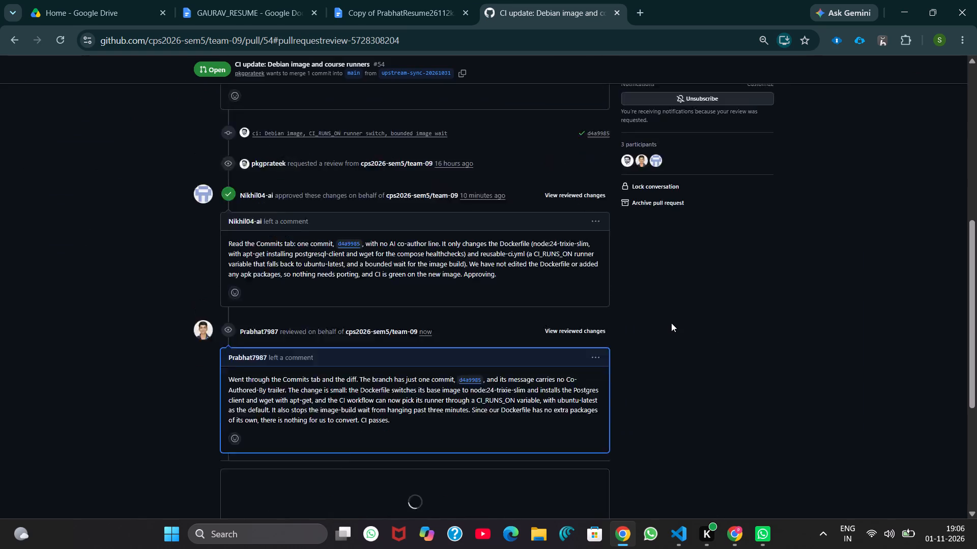
scroll(671, 323, up, 1)
scroll(671, 323, down, 2)
scroll(671, 323, up, 1)
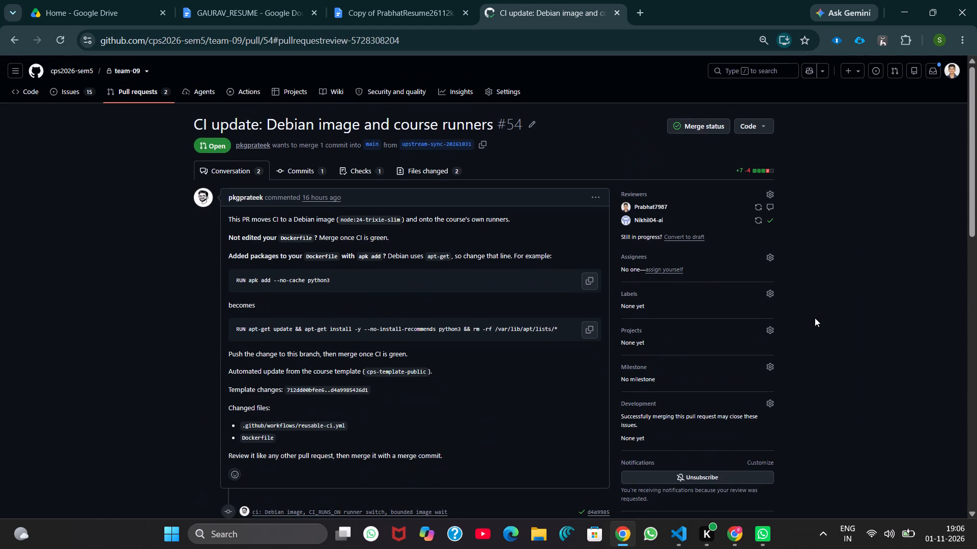
Return to the copied résumé in Google Docs and examine its InMobi entry and surrounding sections alongside the GAURAV_RESUME document.
click(382, 0)
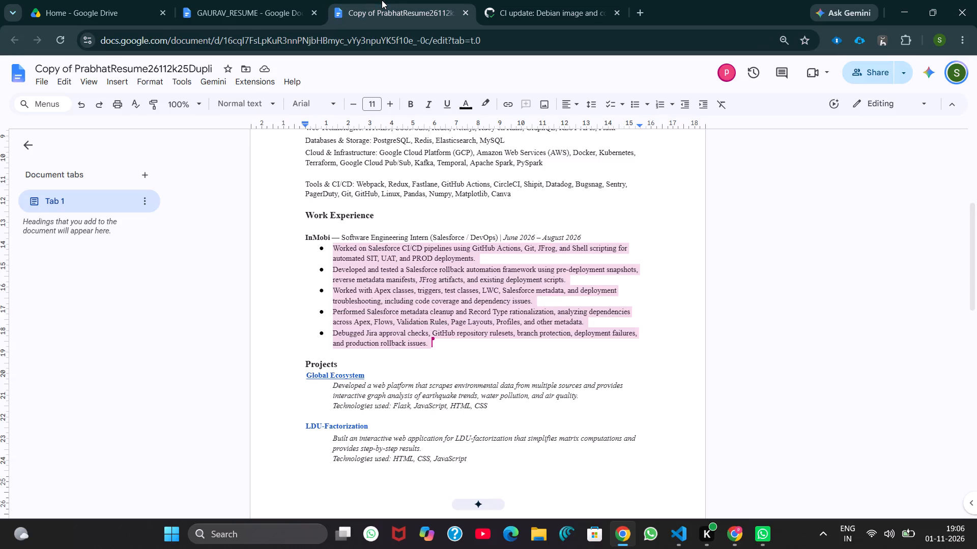
click(405, 297)
scroll(405, 297, up, 6)
scroll(405, 297, down, 3)
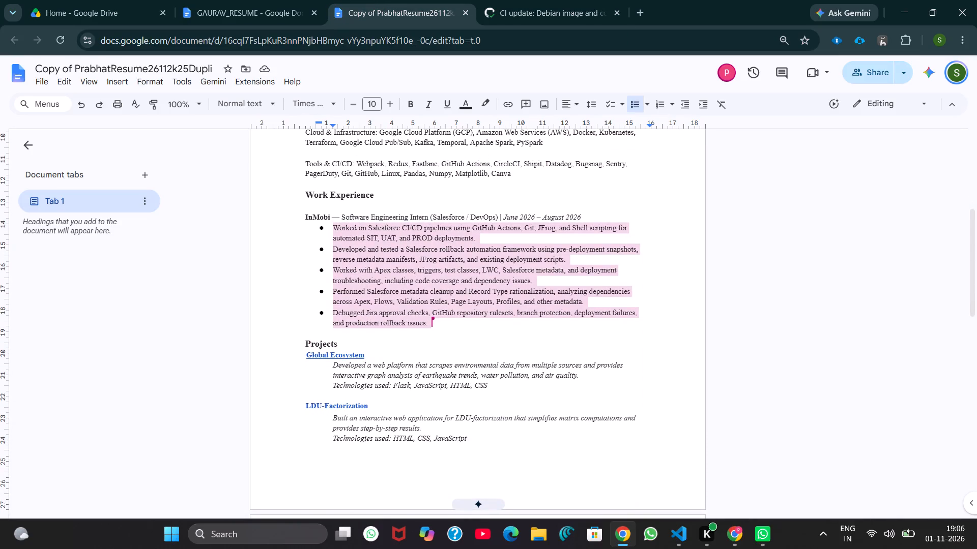
click(458, 319)
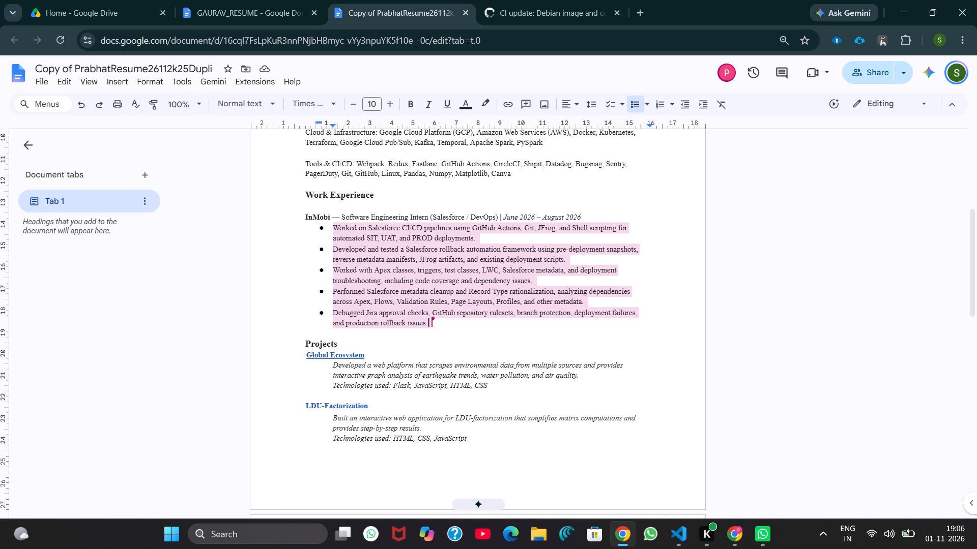
click(452, 323)
click(441, 323)
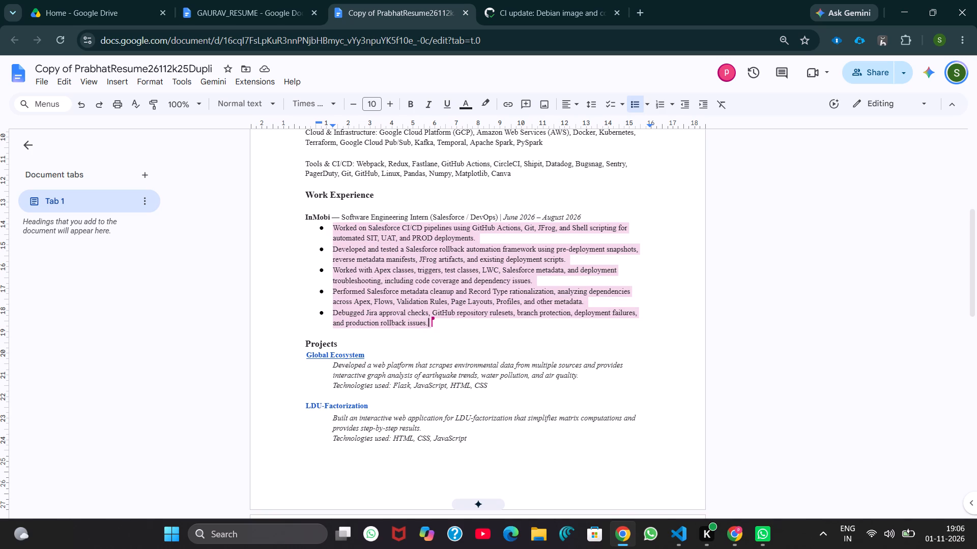
click(441, 323)
scroll(441, 323, up, 1)
scroll(441, 323, down, 1)
scroll(441, 323, up, 1)
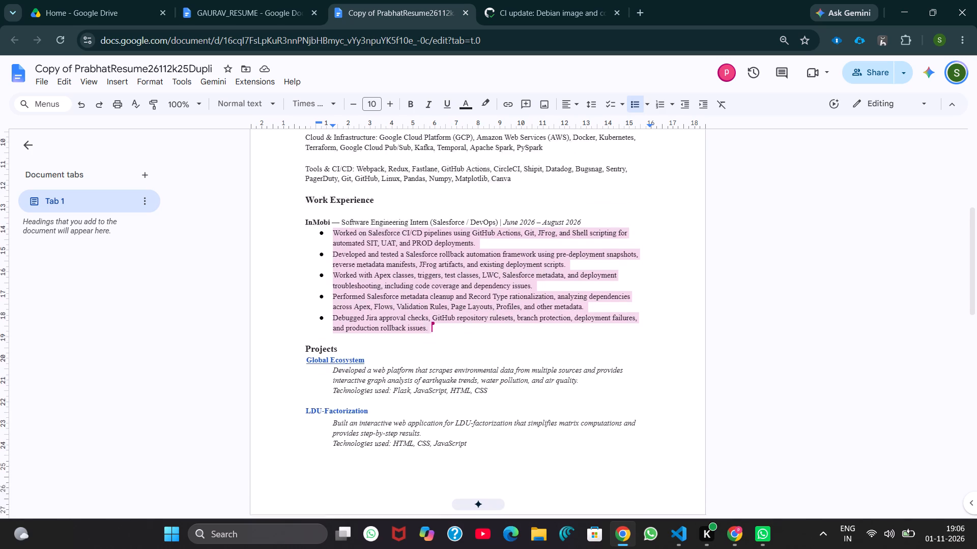
scroll(441, 323, up, 1)
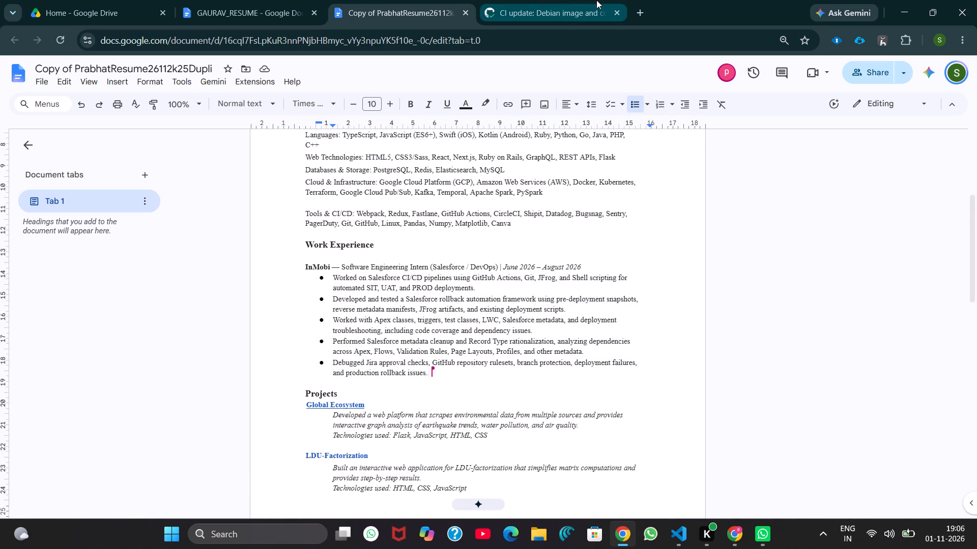
click(287, 0)
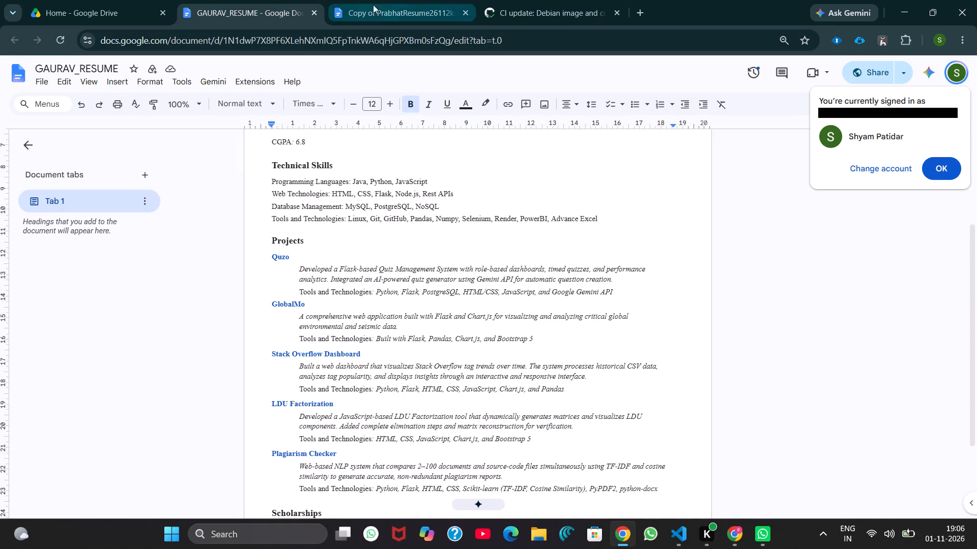
scroll(469, 200, up, 3)
click(418, 0)
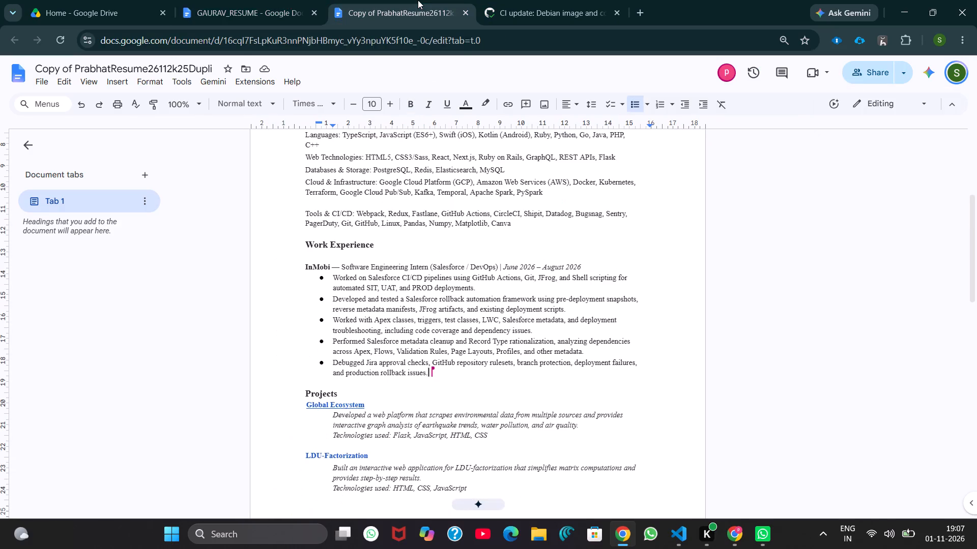
click(284, 0)
click(398, 0)
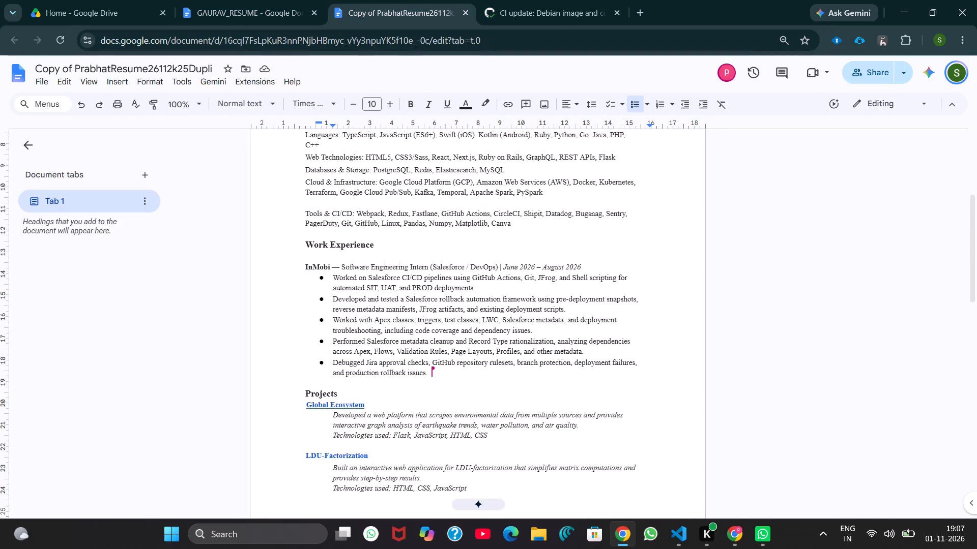
scroll(445, 320, up, 1)
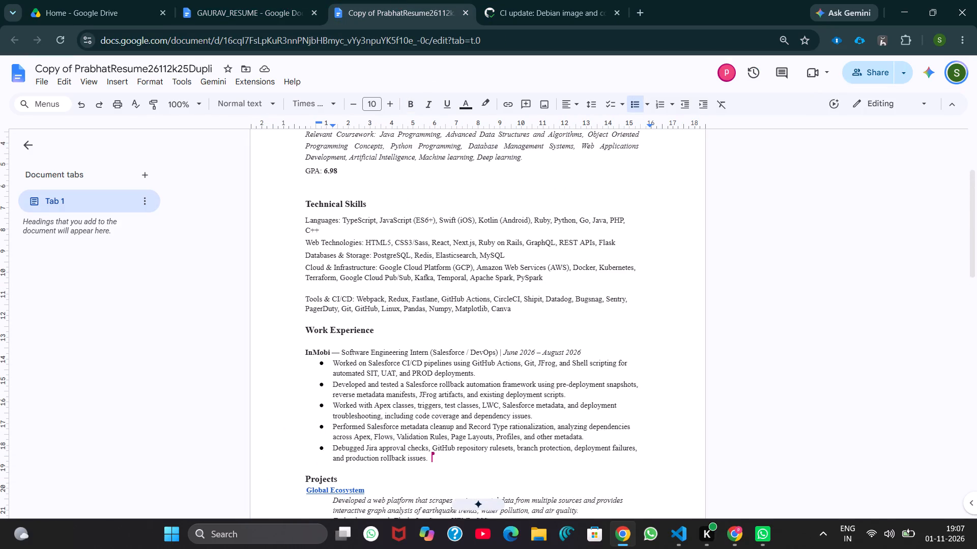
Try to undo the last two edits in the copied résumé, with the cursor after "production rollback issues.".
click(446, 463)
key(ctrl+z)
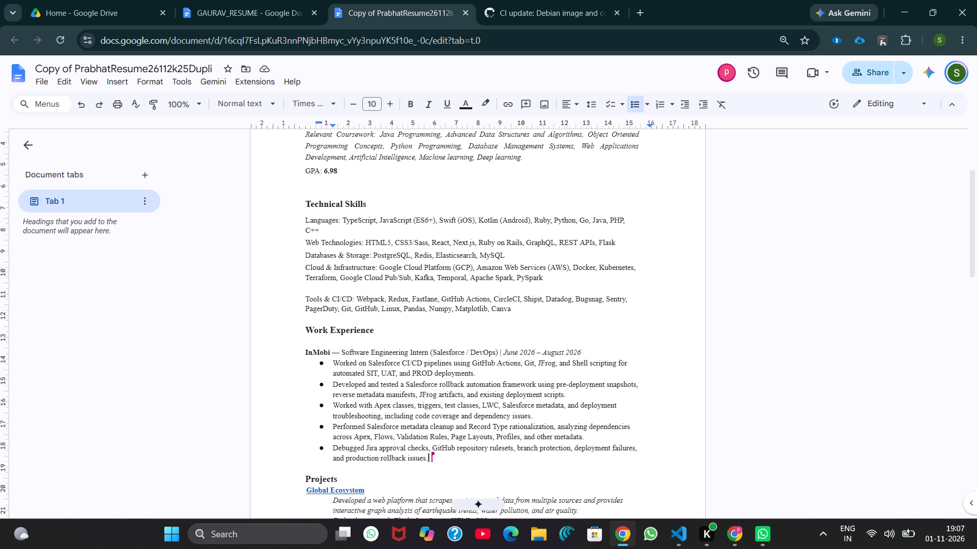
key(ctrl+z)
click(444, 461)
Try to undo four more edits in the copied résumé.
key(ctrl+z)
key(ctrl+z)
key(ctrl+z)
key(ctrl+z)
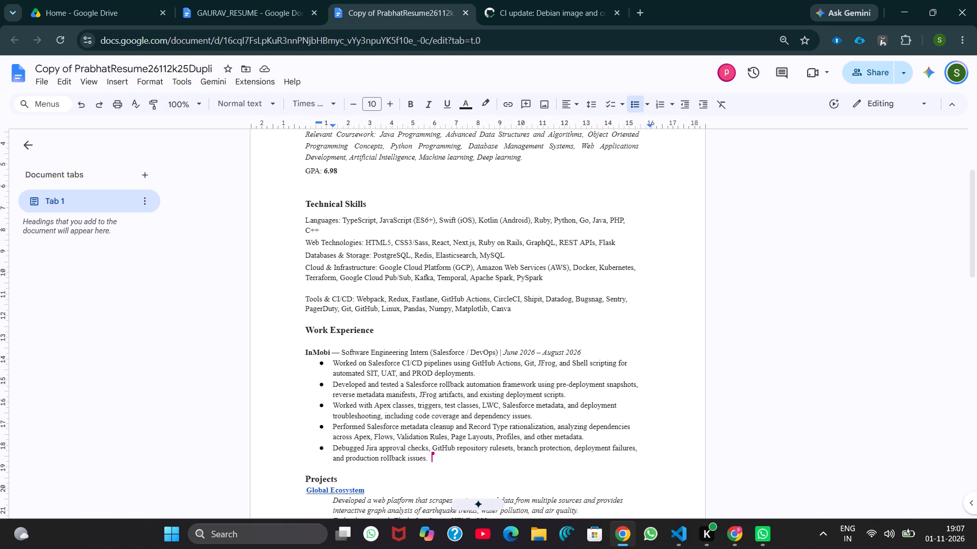
Place the cursor after "production rollback issues." in the InMobi entry and collapse the document tabs sidebar.
click(444, 461)
click(35, 150)
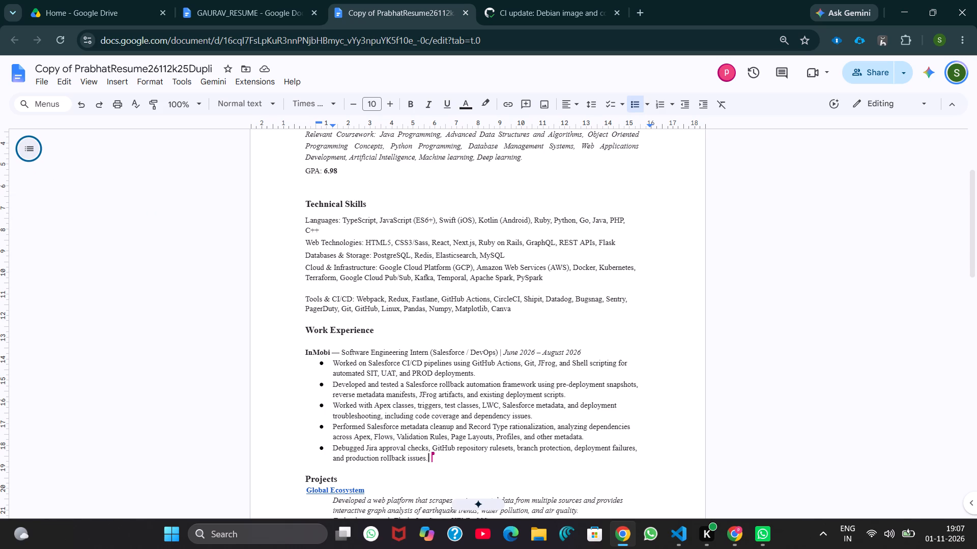
Open the Gemini assistant beside the copied résumé and ready its prompt while reviewing the résumé from its heading to Projects.
scroll(559, 386, down, 2)
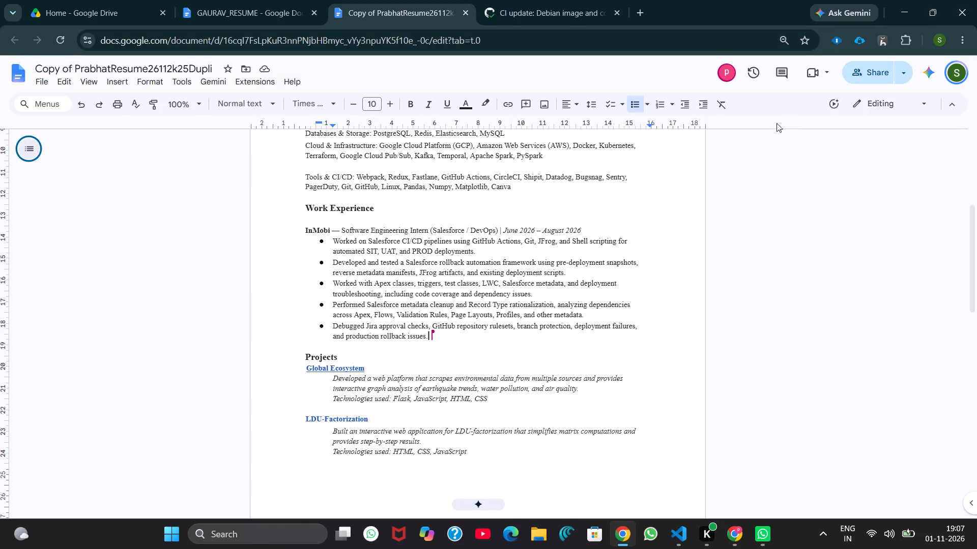
click(929, 77)
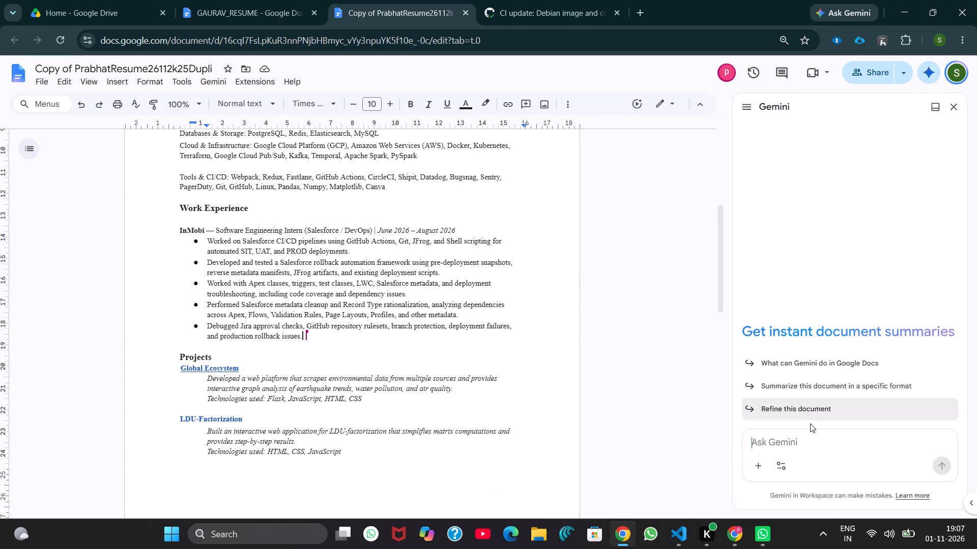
scroll(500, 320, up, 2)
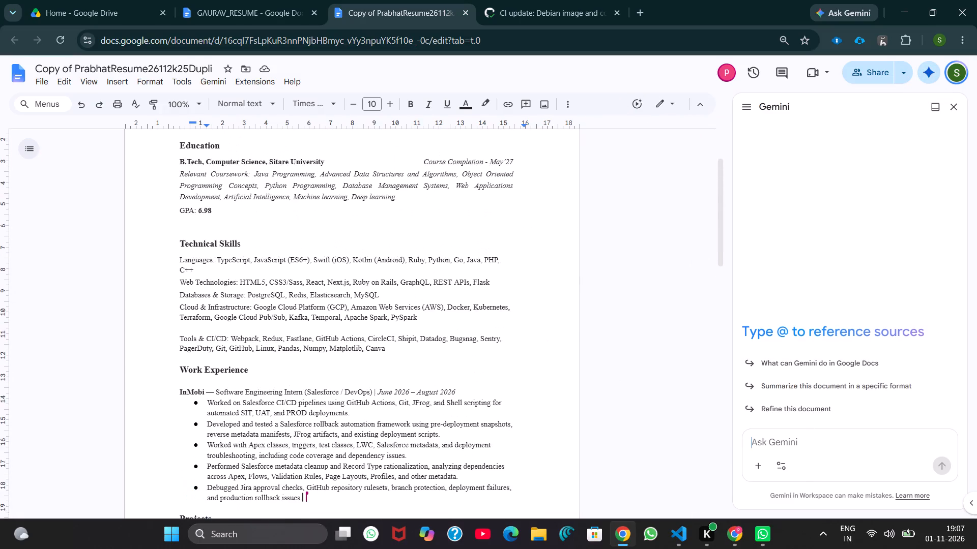
scroll(500, 320, up, 1)
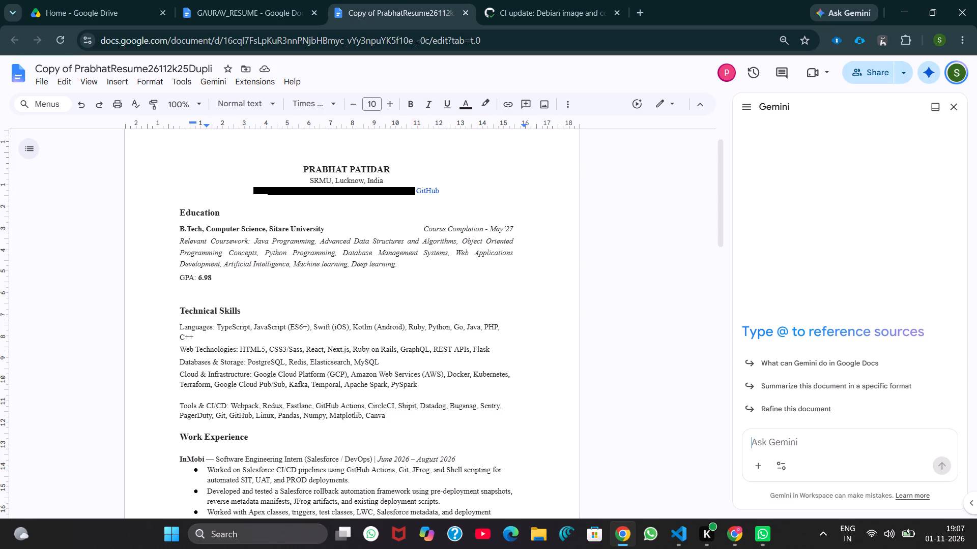
scroll(500, 320, down, 2)
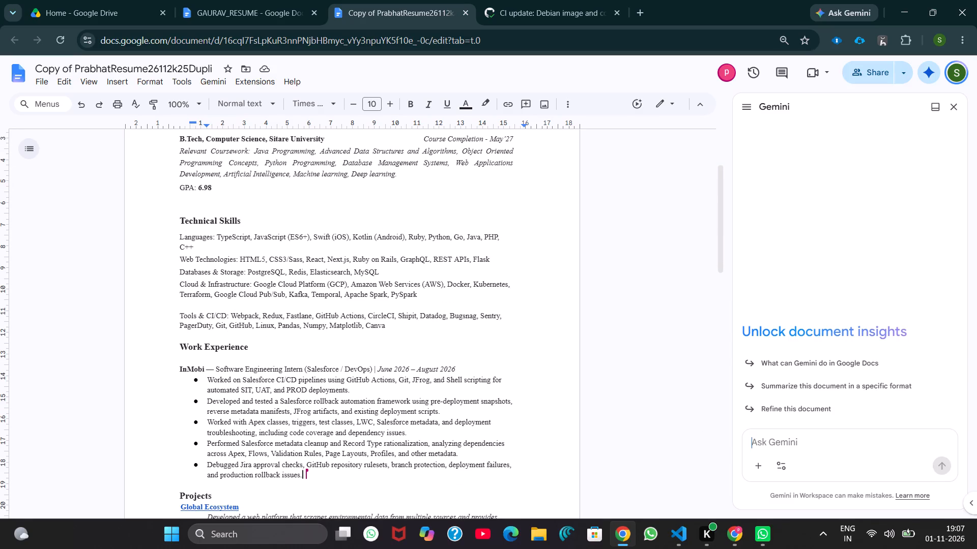
click(788, 438)
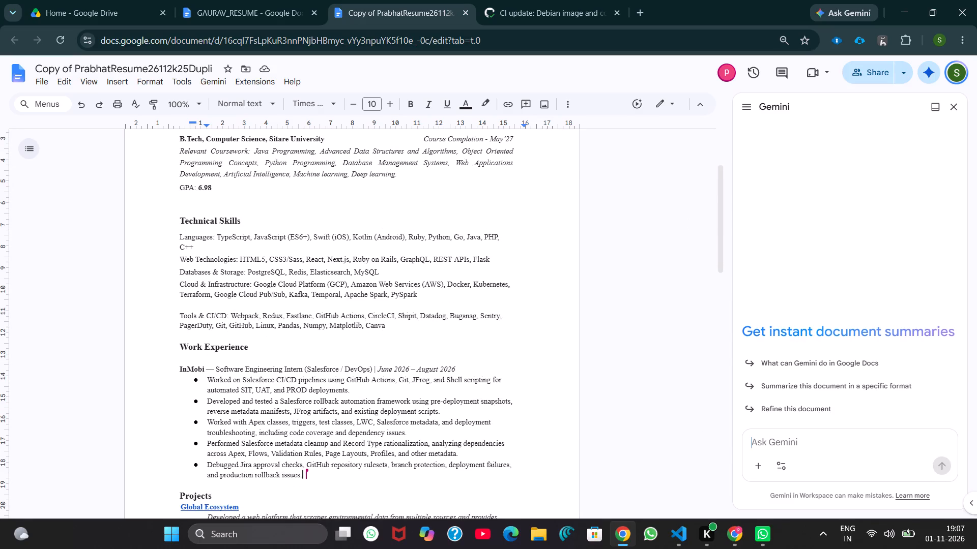
scroll(538, 331, up, 3)
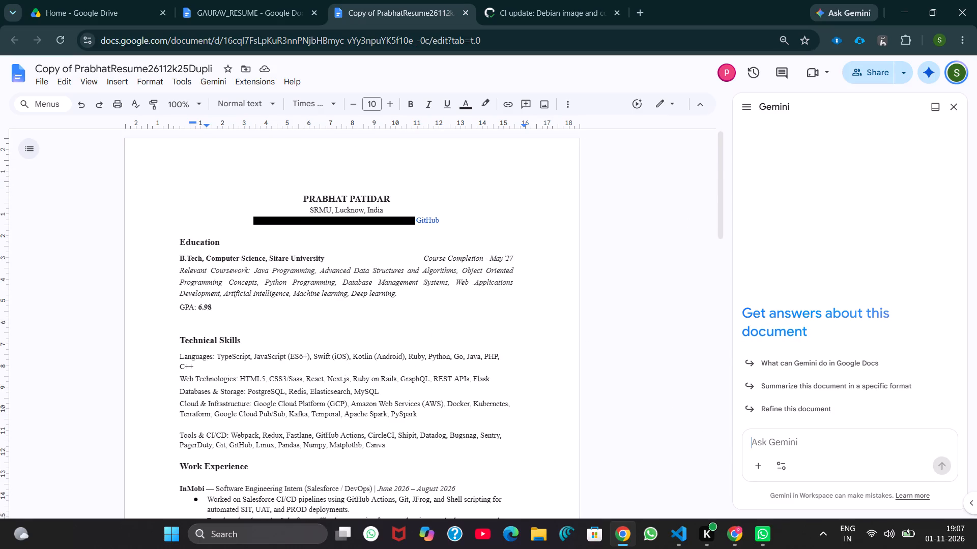
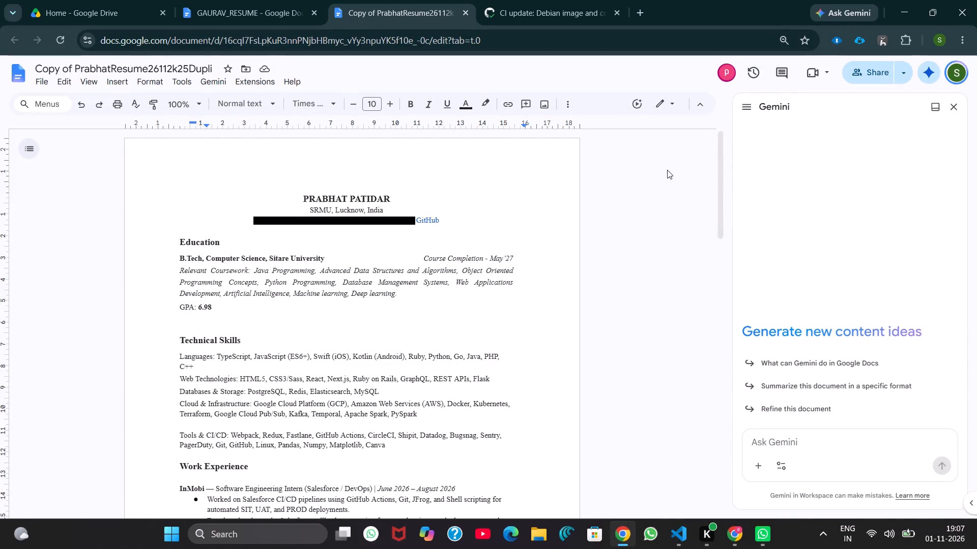
Switch to the reference résumé in the other browser window, view its sharing settings and close them.
click(727, 532)
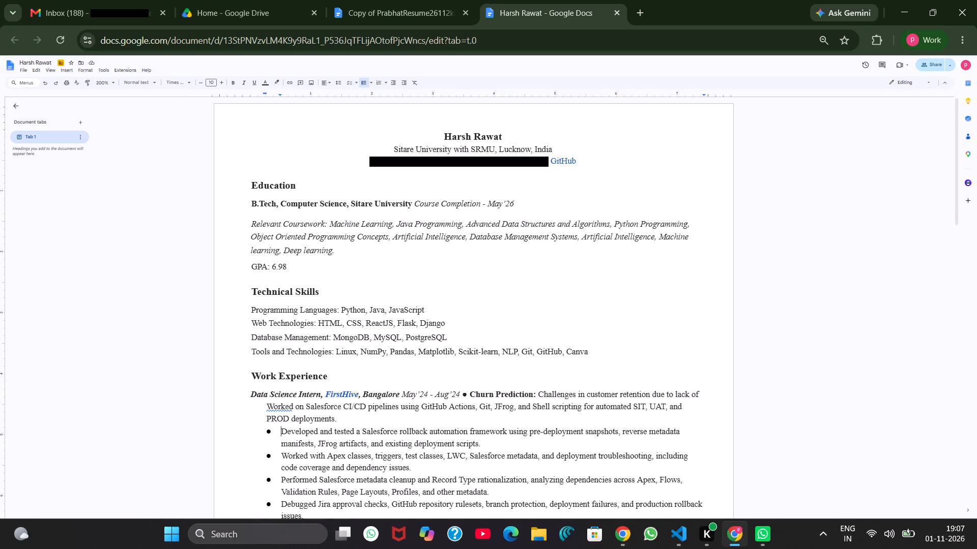
click(23, 72)
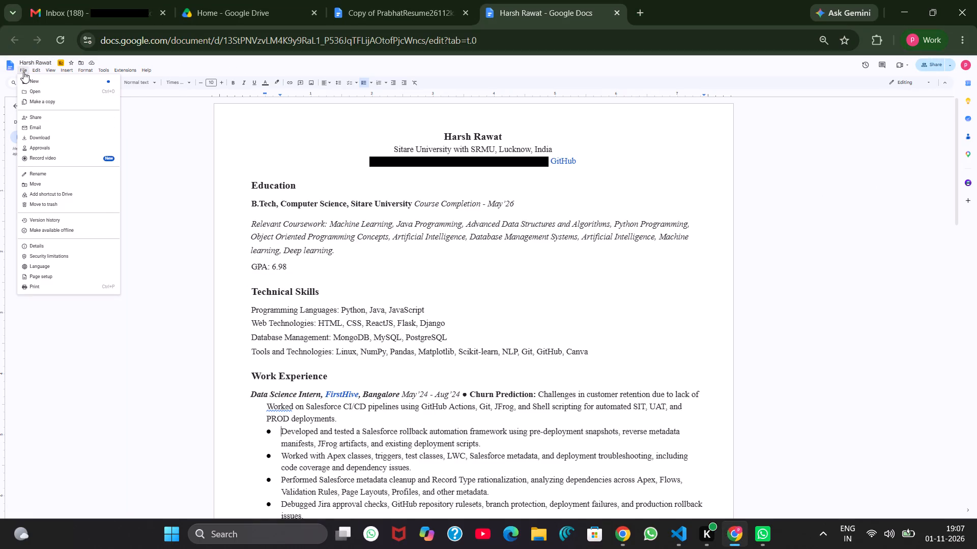
key(alt+Tab)
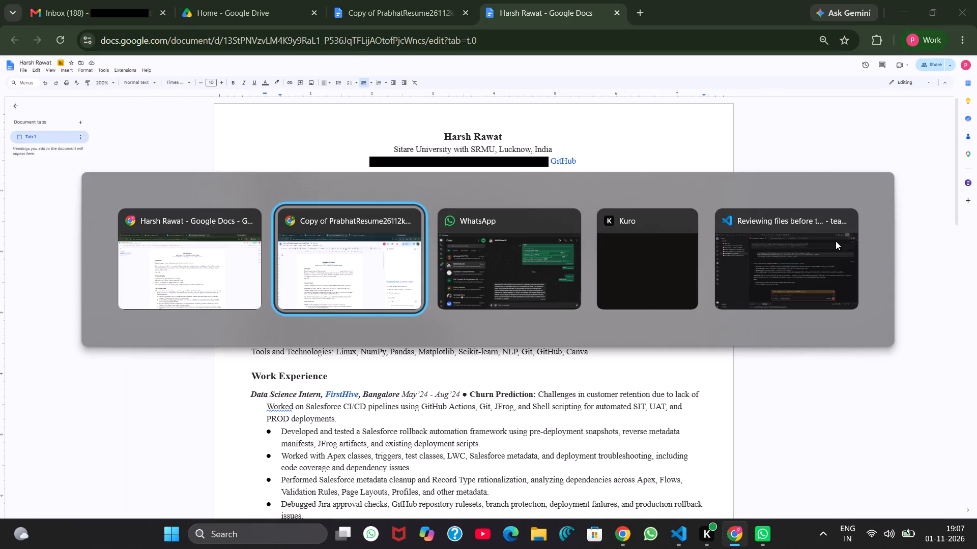
key(alt+Tab)
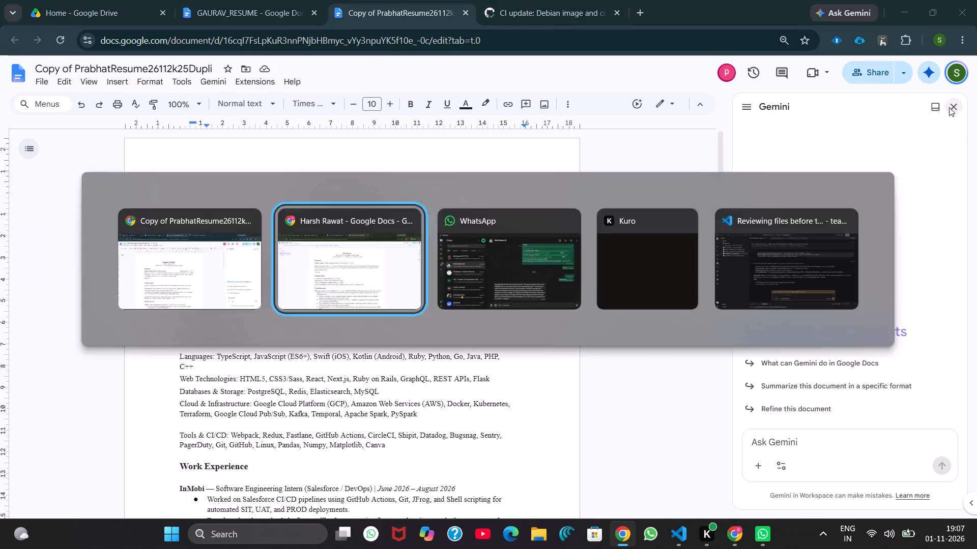
click(939, 68)
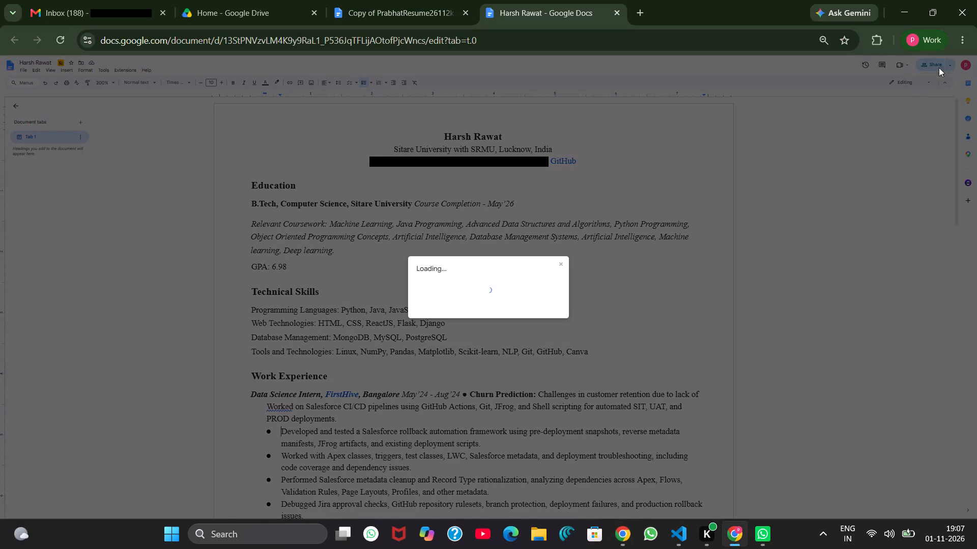
click(866, 194)
click(564, 263)
scroll(565, 321, up, 1)
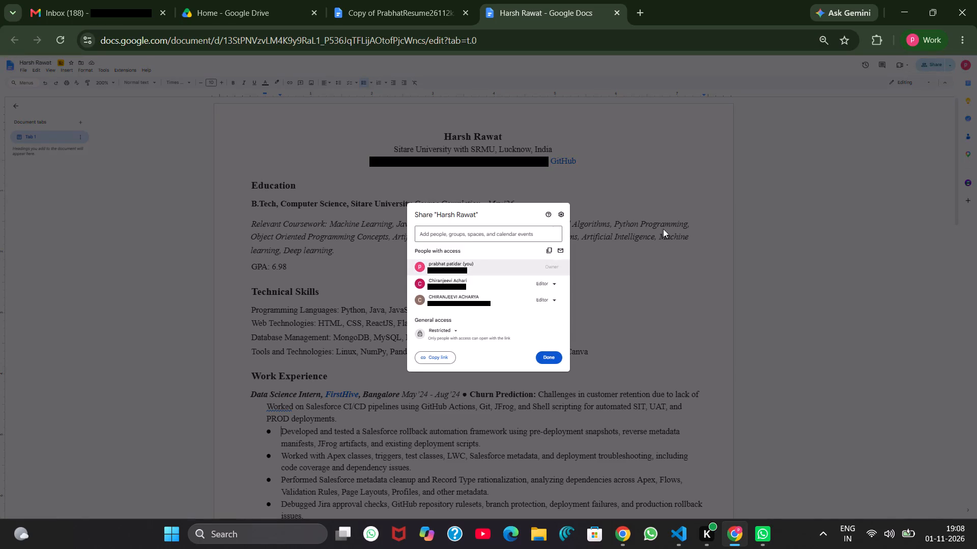
click(683, 244)
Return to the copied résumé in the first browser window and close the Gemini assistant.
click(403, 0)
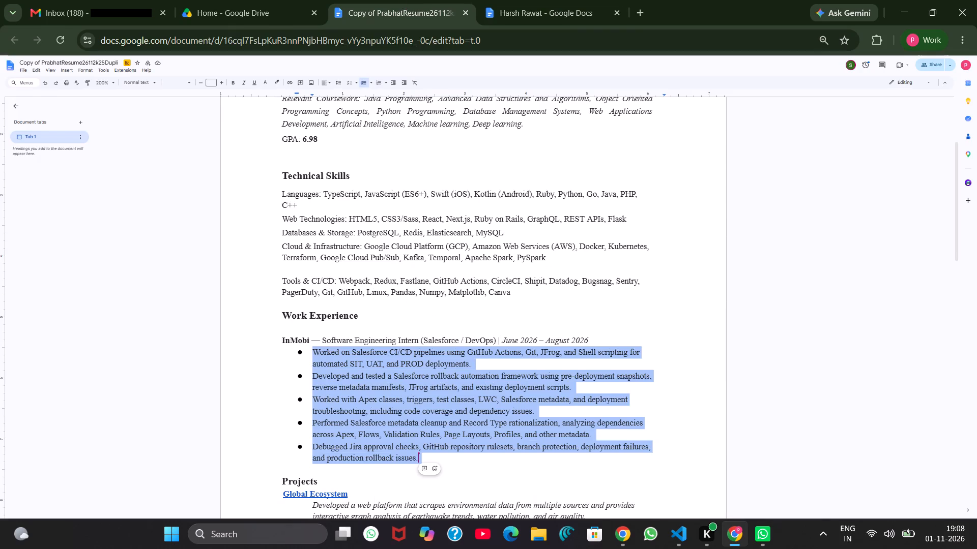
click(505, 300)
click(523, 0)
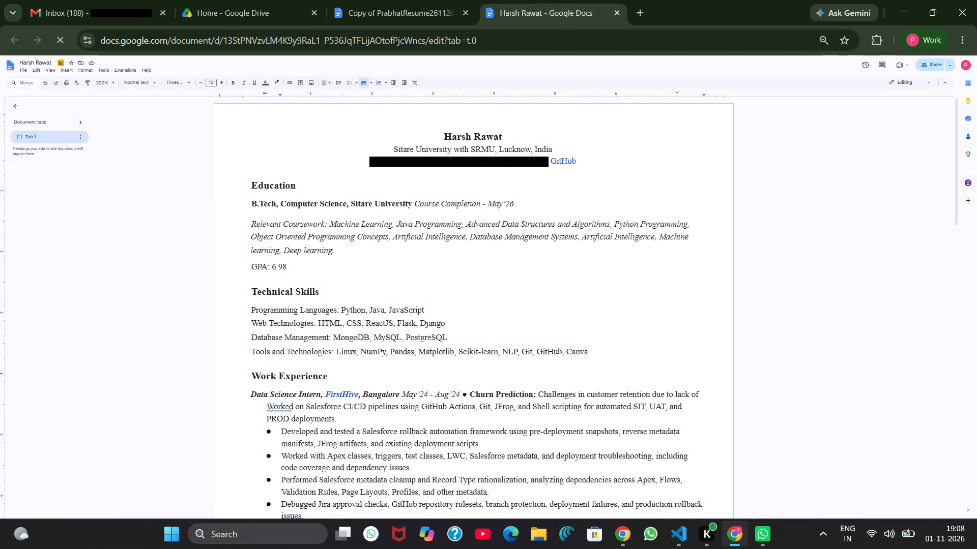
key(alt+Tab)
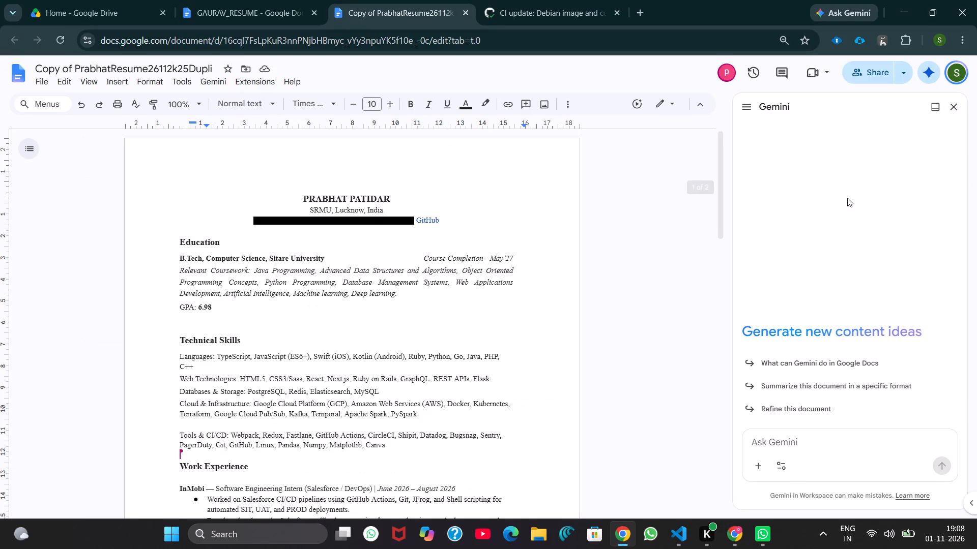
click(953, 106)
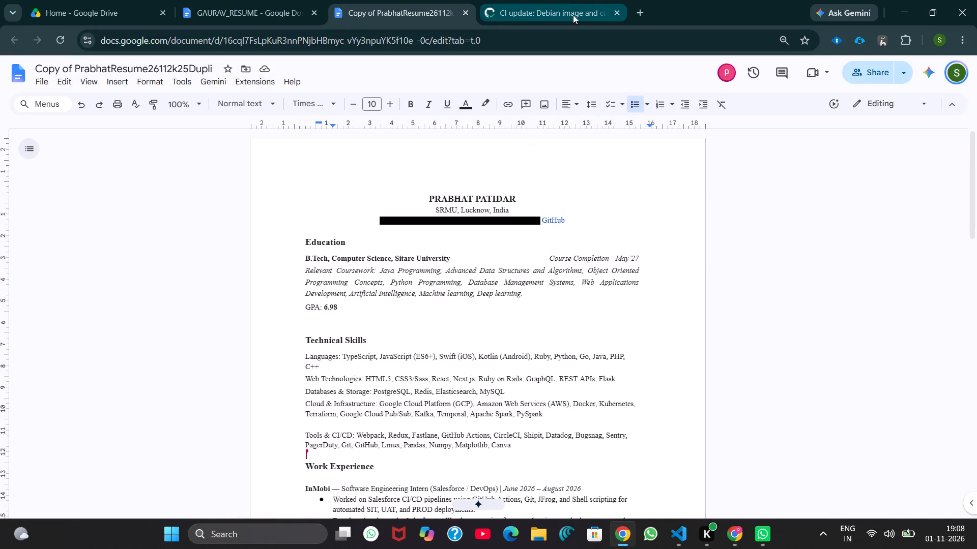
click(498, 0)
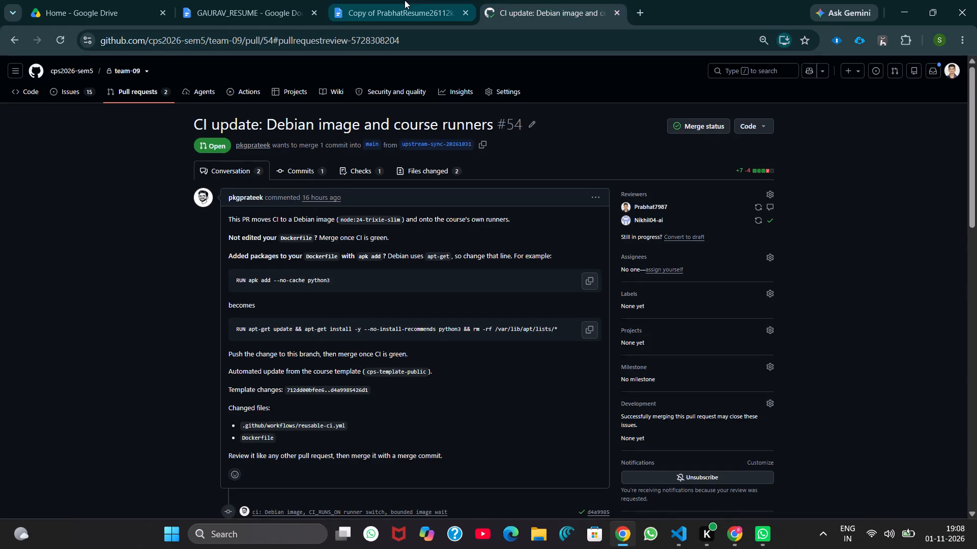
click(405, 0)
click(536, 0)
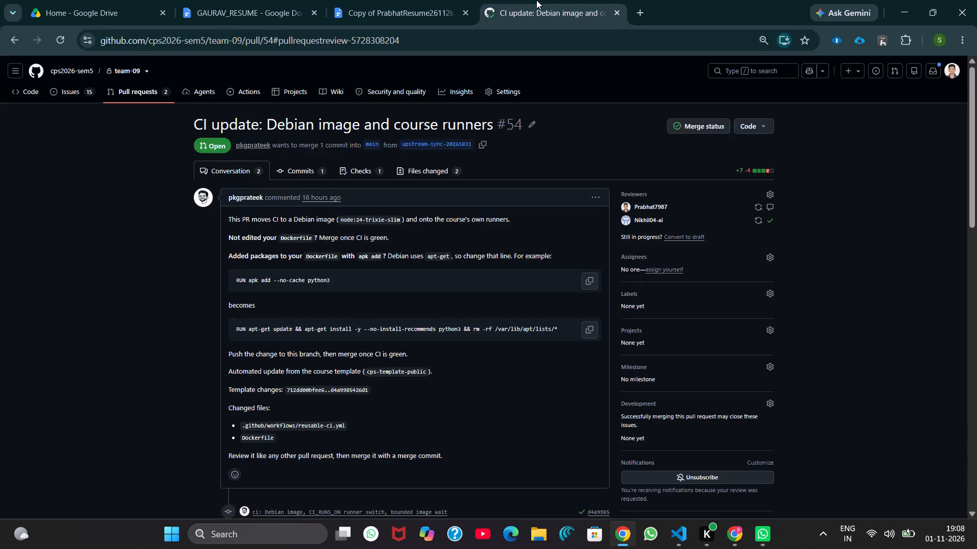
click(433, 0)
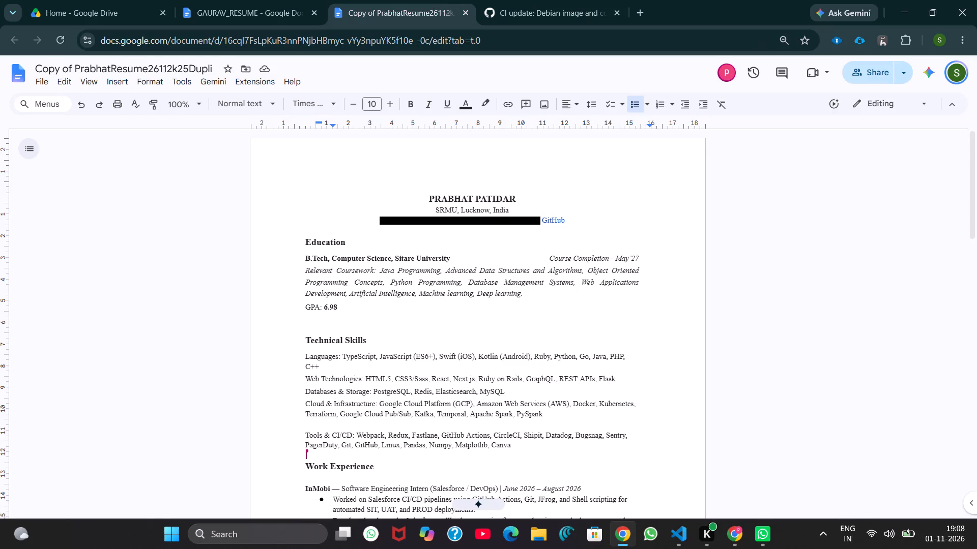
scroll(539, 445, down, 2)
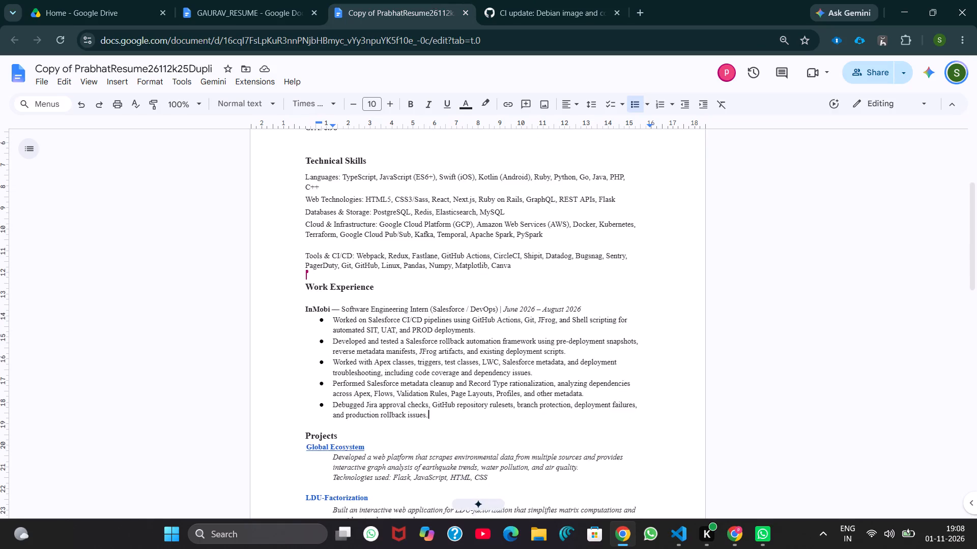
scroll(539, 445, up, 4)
Undo the last twenty edits in the reference résumé in the other browser window and check the document.
key(alt+Tab)
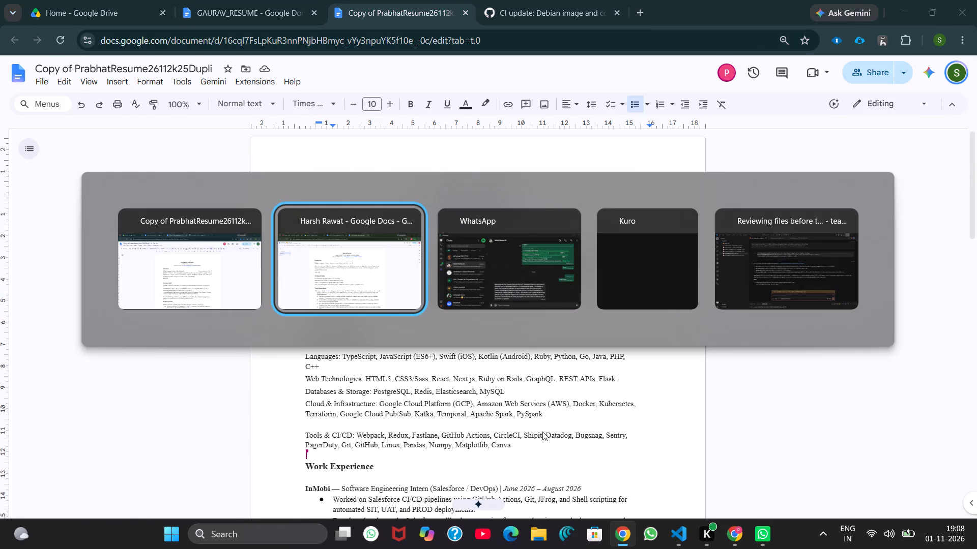
click(512, 355)
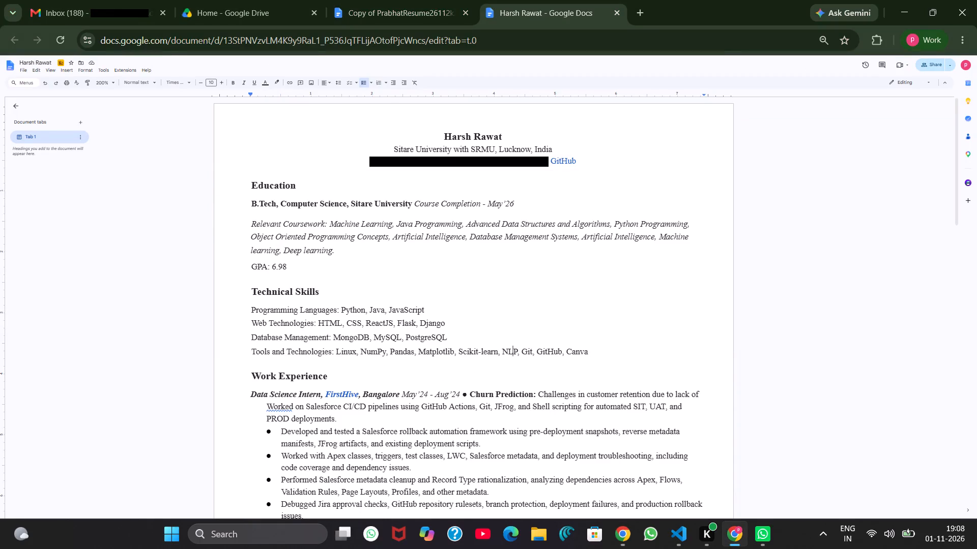
key(ctrl+z)
key(ctrl+z)
key(ctrl+z)
key(ctrl+z)
key(ctrl+z)
key(ctrl+z)
key(ctrl+z)
key(ctrl+z)
key(ctrl+z)
key(ctrl+z)
key(ctrl+z)
key(ctrl+z)
key(ctrl+z)
key(ctrl+z)
key(ctrl+z)
key(ctrl+z)
key(ctrl+z)
key(ctrl+z)
key(ctrl+z)
key(ctrl+z)
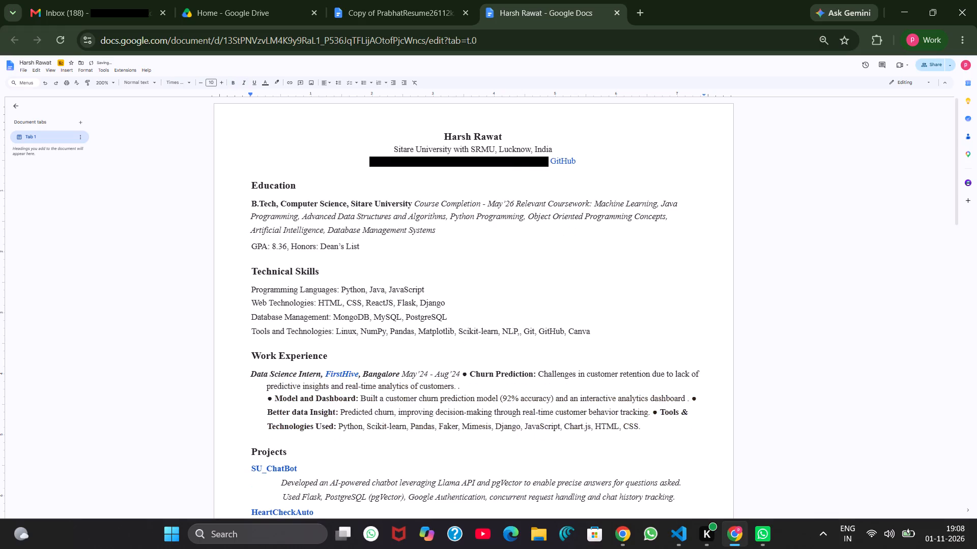
scroll(535, 358, down, 2)
scroll(535, 358, up, 1)
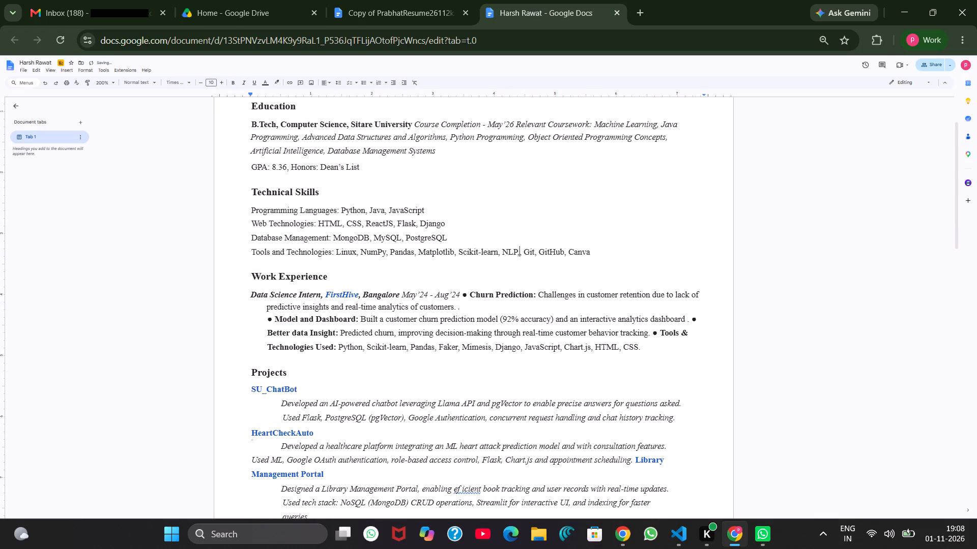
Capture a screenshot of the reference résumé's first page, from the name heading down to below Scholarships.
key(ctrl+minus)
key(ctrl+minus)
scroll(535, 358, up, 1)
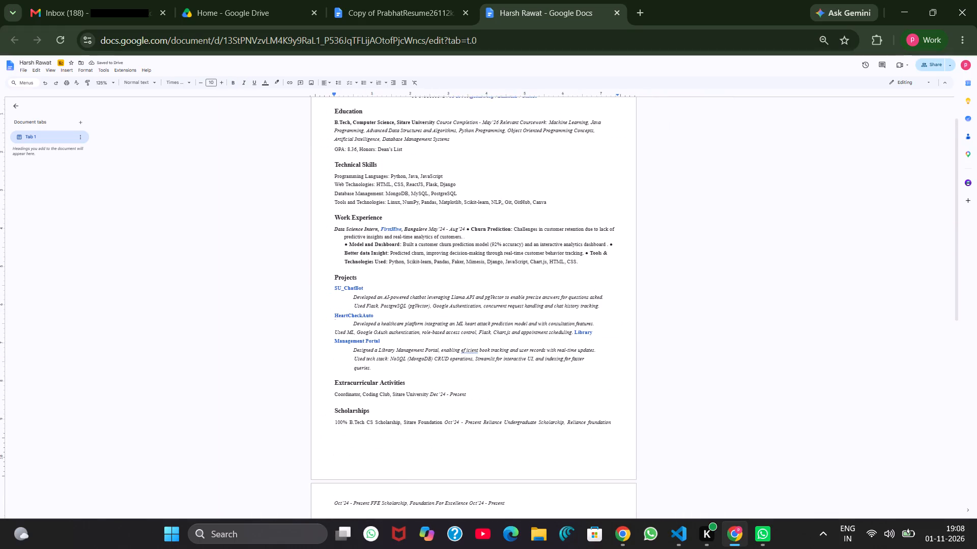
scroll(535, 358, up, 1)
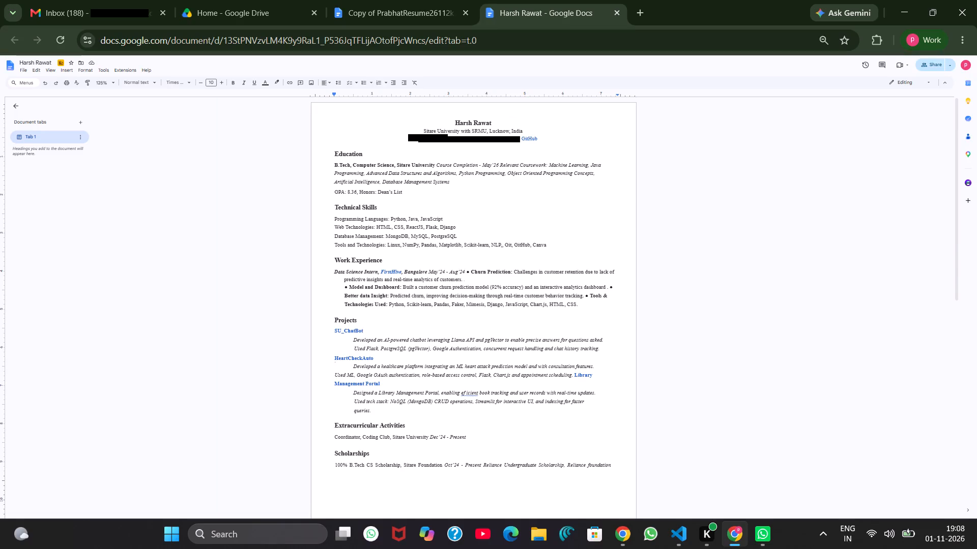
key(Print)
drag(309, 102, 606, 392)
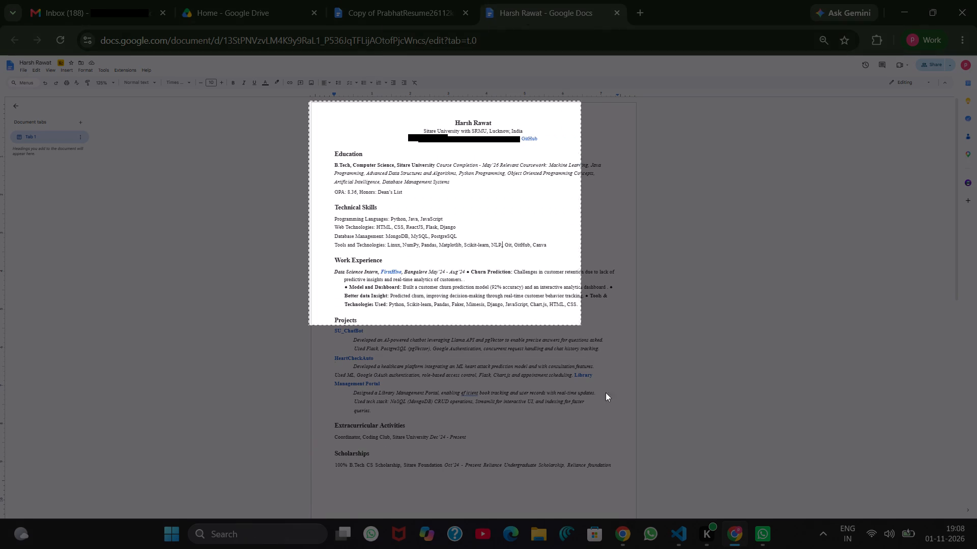
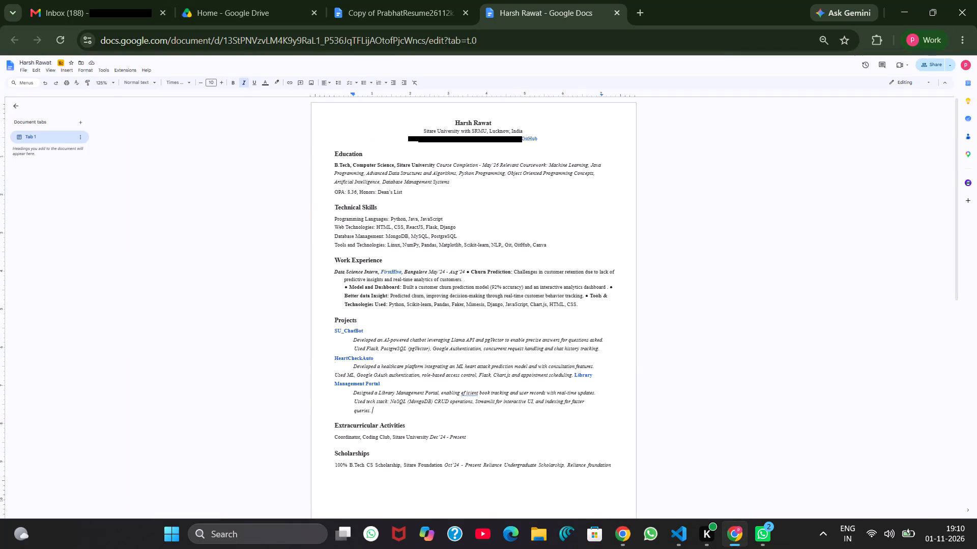
click(533, 333)
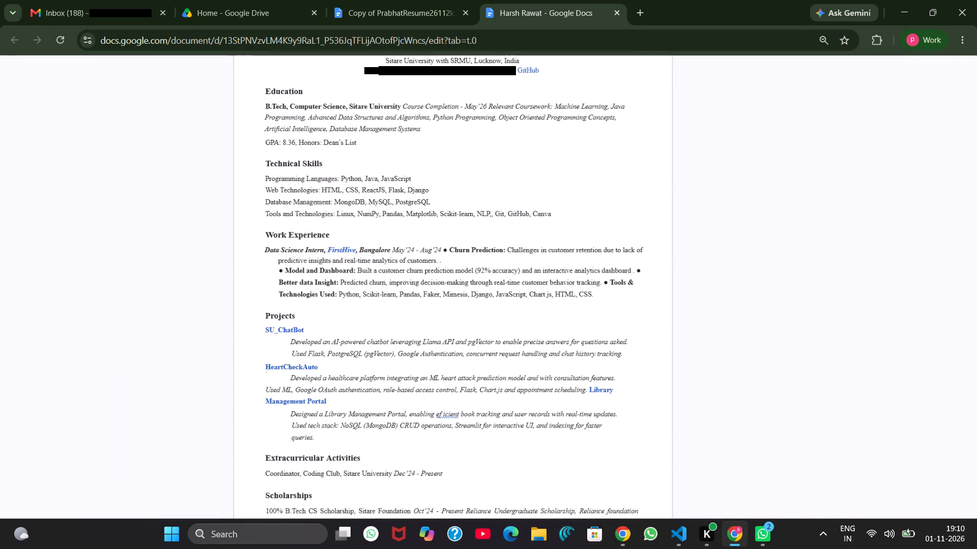
scroll(533, 333, up, 1)
scroll(533, 333, down, 1)
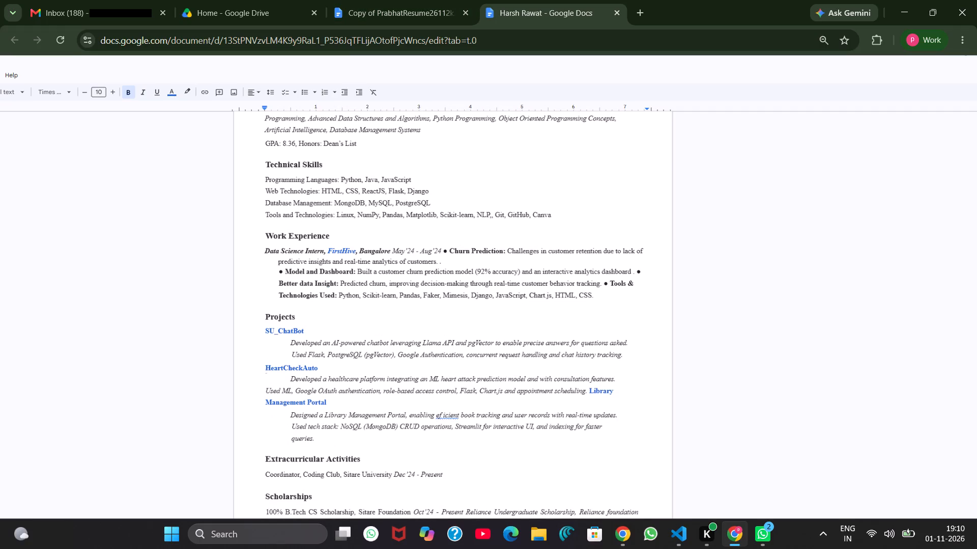
click(493, 308)
Redo all the undone edits in the reference résumé, including the extended coursework, GPA 6.98 and Salesforce work experience bullets.
key(ctrl+y)
key(ctrl+y)
key(ctrl+y)
key(ctrl+y)
key(ctrl+y)
key(ctrl+y)
key(ctrl+y)
key(ctrl+y)
key(ctrl+y)
key(ctrl+y)
key(ctrl+y)
key(ctrl+y)
key(ctrl+y)
key(ctrl+y)
key(ctrl+y)
key(ctrl+y)
key(ctrl+y)
key(ctrl+y)
key(ctrl+y)
key(ctrl+y)
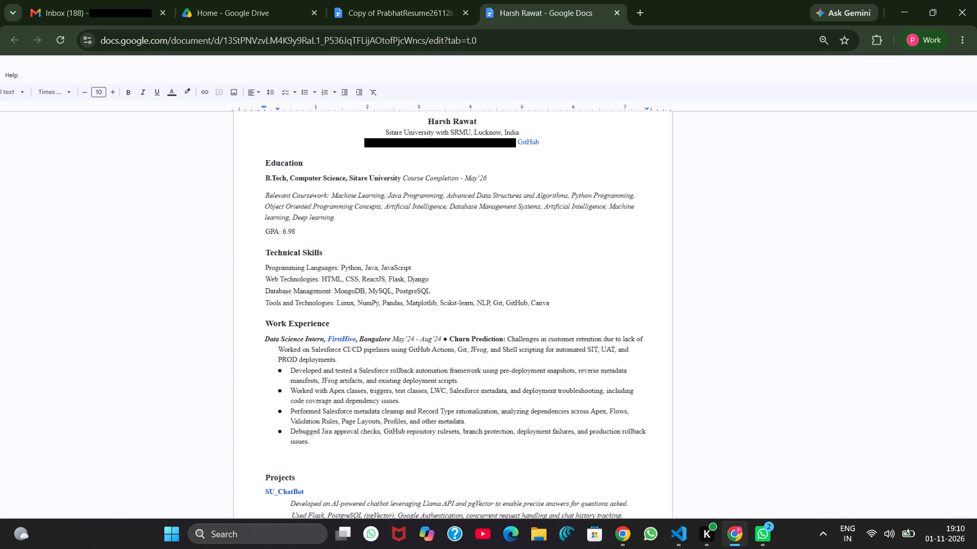
key(ctrl+y)
key(ctrl+y)
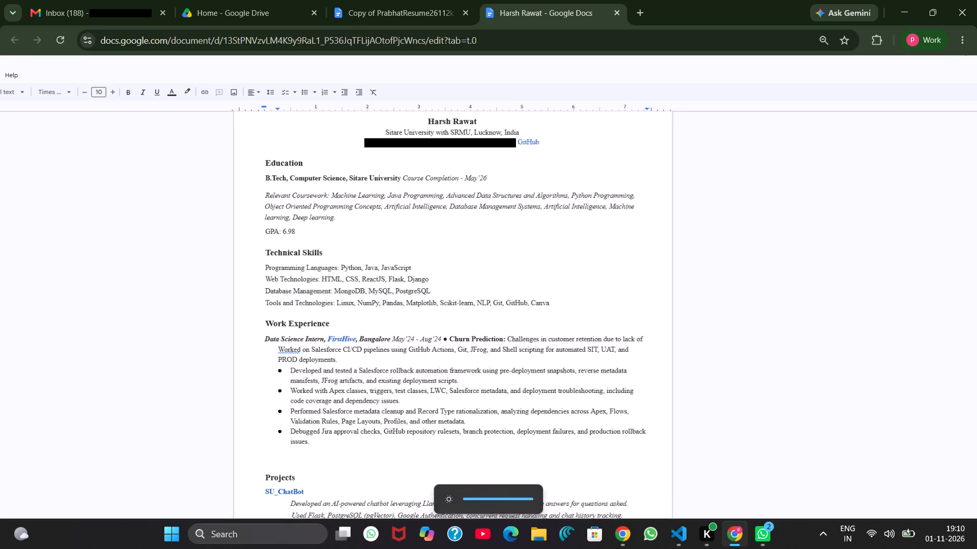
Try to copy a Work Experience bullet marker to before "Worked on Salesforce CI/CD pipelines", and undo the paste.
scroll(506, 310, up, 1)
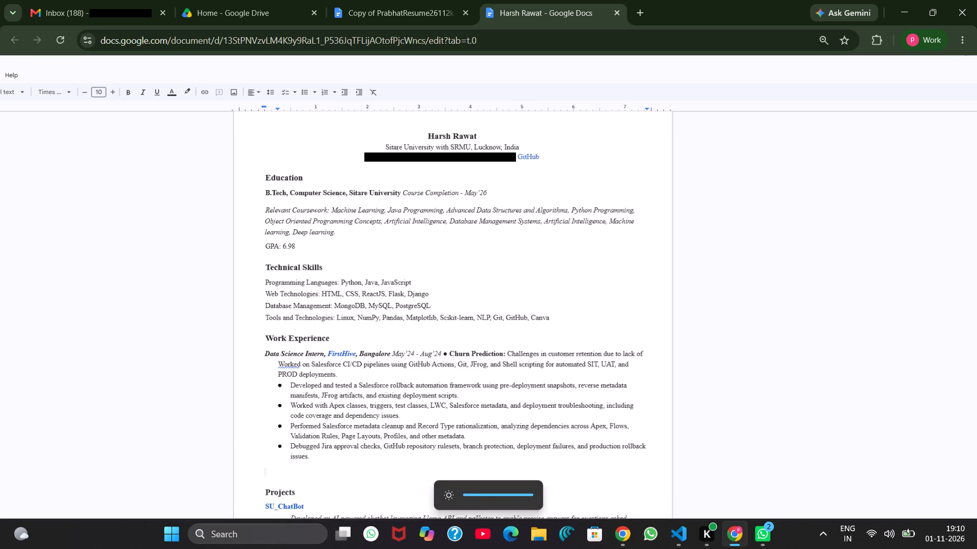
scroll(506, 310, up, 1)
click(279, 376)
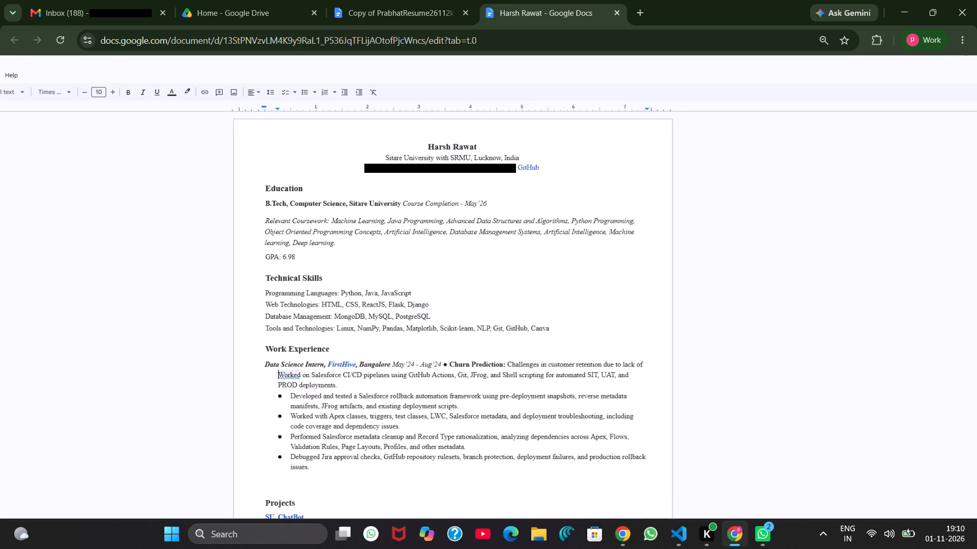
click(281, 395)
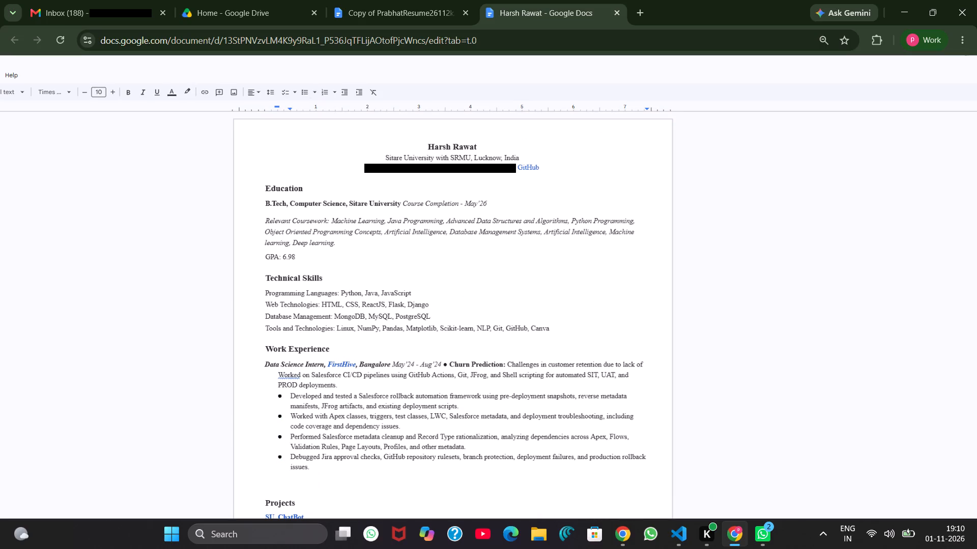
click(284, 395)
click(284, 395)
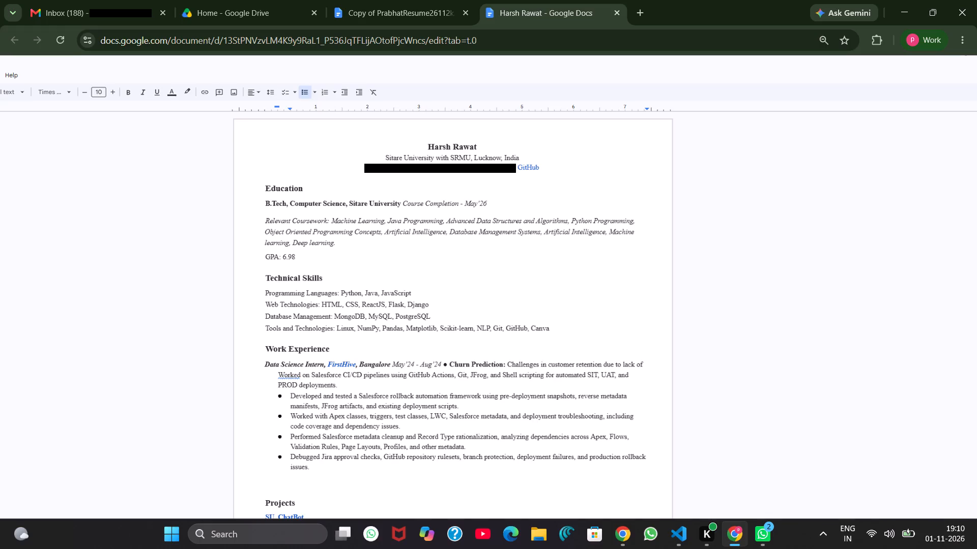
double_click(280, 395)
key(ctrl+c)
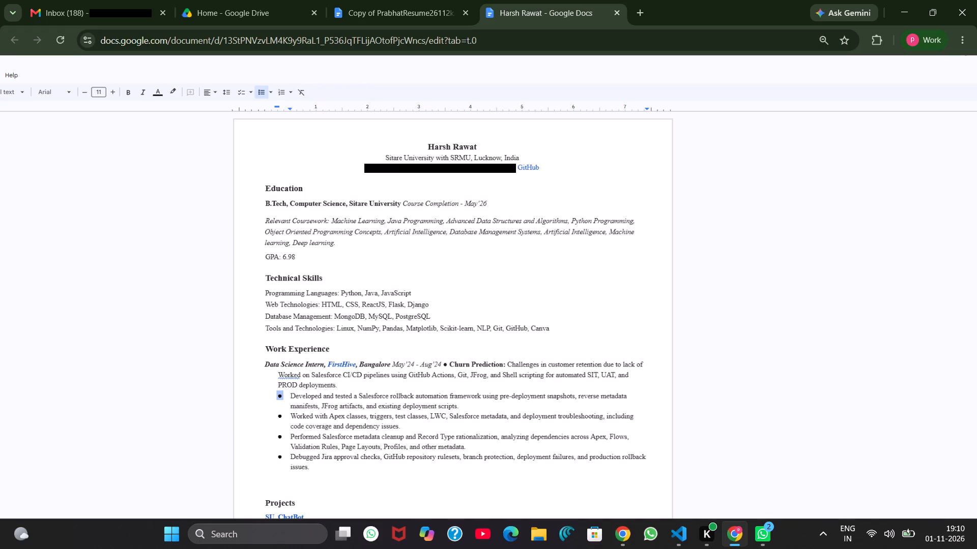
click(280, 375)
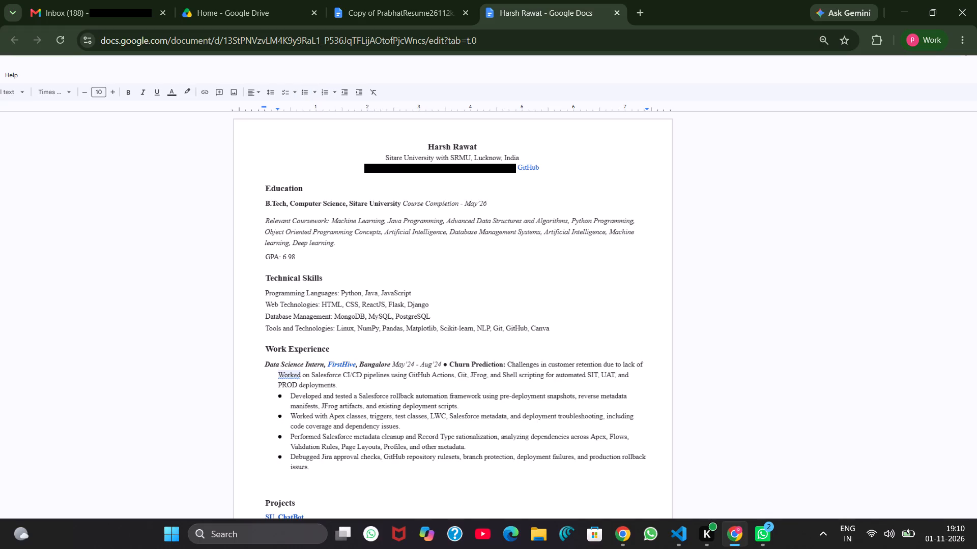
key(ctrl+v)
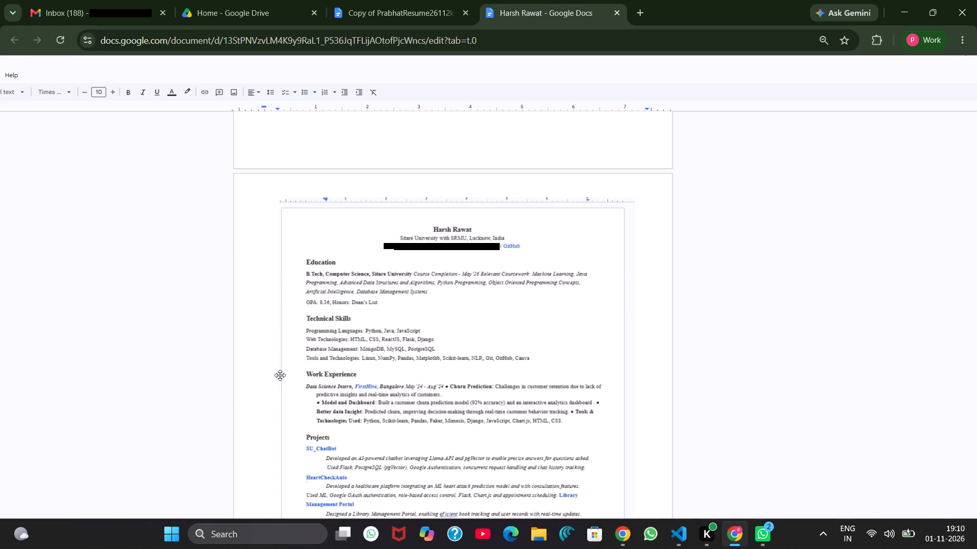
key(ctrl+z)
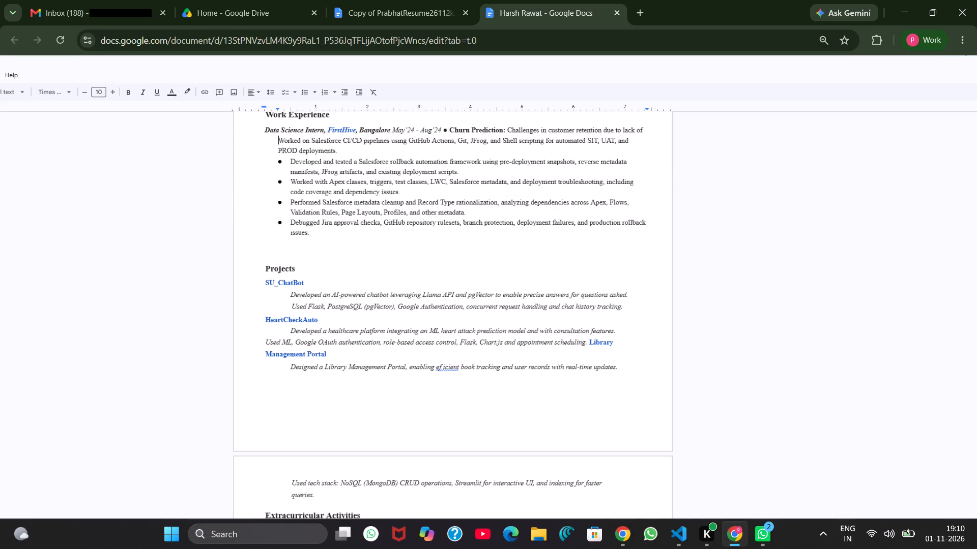
Copy the whole Projects section, from its heading through the StackOverflow project's technologies line, from the candidate's résumé.
scroll(352, 360, up, 3)
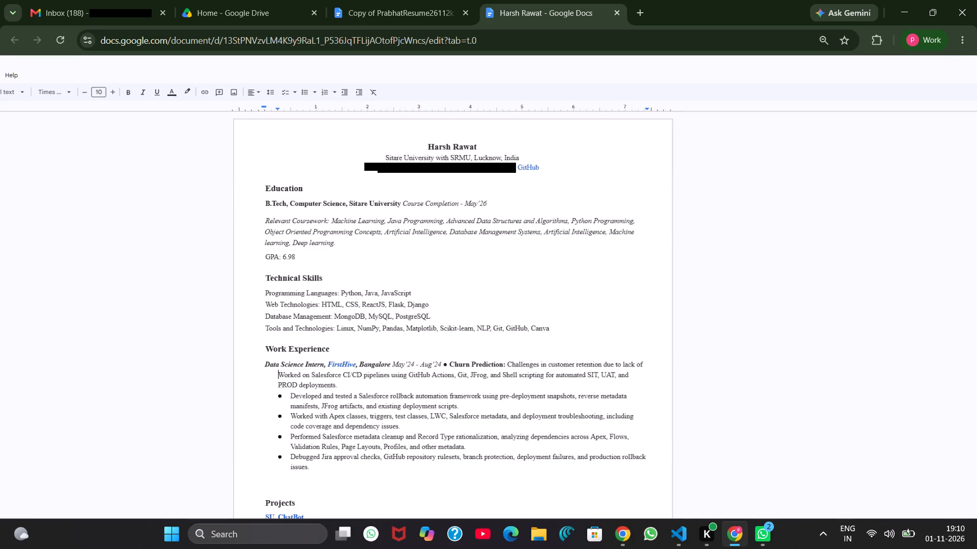
scroll(356, 393, down, 3)
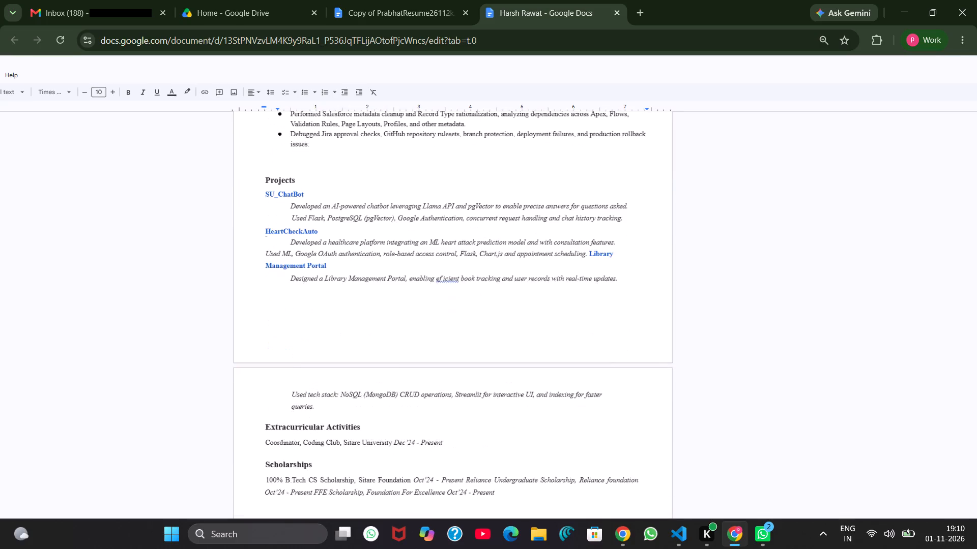
scroll(356, 393, up, 1)
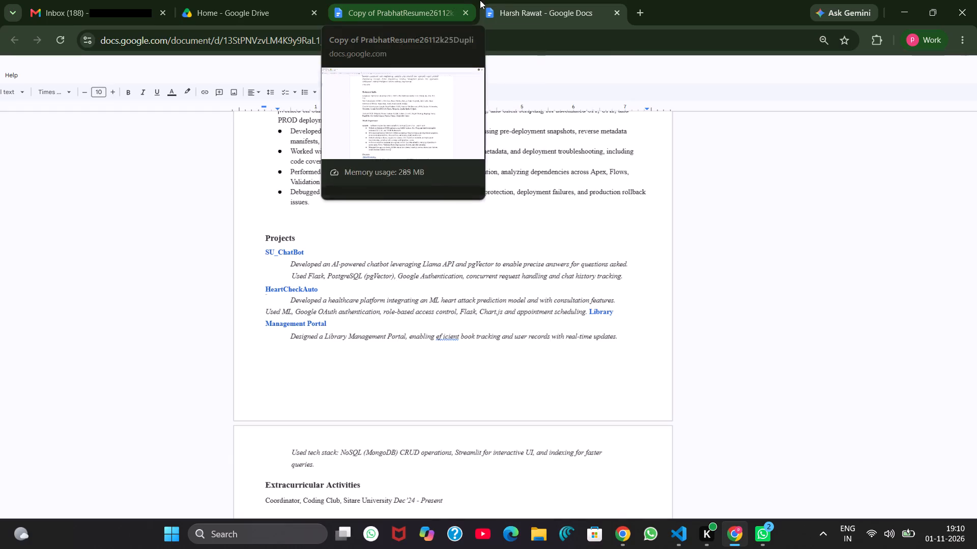
click(436, 0)
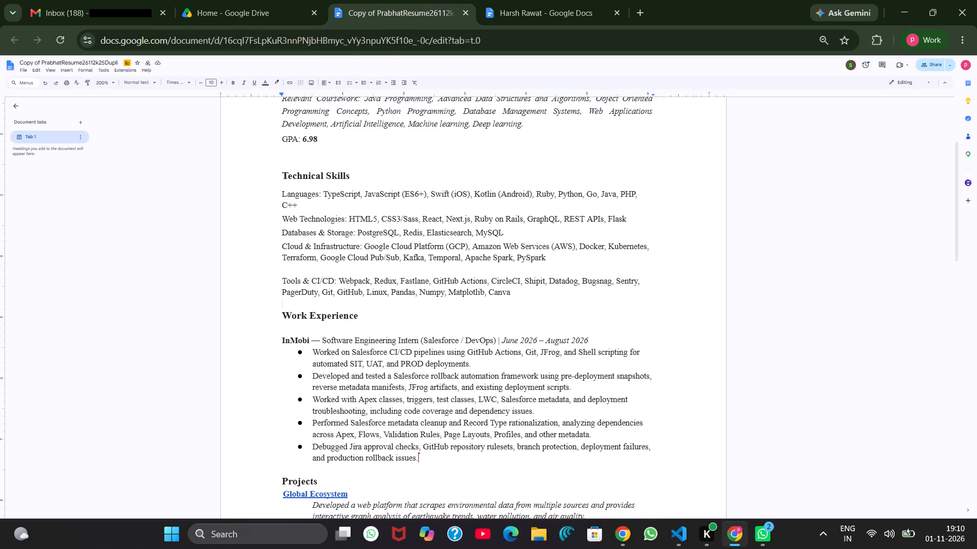
scroll(395, 378, down, 3)
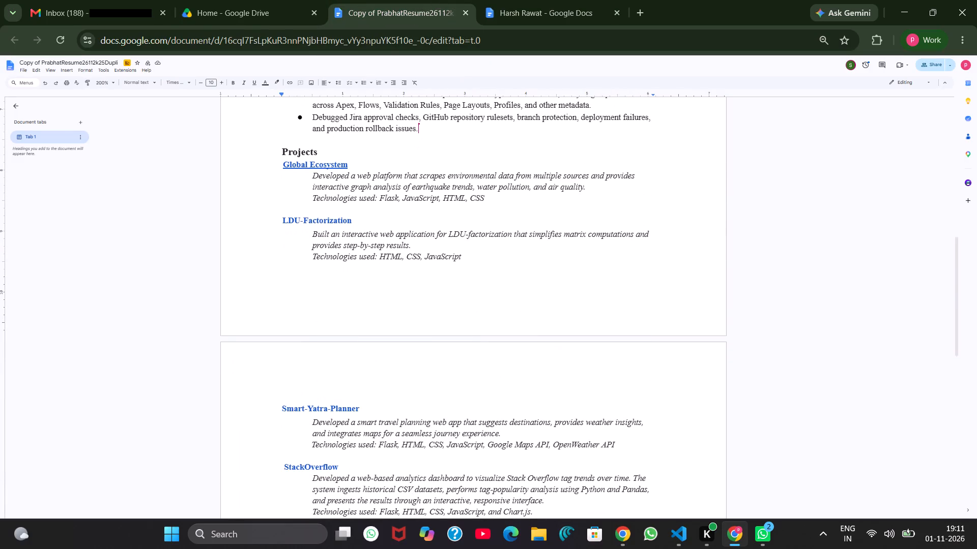
drag(279, 151, 523, 517)
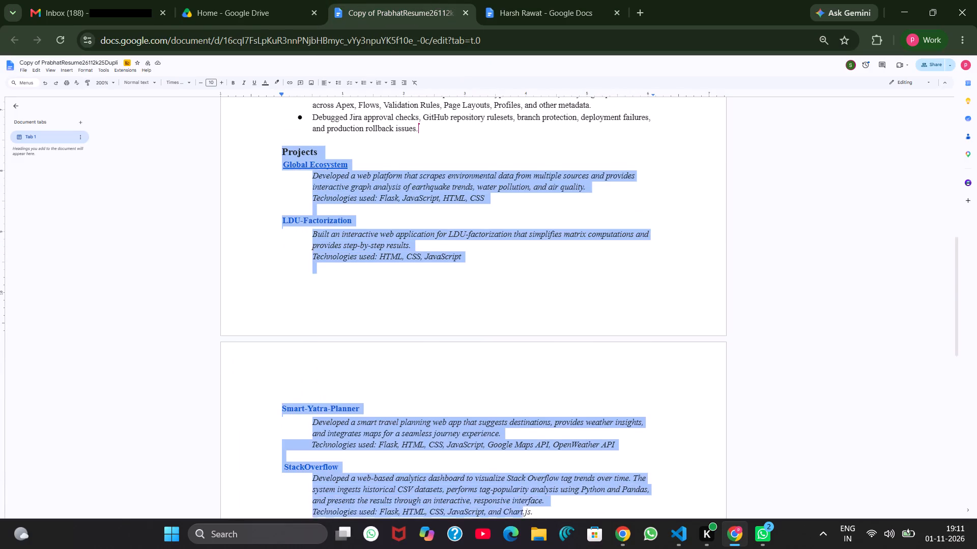
drag(523, 517, 552, 424)
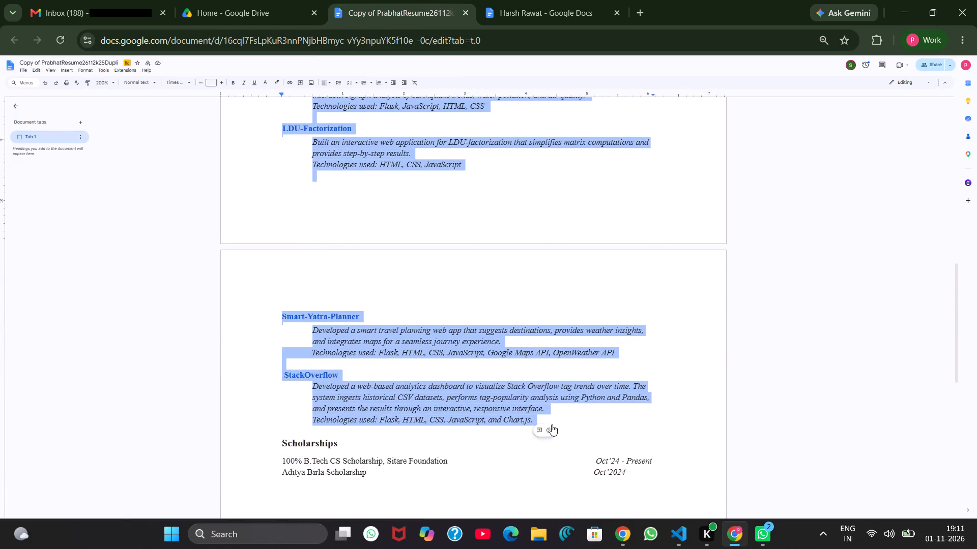
key(ctrl+c)
scroll(514, 403, up, 2)
scroll(514, 403, down, 1)
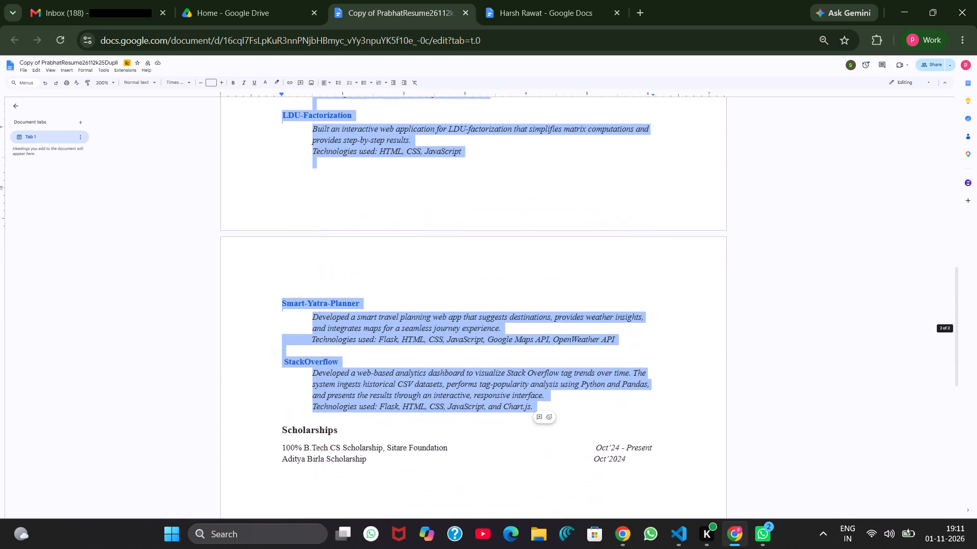
Replace the reference résumé's Projects section, from its heading through the Library Management Portal entry, with the copied Projects section.
click(515, 0)
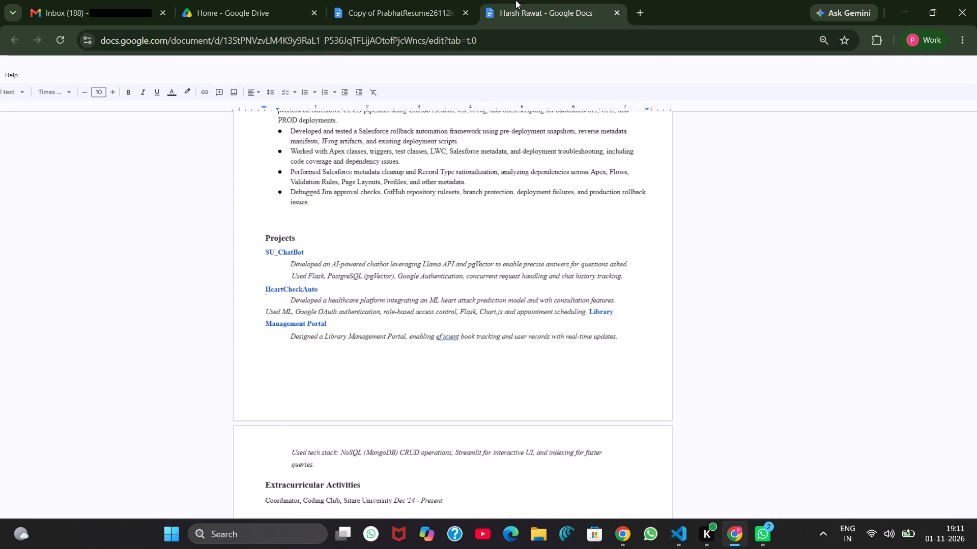
drag(264, 253, 396, 489)
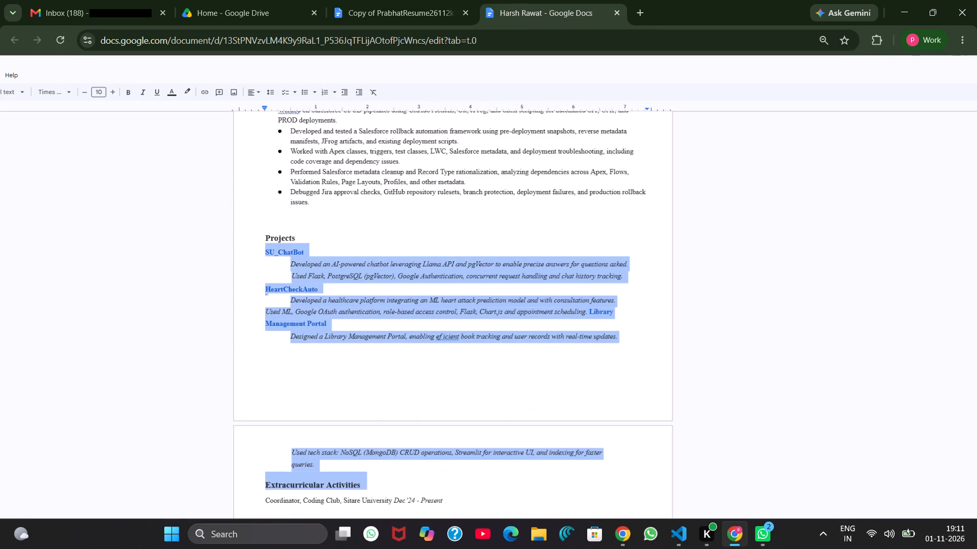
drag(396, 489, 426, 480)
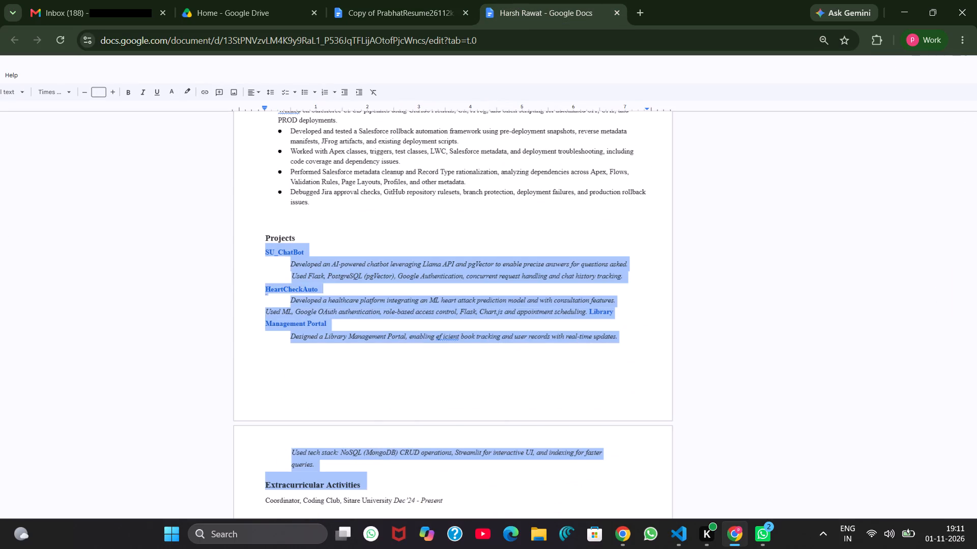
click(426, 480)
scroll(426, 480, down, 1)
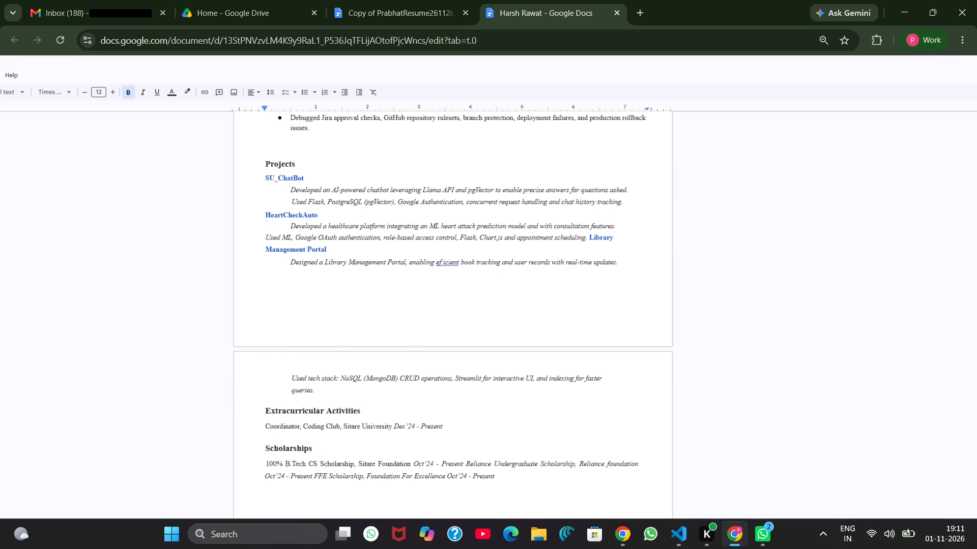
click(261, 176)
click(261, 176)
click(362, 237)
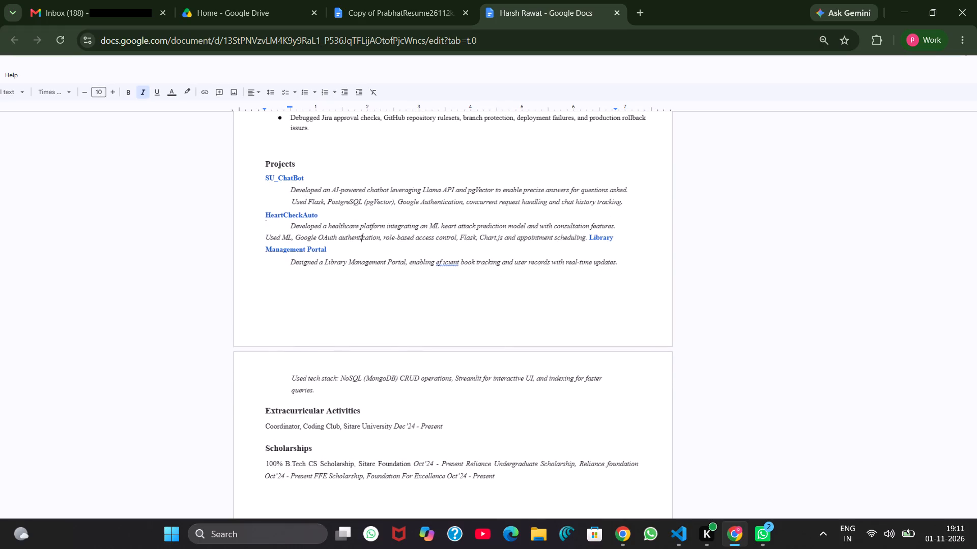
click(404, 0)
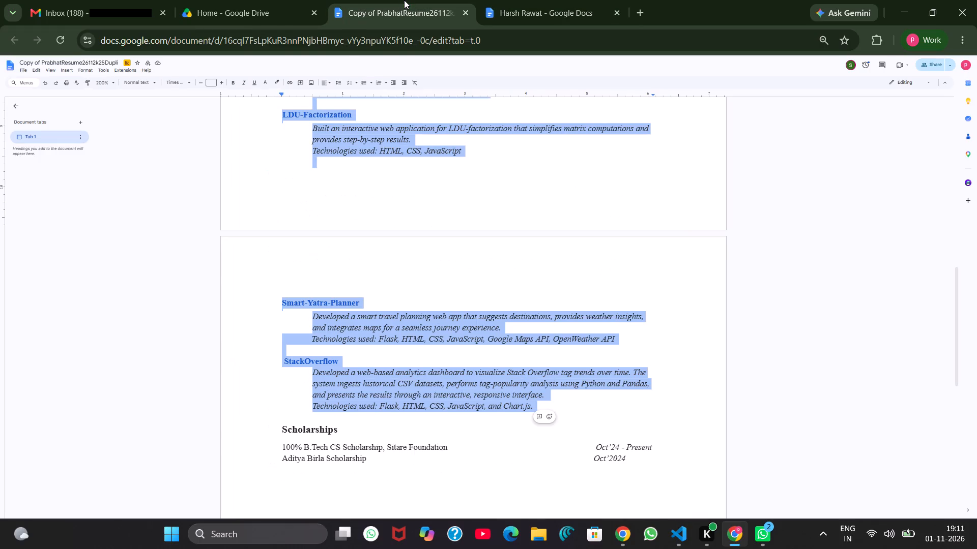
scroll(501, 305, up, 3)
click(523, 0)
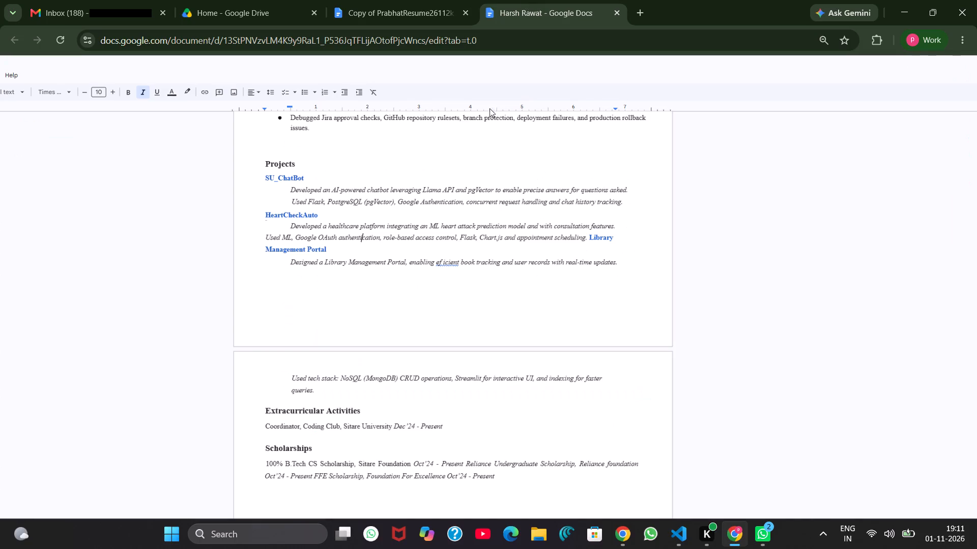
drag(261, 161, 298, 189)
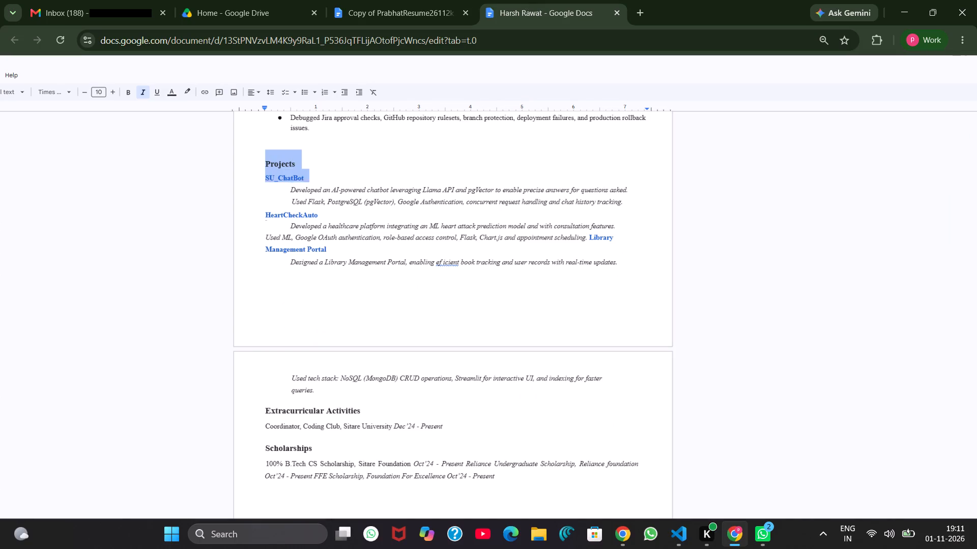
drag(298, 189, 444, 393)
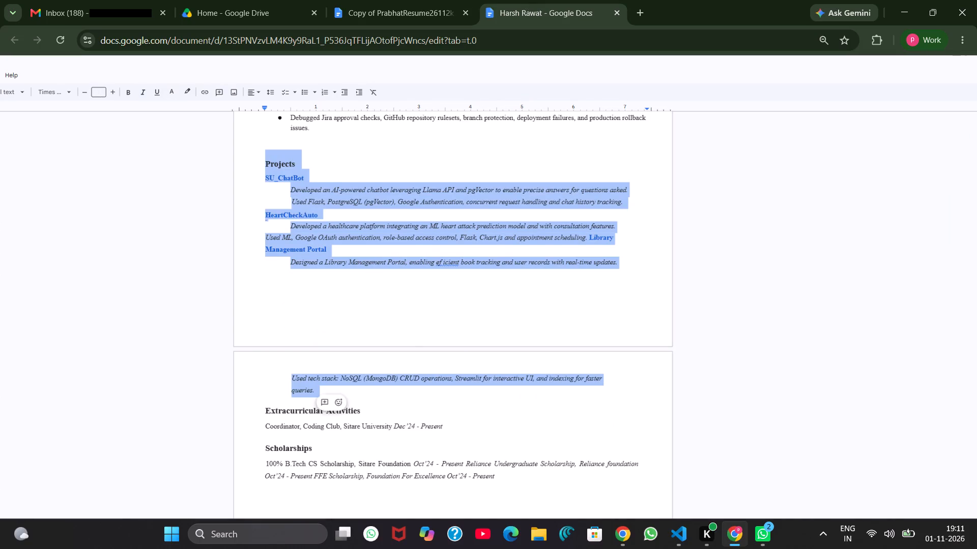
key(ctrl+v)
Copy the InMobi Software Engineering Intern line with its June 2026 – August 2026 dates from the candidate's Work Experience section.
scroll(461, 332, up, 1)
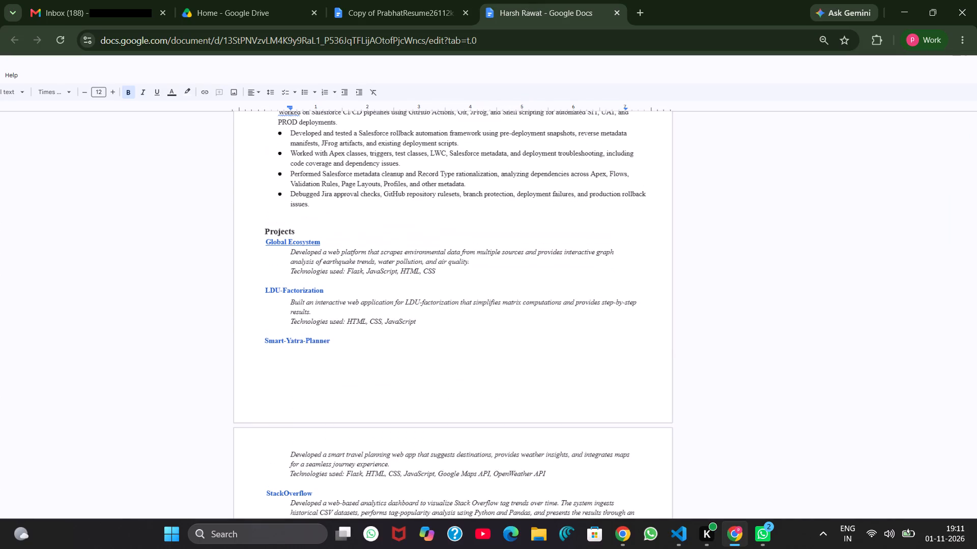
scroll(461, 332, up, 4)
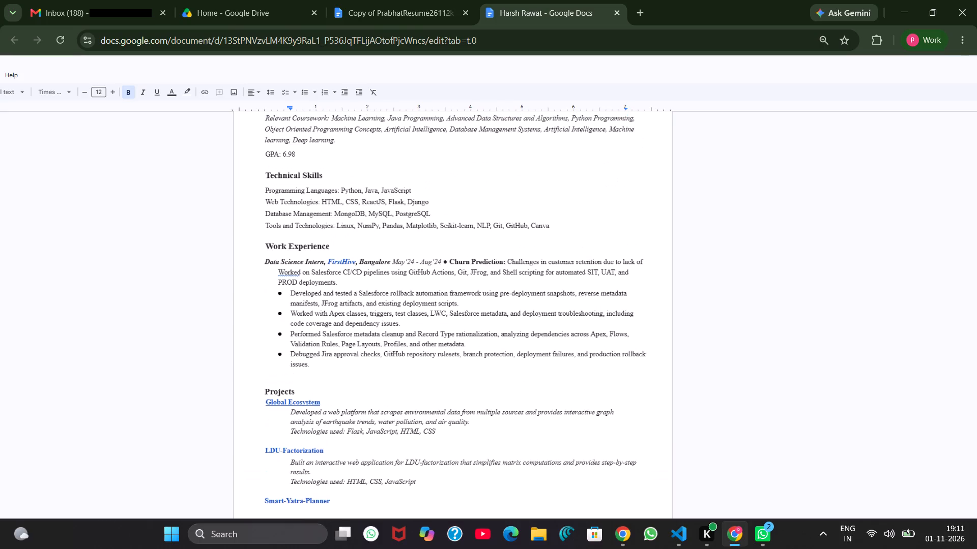
click(447, 2)
click(530, 0)
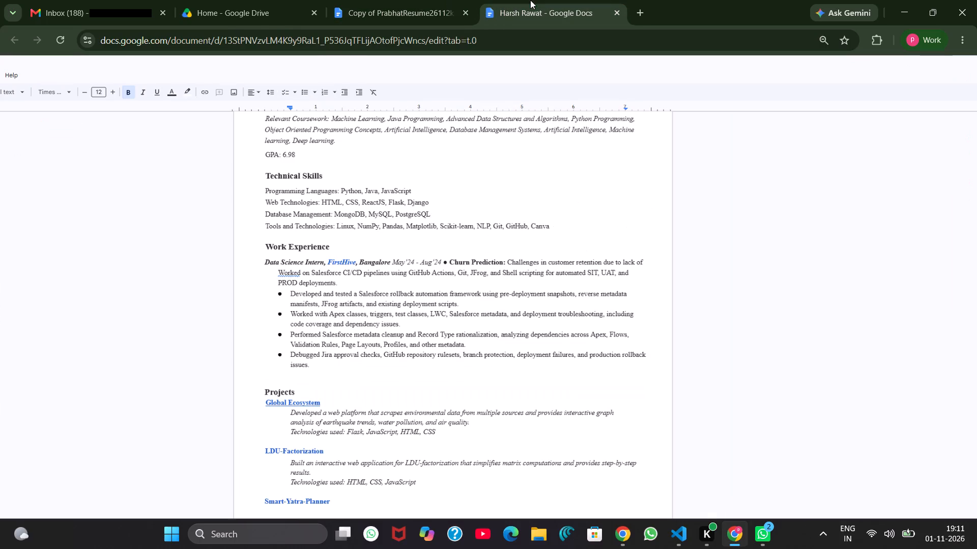
scroll(468, 346, up, 1)
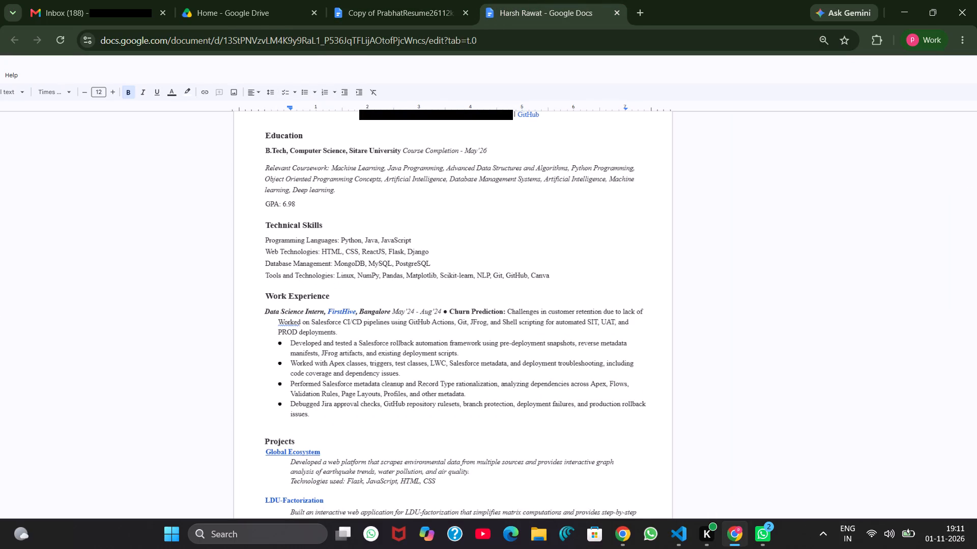
click(434, 0)
click(416, 343)
scroll(416, 343, up, 1)
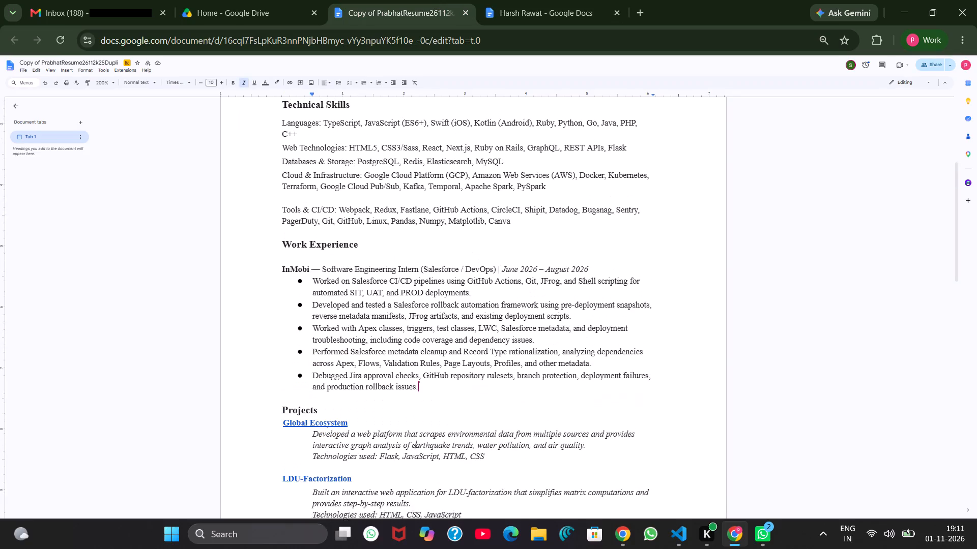
scroll(416, 343, up, 1)
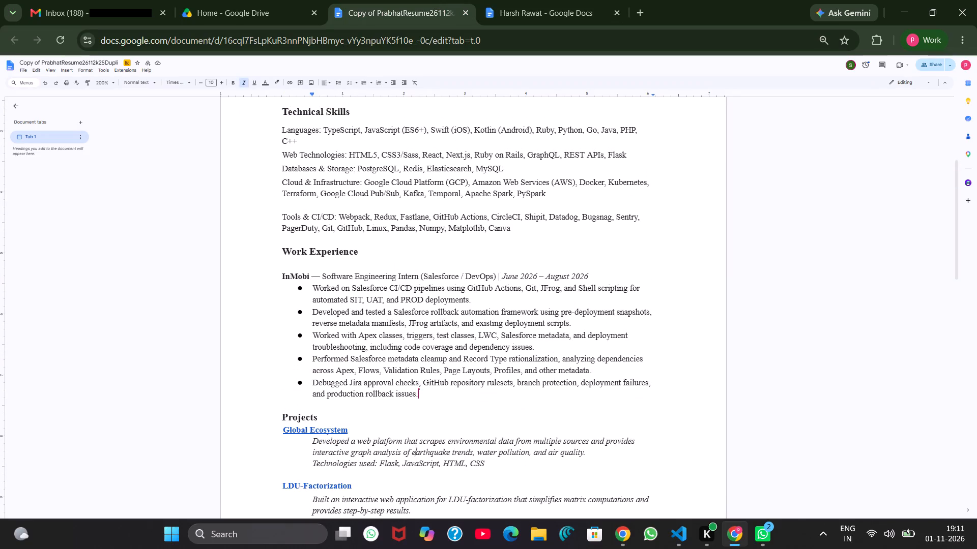
drag(590, 276, 326, 268)
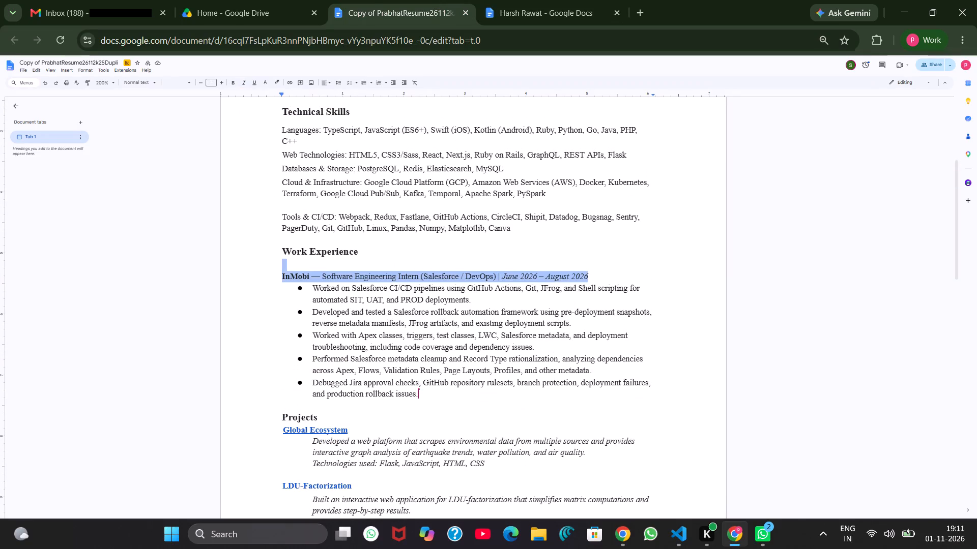
key(ctrl+c)
Replace the reference résumé's Data Science Intern and Churn Prediction line with the copied InMobi line, and remove the blank line above it.
click(607, 0)
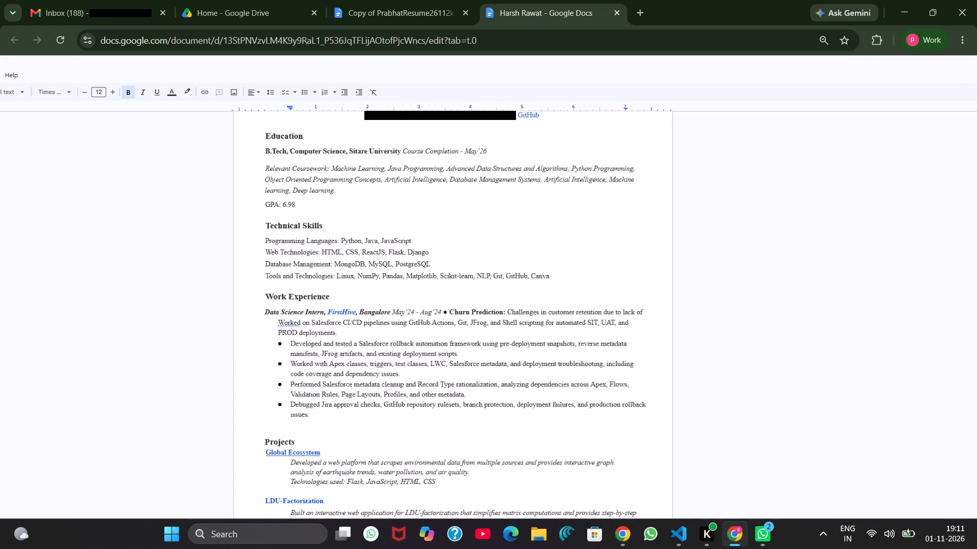
drag(265, 312, 528, 321)
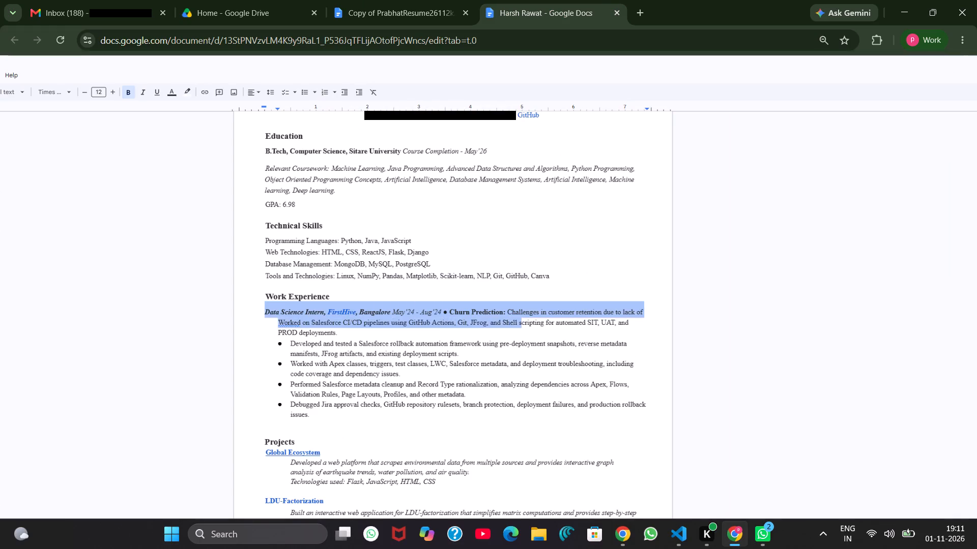
drag(528, 321, 646, 310)
key(ctrl+v)
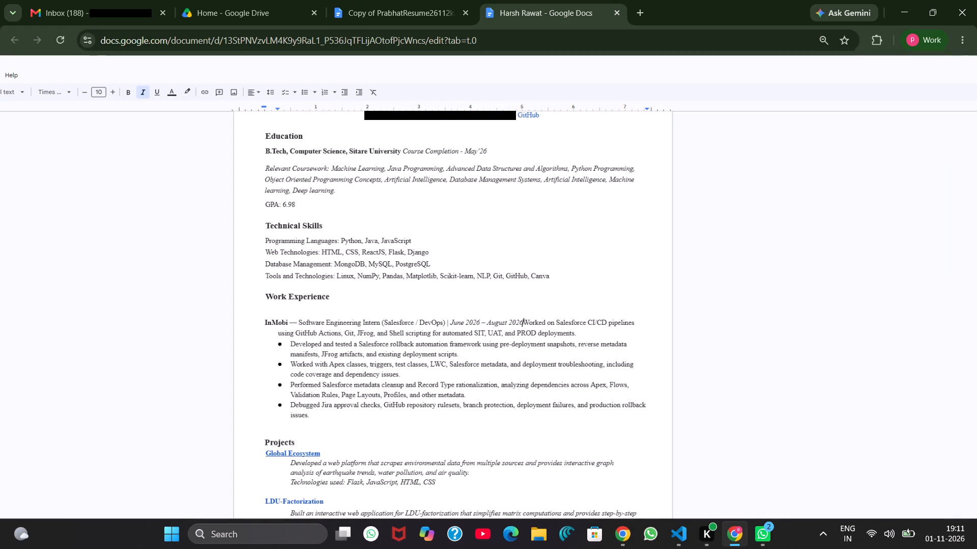
click(407, 302)
key(BackSpace)
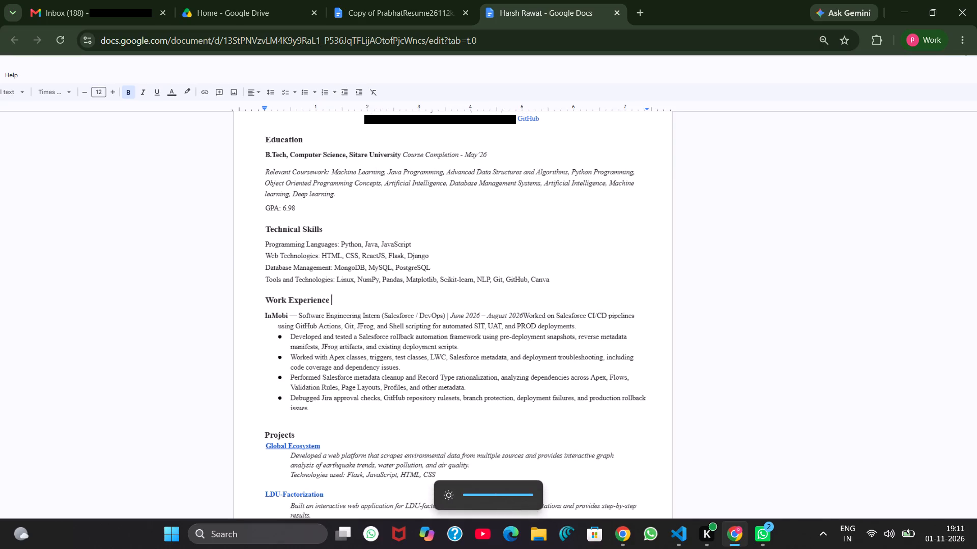
Delete the Aditya Birla Scholarship entry and its Oct'2024 date from the Scholarships section of the candidate's résumé.
scroll(484, 339, up, 3)
scroll(568, 365, down, 2)
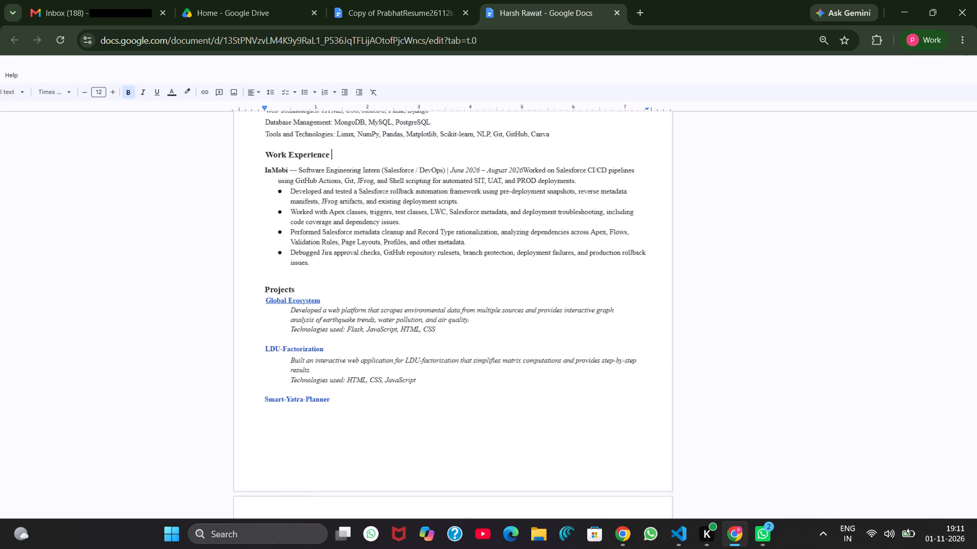
scroll(568, 365, down, 3)
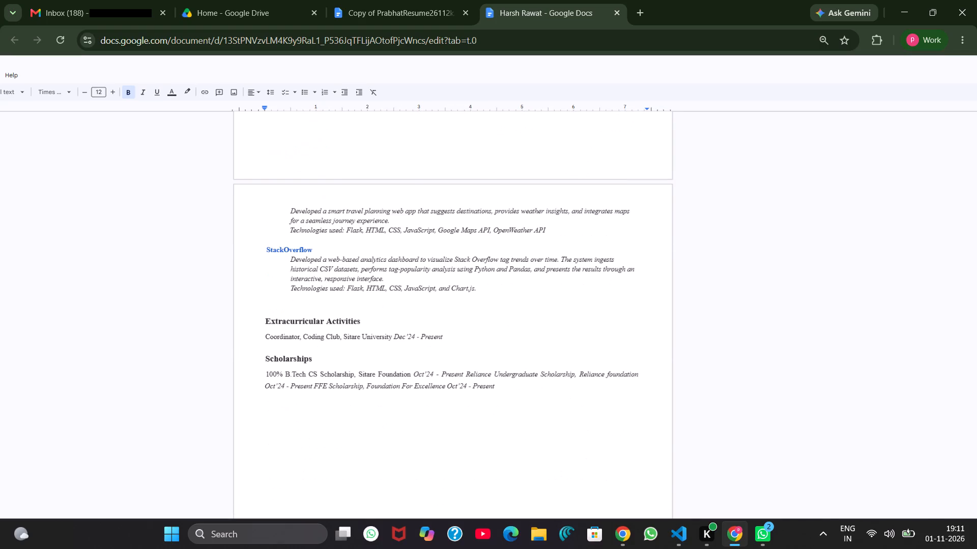
click(430, 0)
scroll(512, 314, down, 3)
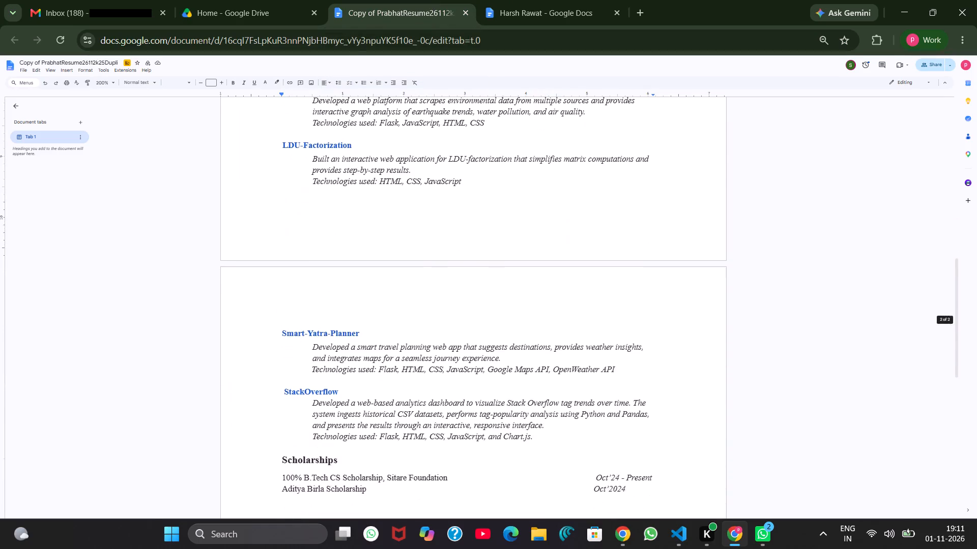
scroll(512, 314, down, 1)
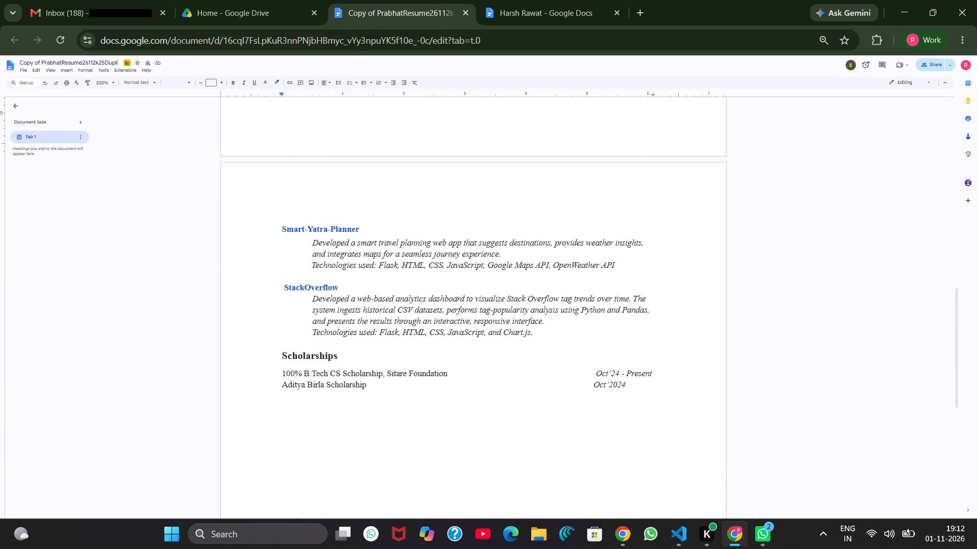
drag(631, 385, 360, 392)
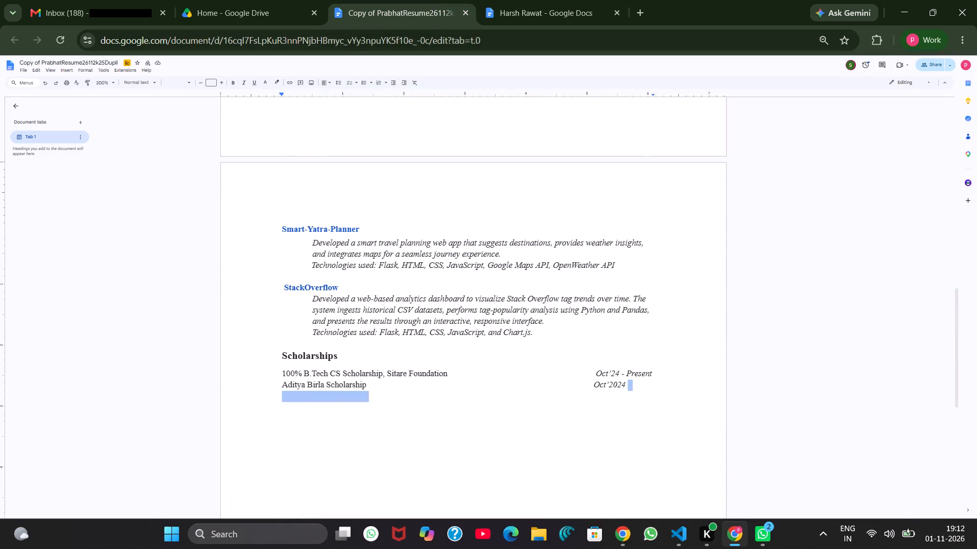
drag(360, 392, 281, 386)
key(BackSpace)
key(BackSpace)
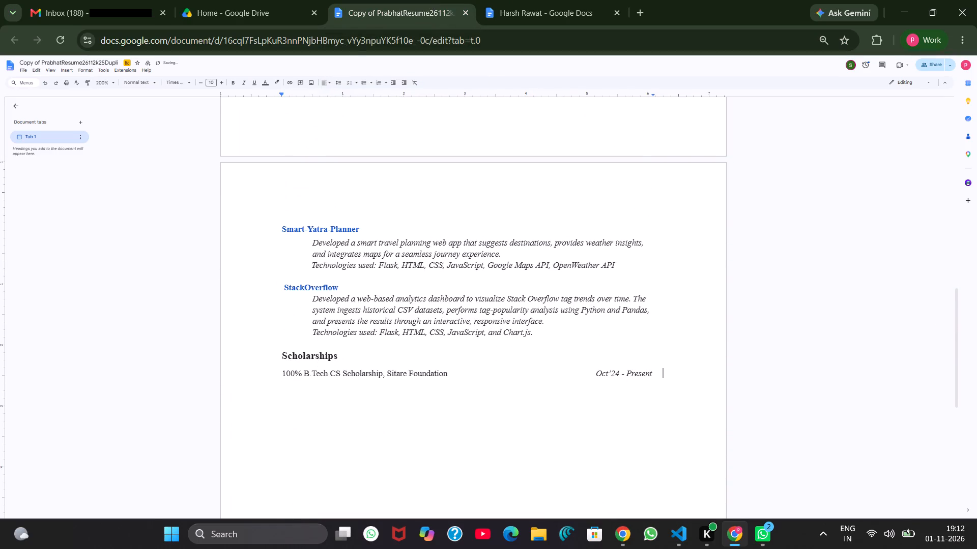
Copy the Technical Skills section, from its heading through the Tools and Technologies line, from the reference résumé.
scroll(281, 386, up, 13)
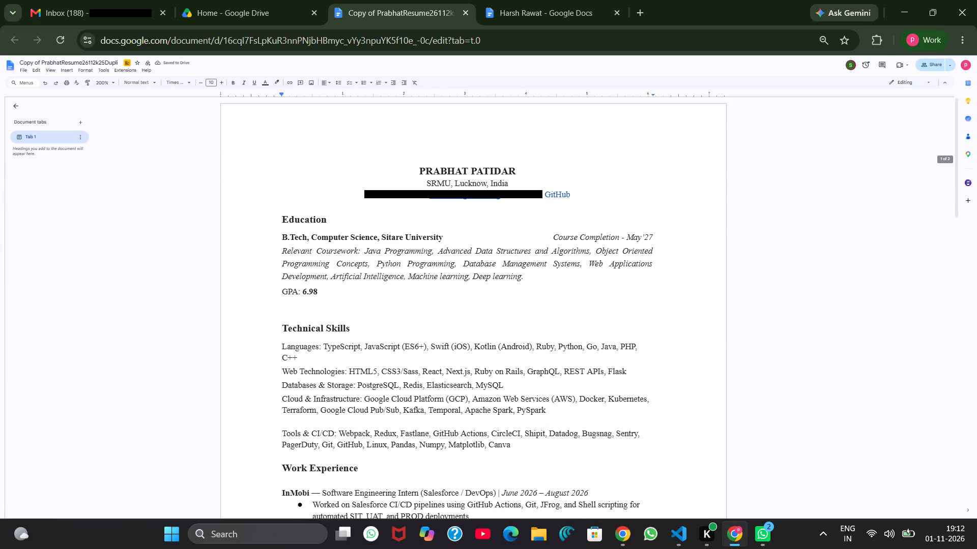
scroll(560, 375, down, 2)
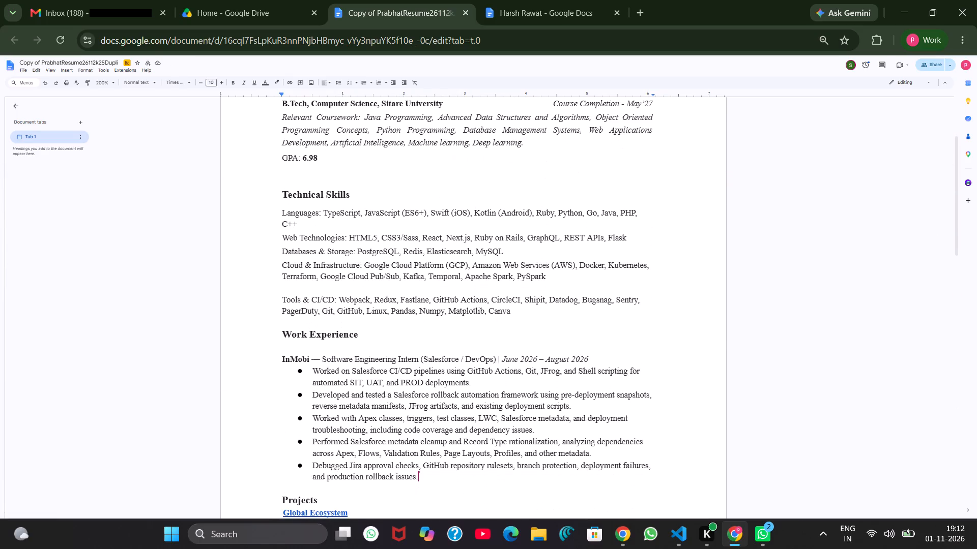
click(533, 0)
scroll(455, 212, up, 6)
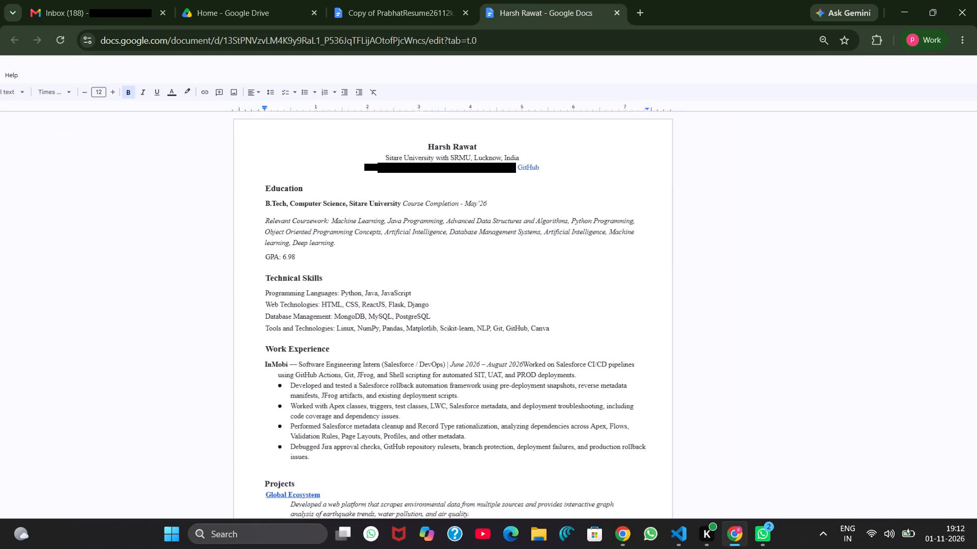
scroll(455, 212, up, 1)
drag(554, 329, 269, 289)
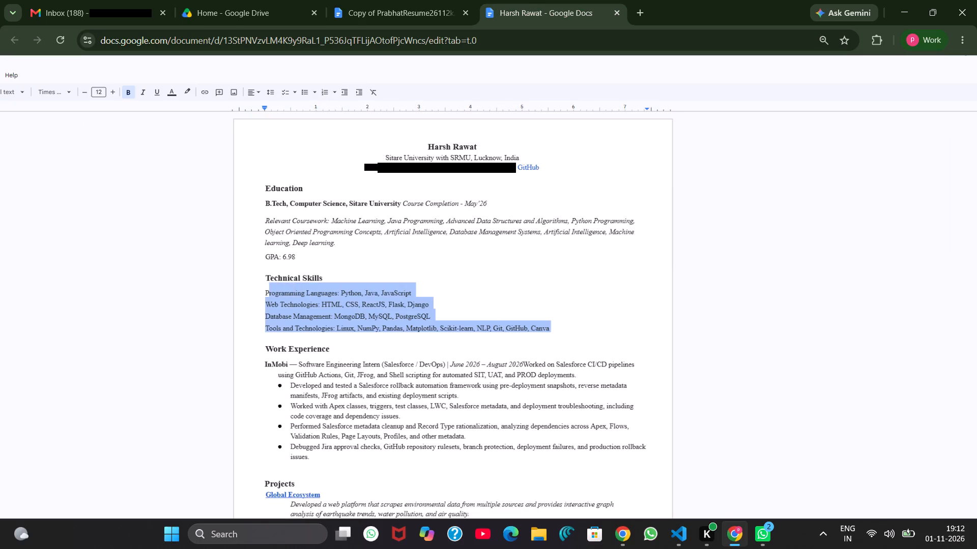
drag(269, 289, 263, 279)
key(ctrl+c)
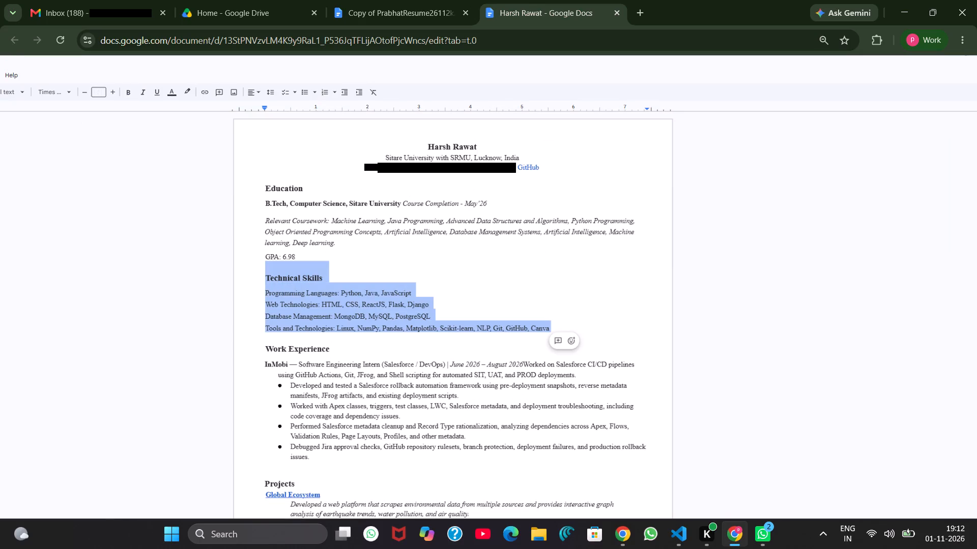
Compare the Technical Skills, Work Experience and Projects sections of the candidate's résumé with those of the reference résumé.
click(419, 0)
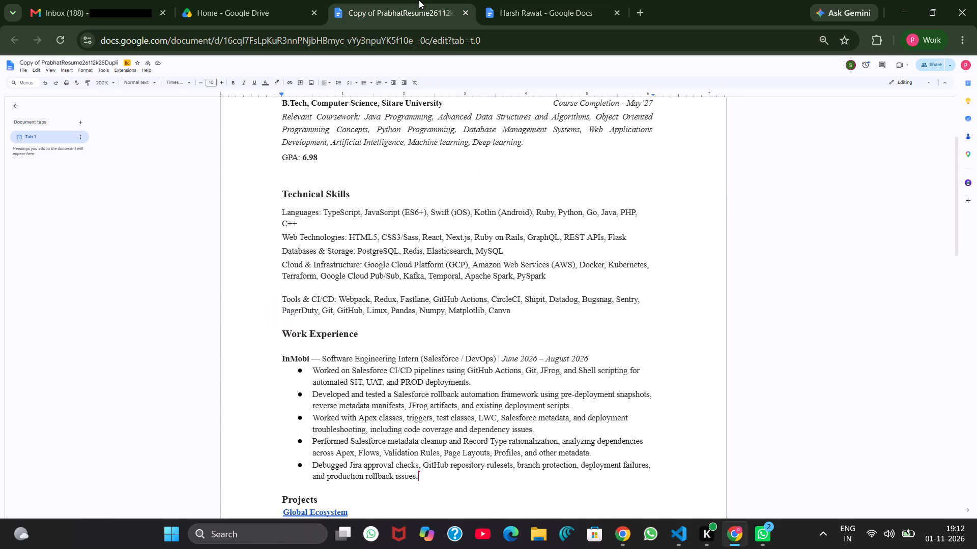
scroll(489, 210, up, 3)
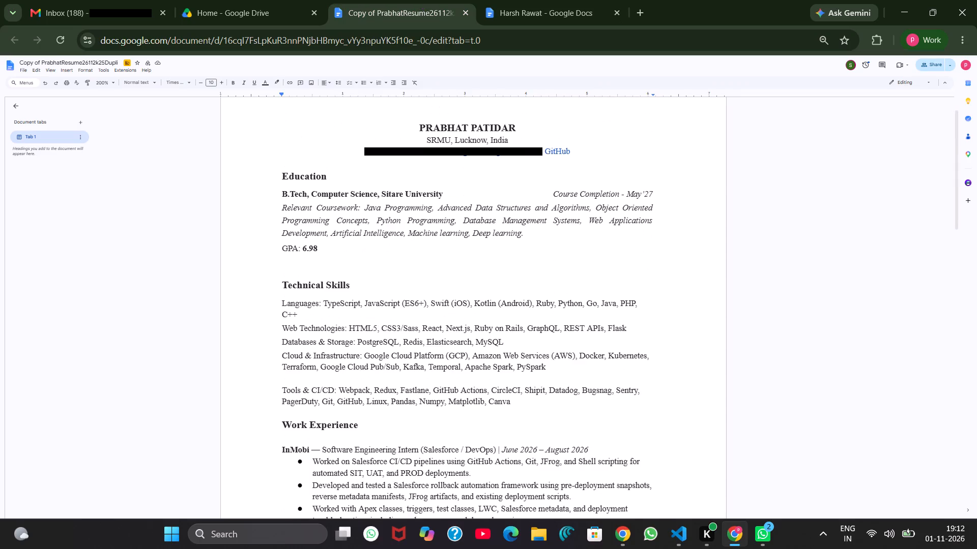
scroll(503, 326, down, 2)
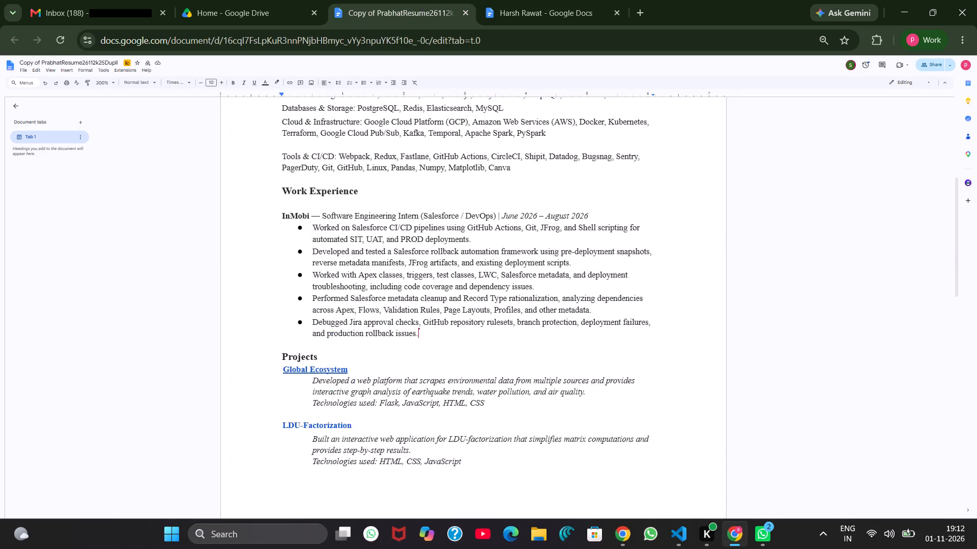
click(568, 0)
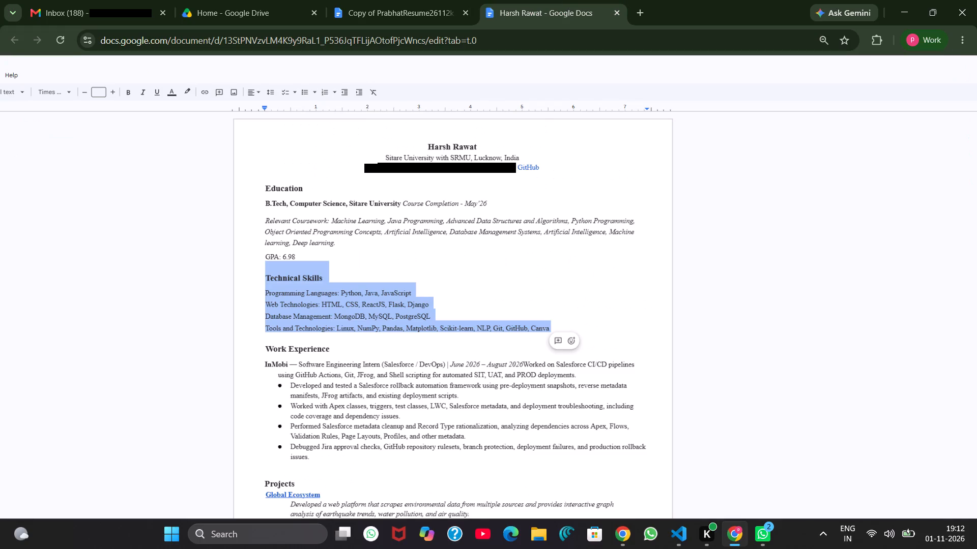
click(473, 283)
scroll(503, 277, down, 1)
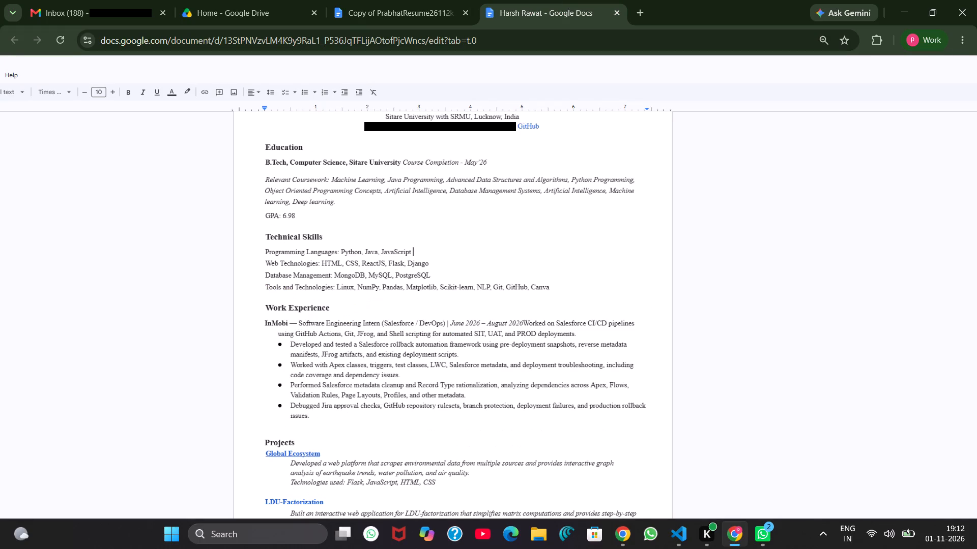
scroll(503, 277, down, 1)
Space the Course Completion date out to the right margin of the B.Tech line in the reference résumé's Education section.
scroll(486, 252, up, 1)
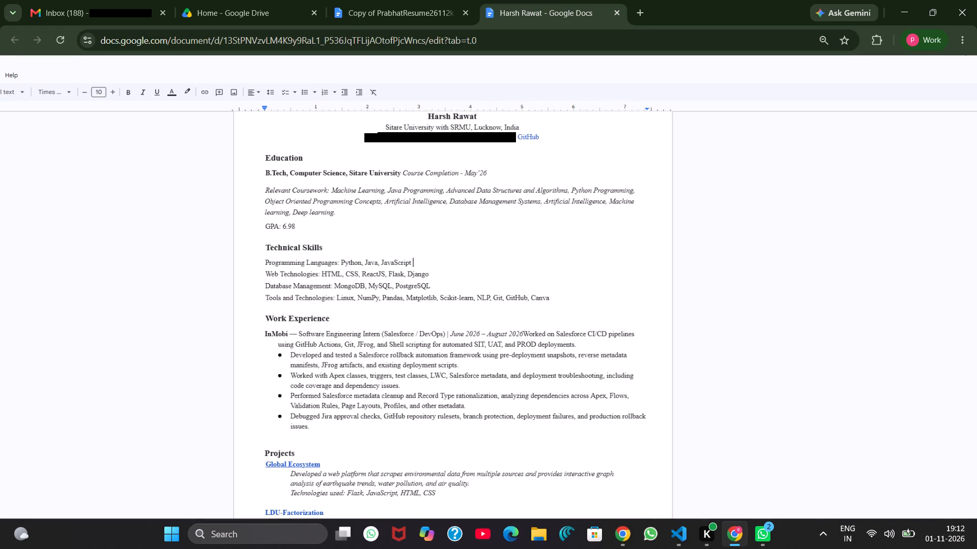
scroll(486, 252, up, 1)
click(402, 176)
key(Tab)
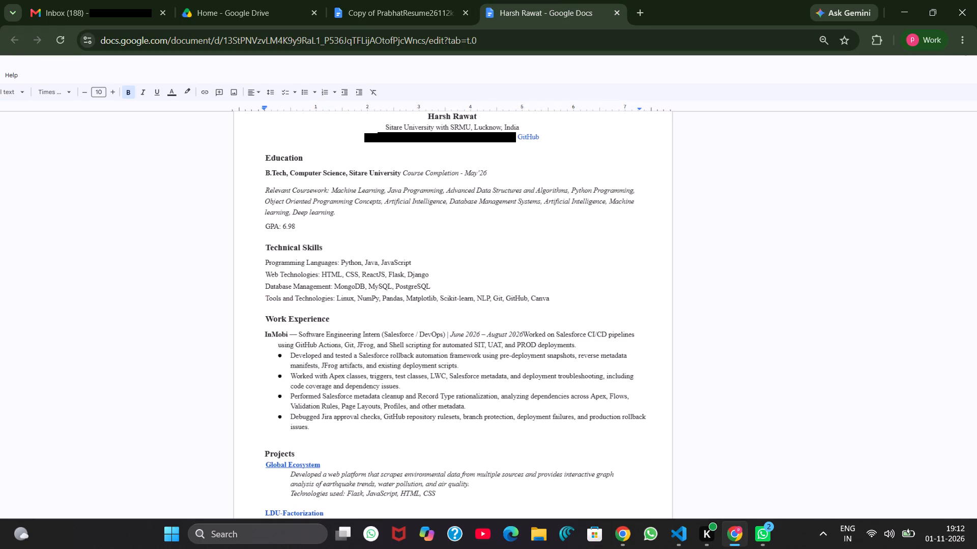
key(Tab)
key(Tab)
key(Tab)
key(Tab)
key(Tab)
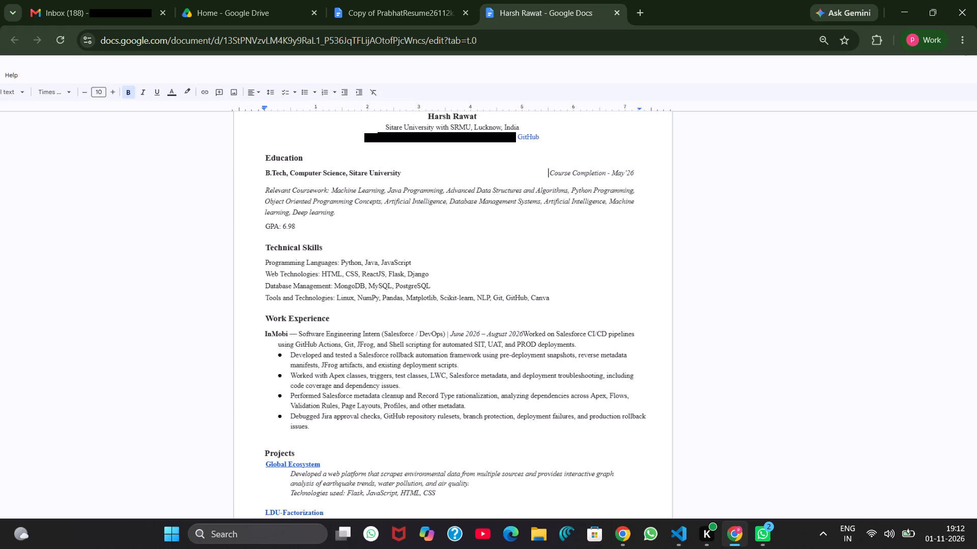
Set the Course Completion date in the Education section to May'27.
click(646, 171)
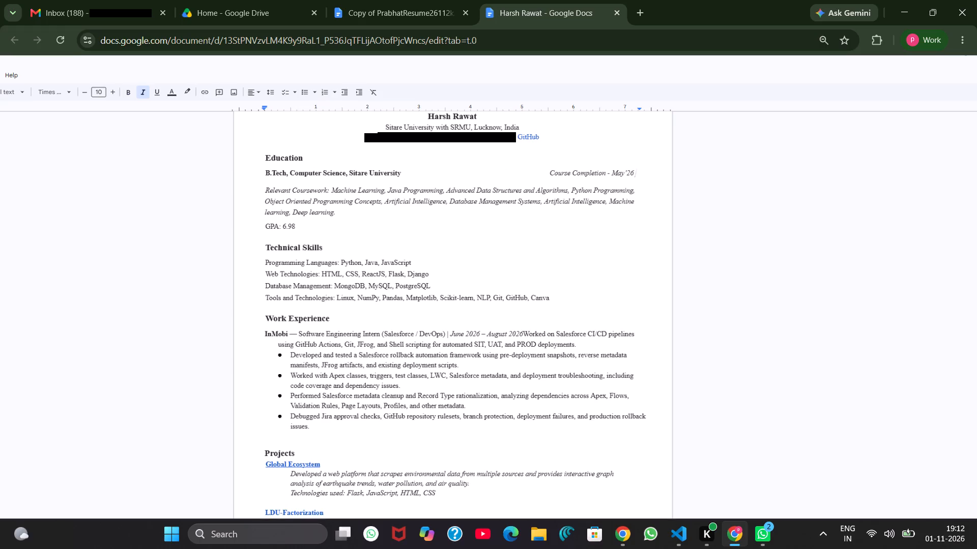
key(Left)
key(BackSpace)
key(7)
Replace the name in the reference résumé's header with the candidate's full name.
scroll(577, 145, up, 1)
click(536, 142)
key(Left)
key(BackSpace)
key(BackSpace)
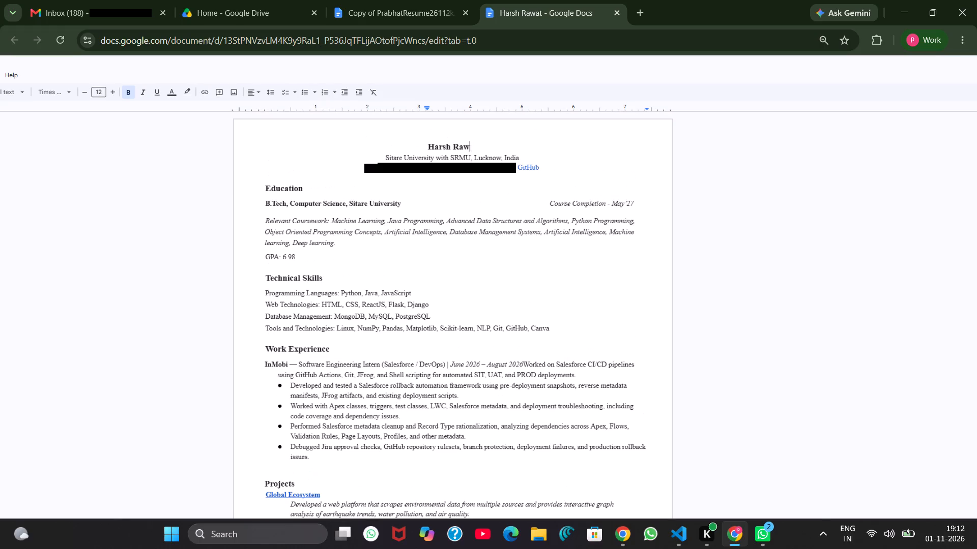
key(BackSpace)
key(BackSpace)
key(BackSpace)
key(BackSpace)
key(BackSpace)
key(BackSpace)
key(BackSpace)
key(BackSpace)
key(BackSpace)
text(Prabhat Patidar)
Compare the closing sections of both résumés, from the StackOverflow project through Extracurricular Activities and Scholarships.
scroll(600, 242, down, 1)
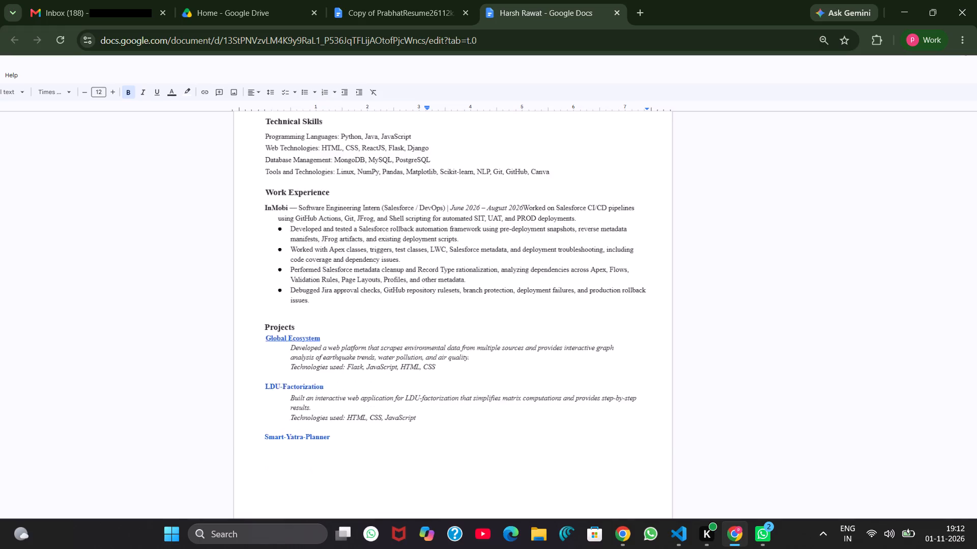
scroll(600, 242, down, 5)
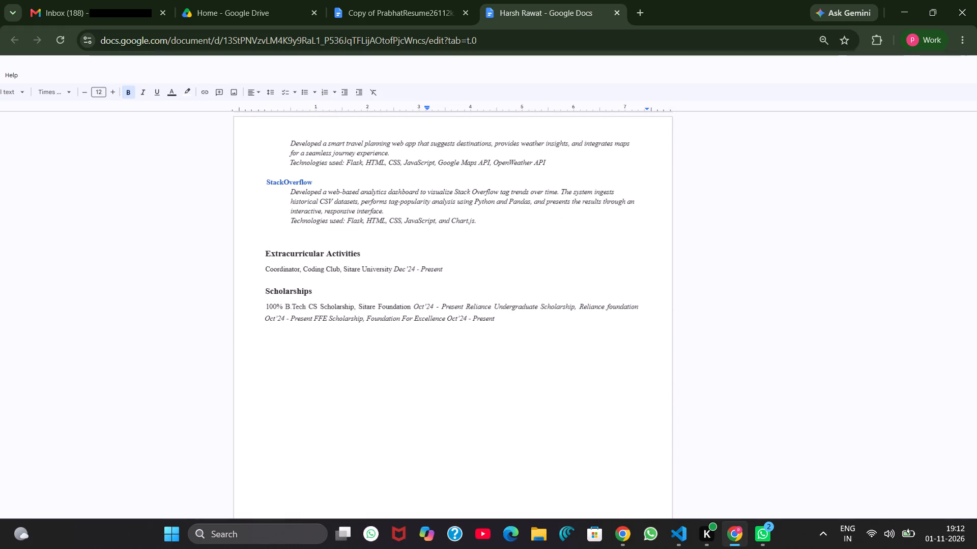
click(364, 0)
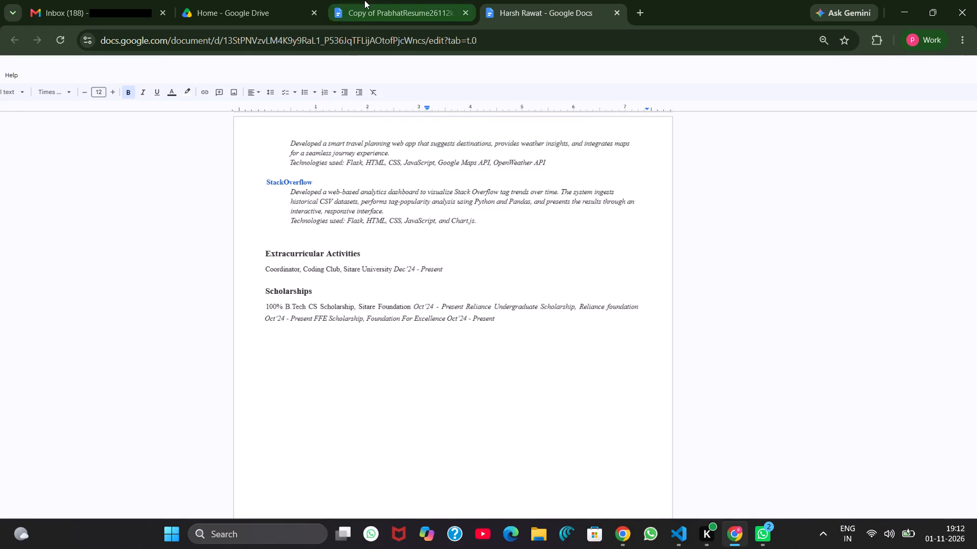
scroll(685, 414, down, 5)
scroll(685, 414, up, 2)
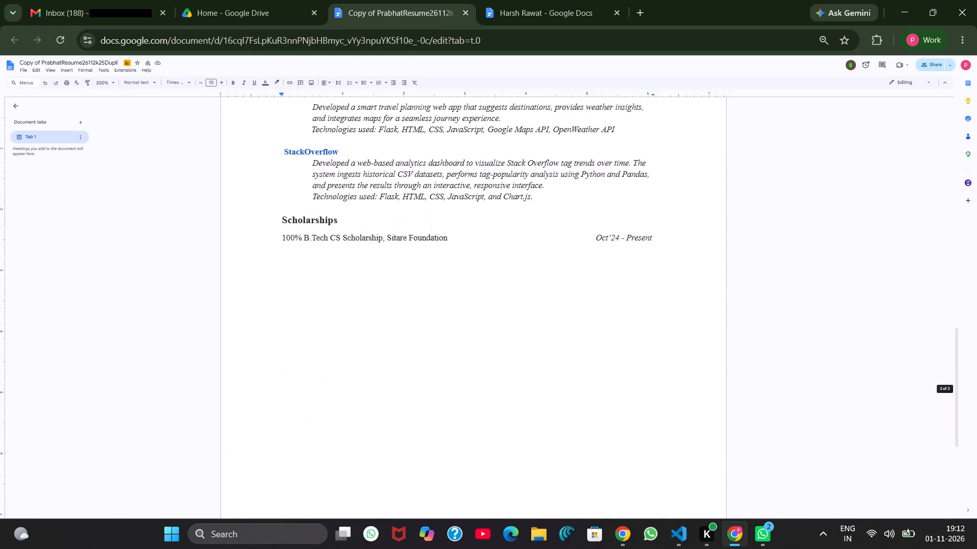
click(562, 0)
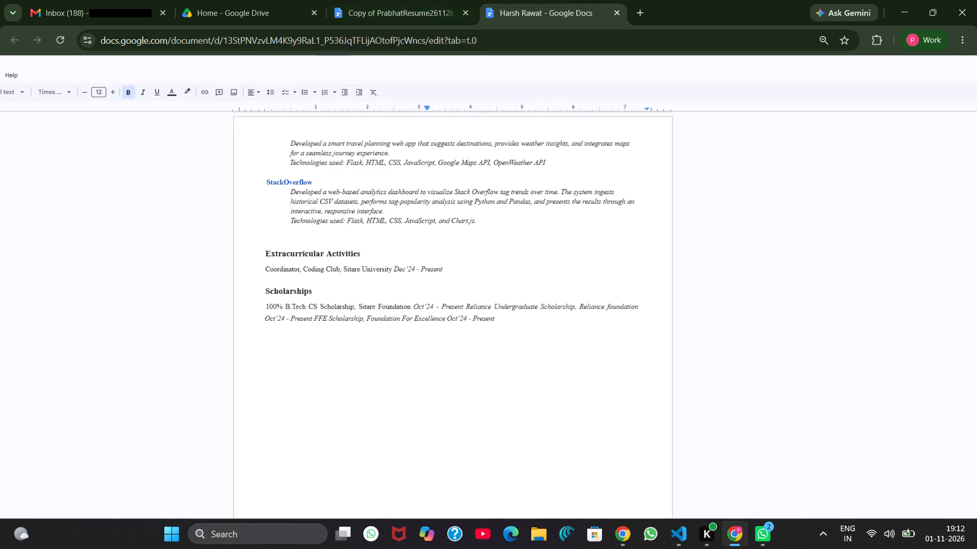
Remove the Coordinator role and its comma from the Coding Club, Sitare University entry under Extracurricular Activities.
click(300, 273)
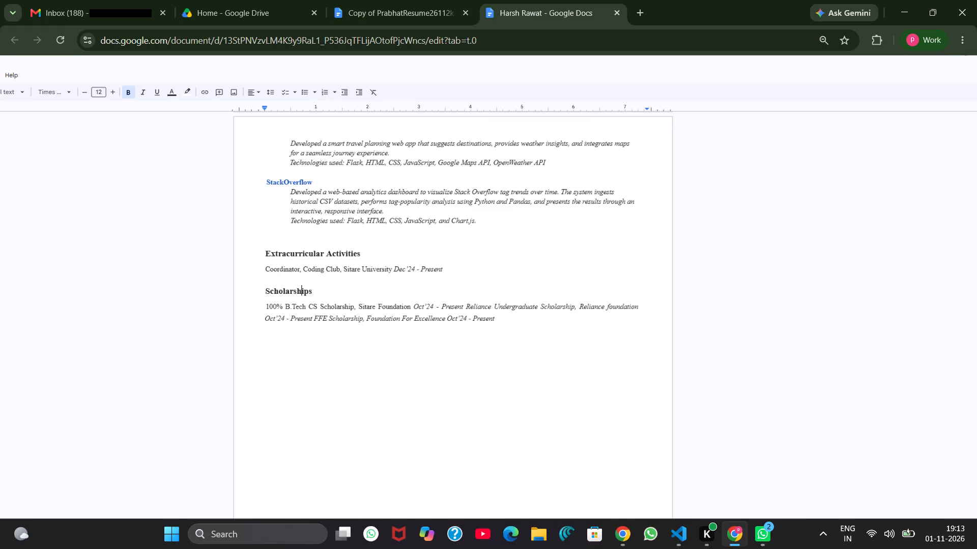
click(302, 269)
key(Right)
key(BackSpace)
key(BackSpace)
key(BackSpace)
key(BackSpace)
key(BackSpace)
key(BackSpace)
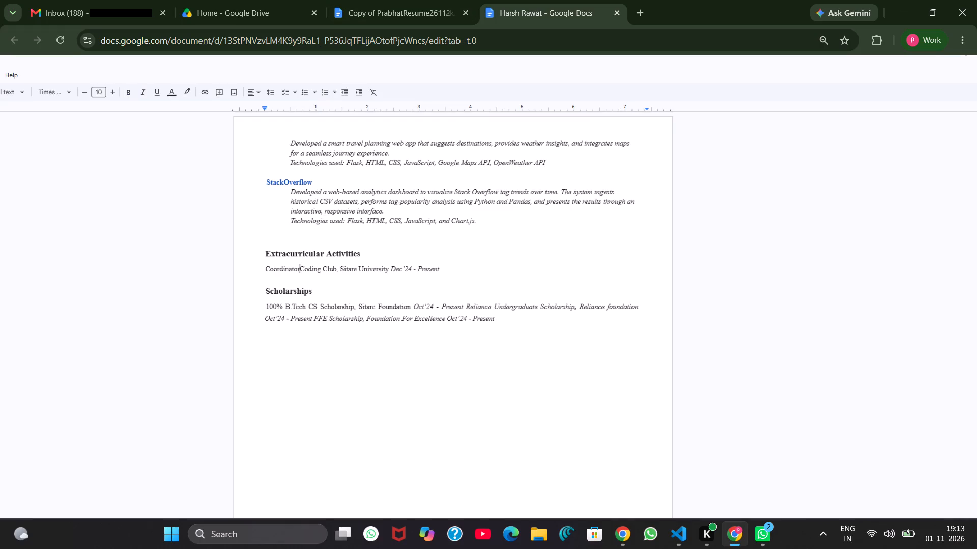
key(BackSpace)
key(BackSpace)
key(BackSpace)
key(BackSpace)
key(BackSpace)
key(BackSpace)
key(BackSpace)
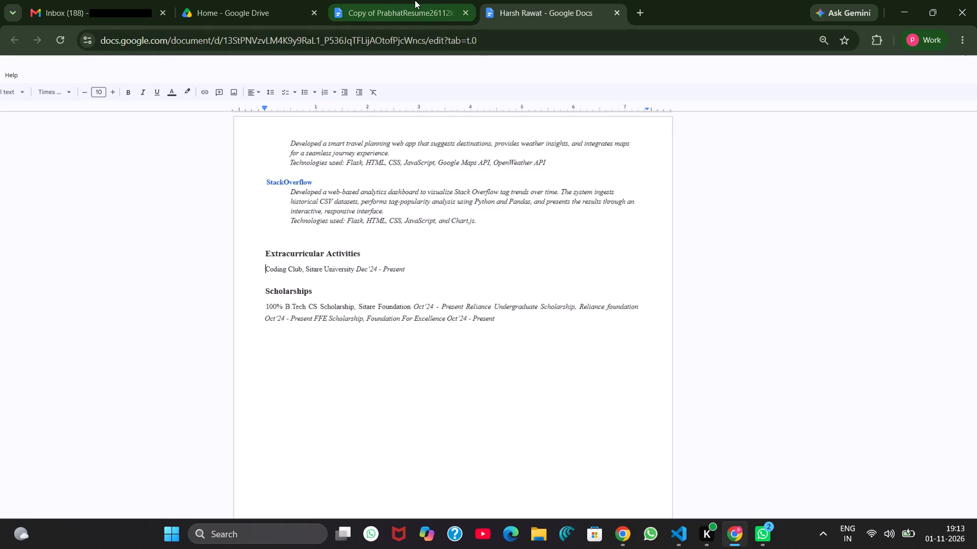
Set the end date of the Coding Club, Sitare University entry to Dec'26.
click(420, 270)
key(Left)
key(BackSpace)
key(BackSpace)
key(BackSpace)
key(BackSpace)
key(BackSpace)
key(BackSpace)
key(BackSpace)
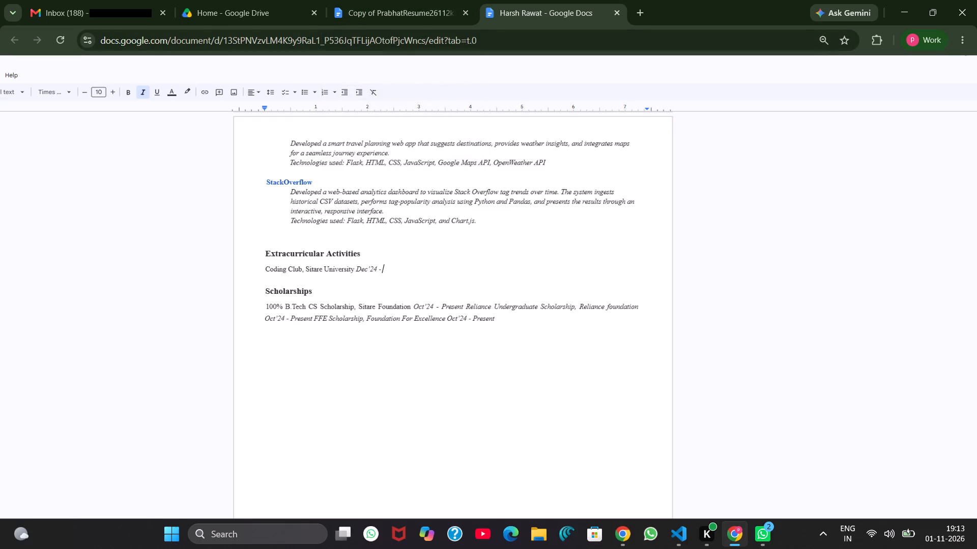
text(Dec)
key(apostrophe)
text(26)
Compare the Scholarships entries in the reference résumé with those in the candidate's résumé.
click(410, 0)
click(516, 0)
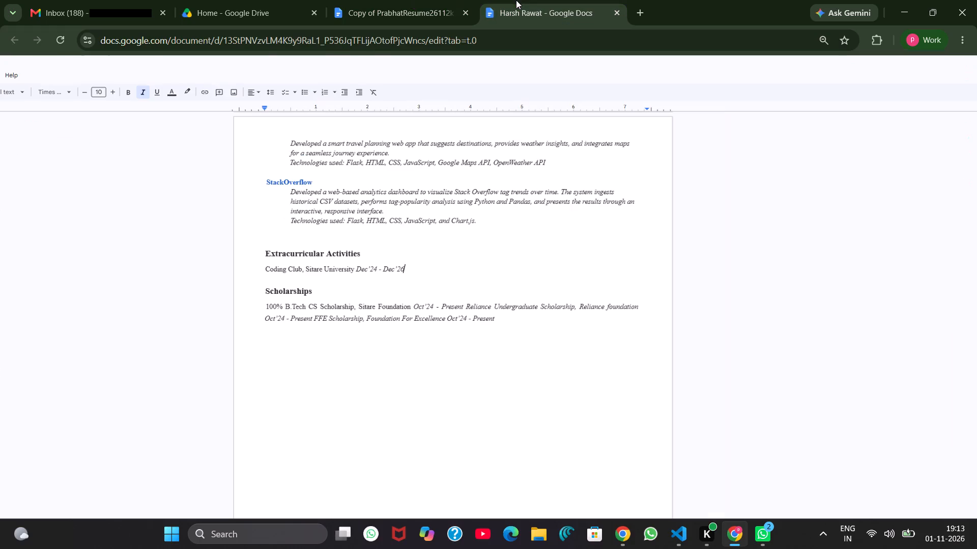
click(420, 0)
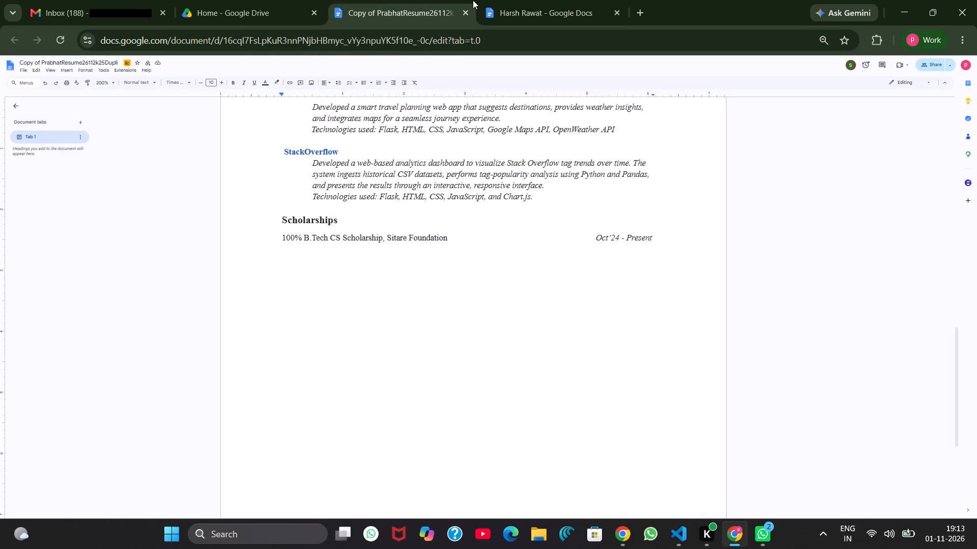
click(540, 0)
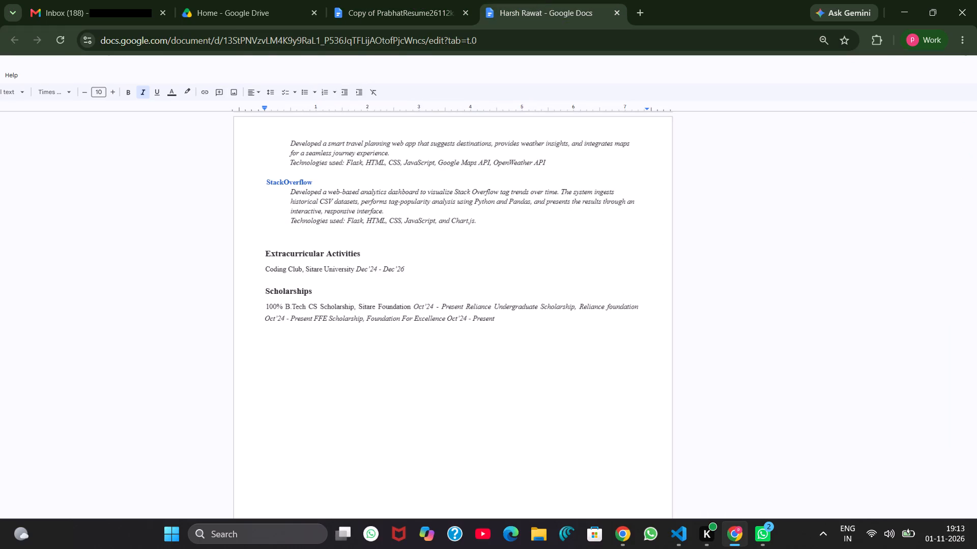
click(435, 305)
click(377, 0)
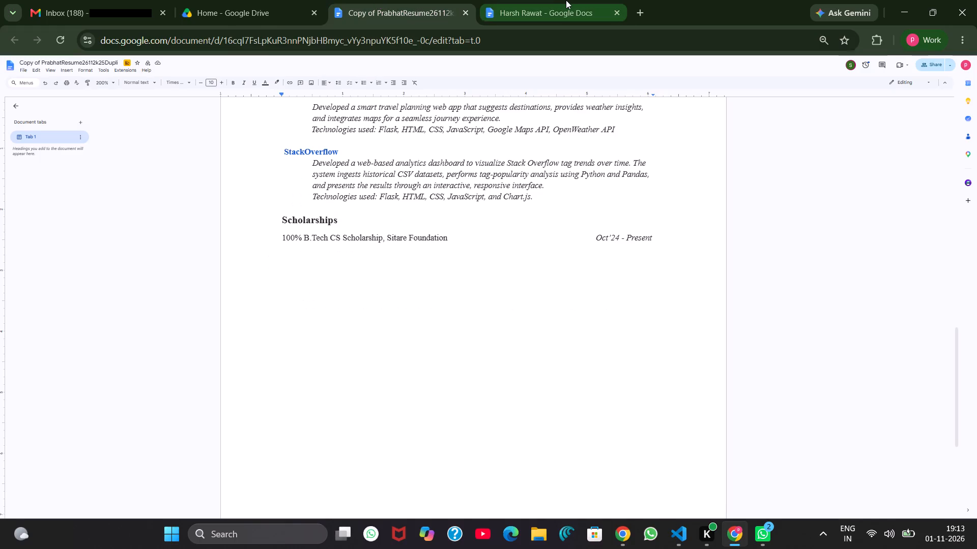
click(567, 0)
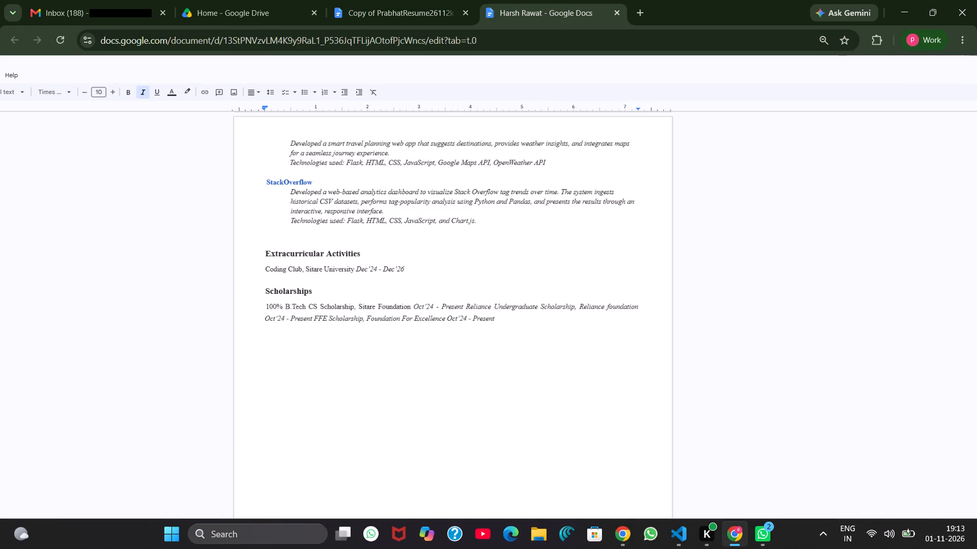
click(430, 0)
click(534, 0)
Split the Scholarships text so the Sitare Foundation, Reliance and FFE entries each stand on their own line.
click(467, 308)
key(Return)
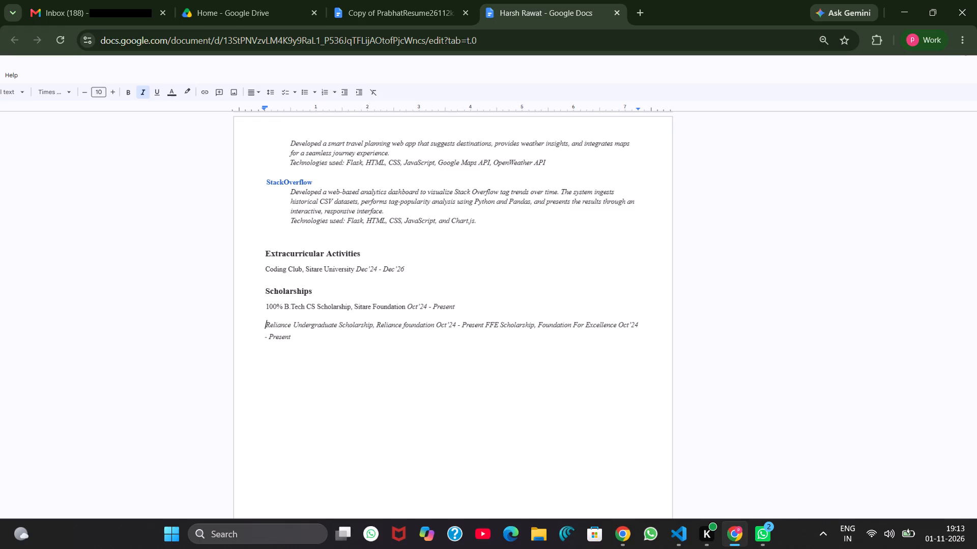
click(484, 323)
key(Return)
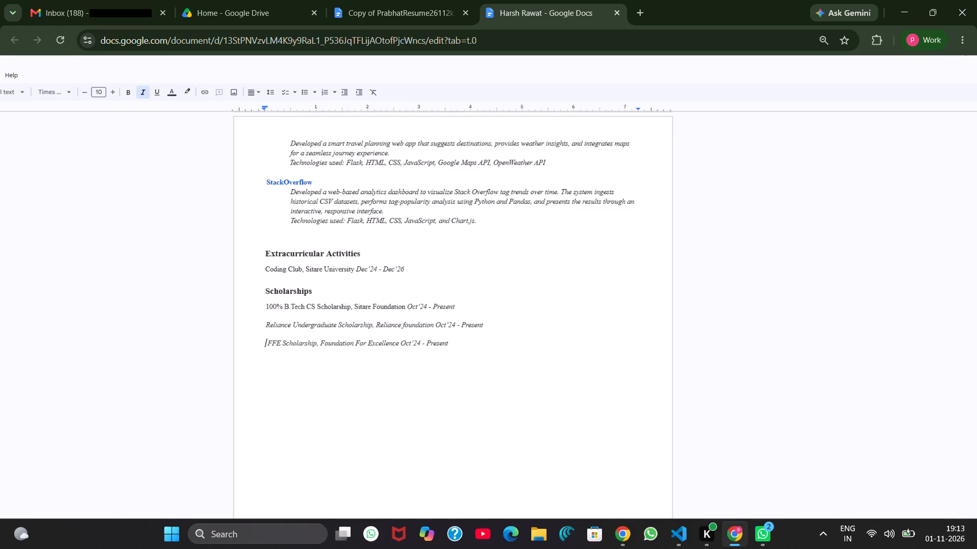
Shift the Oct'24 - Present date of the 100% B.Tech CS Scholarship entry towards the right margin with seven tab spaces.
click(407, 304)
key(Tab)
key(Tab)
key(Tab)
key(Tab)
key(Tab)
key(Tab)
key(Tab)
key(Tab)
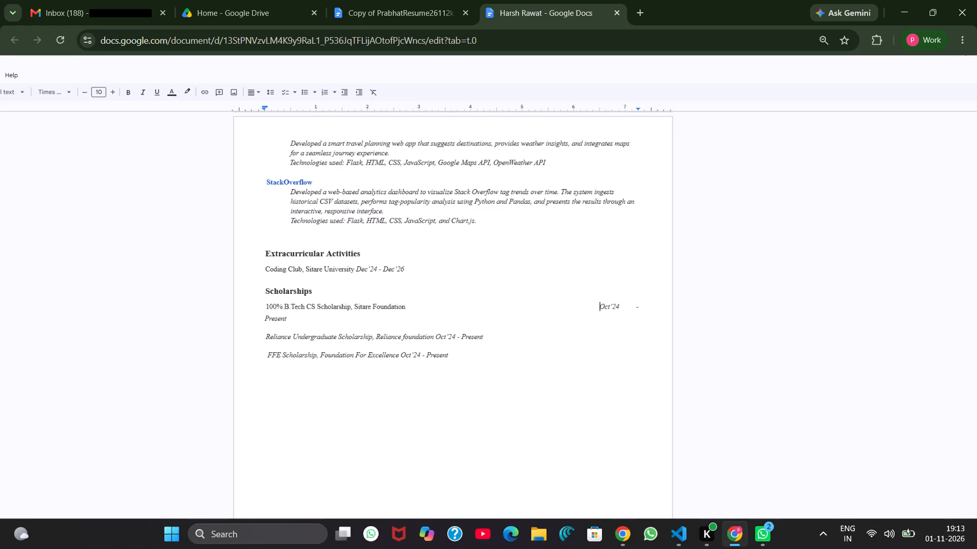
key(BackSpace)
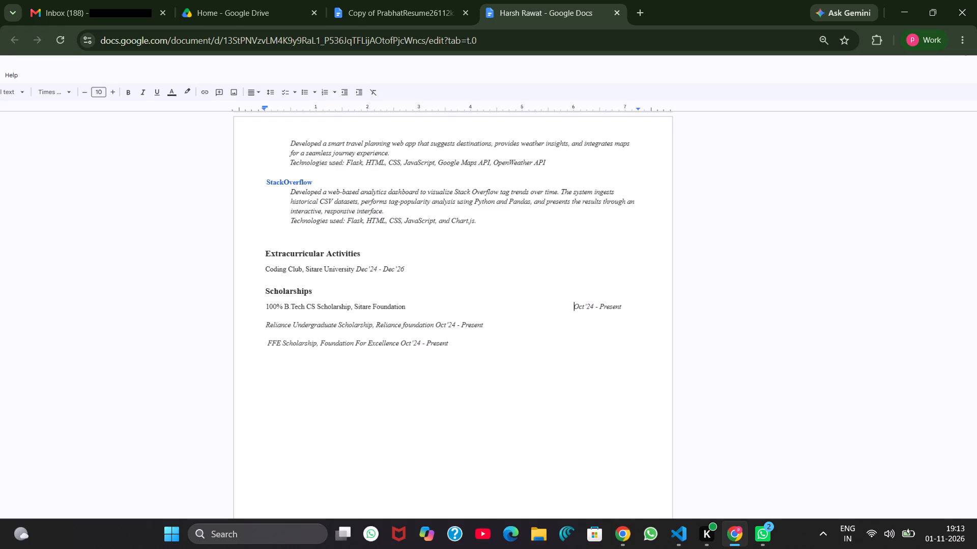
Delete the Reliance Undergraduate Scholarship and FFE Scholarship entries from Scholarships.
drag(473, 339, 268, 325)
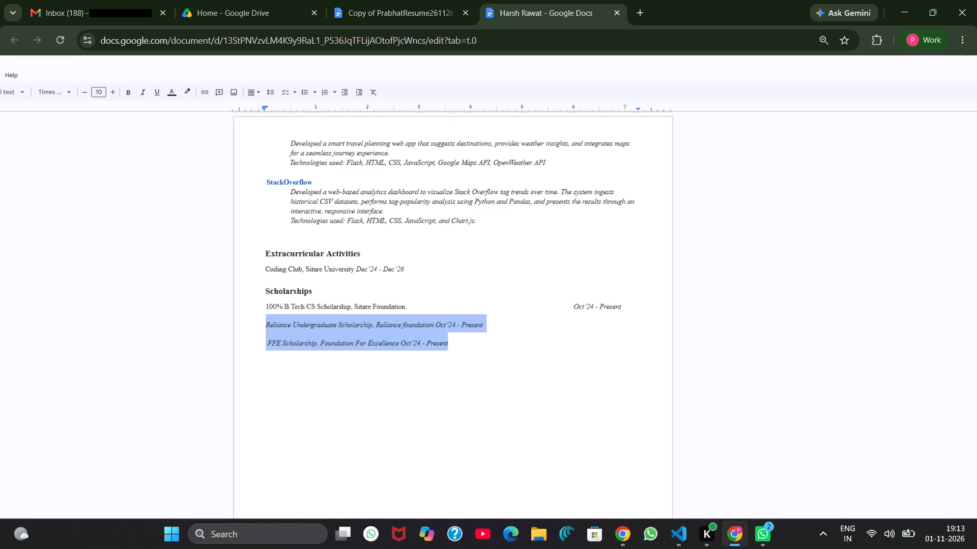
drag(268, 325, 267, 324)
key(BackSpace)
key(BackSpace)
Review the edited résumé from Scholarships up to the header and compare its Work Experience layout with the candidate's original.
scroll(267, 324, up, 1)
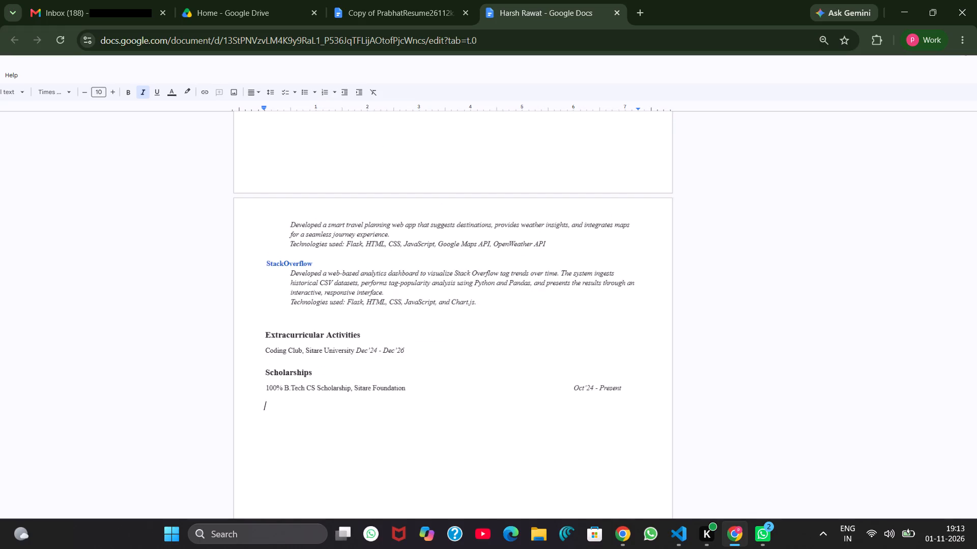
scroll(267, 324, up, 3)
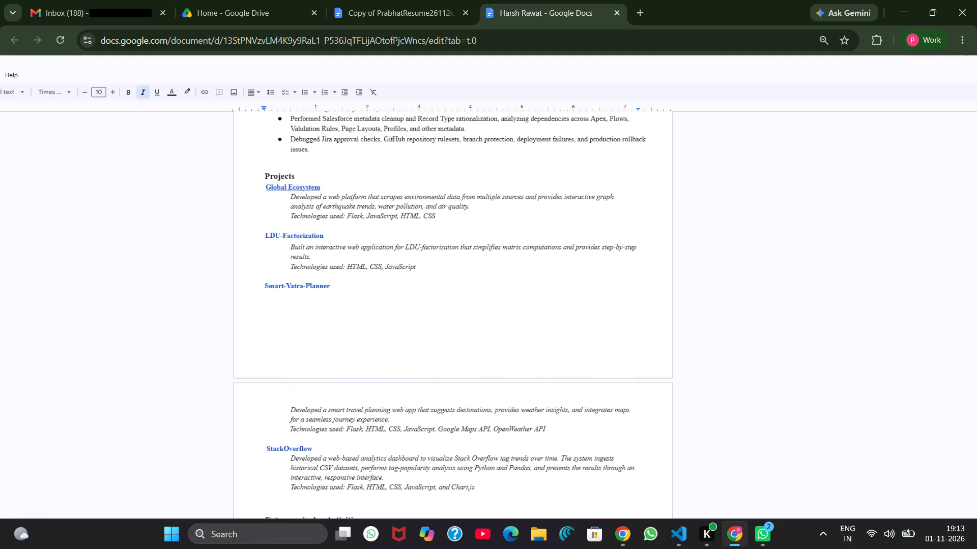
scroll(267, 324, up, 3)
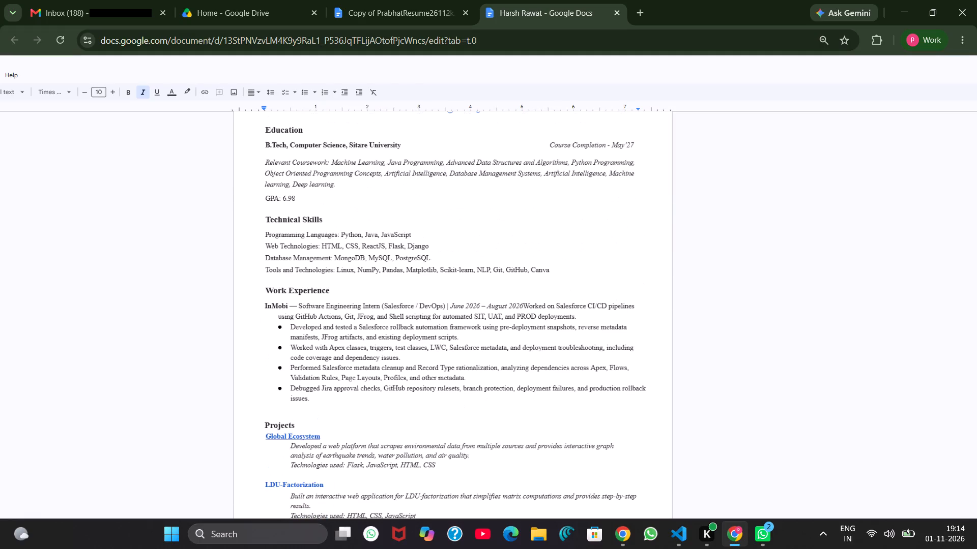
scroll(267, 324, up, 2)
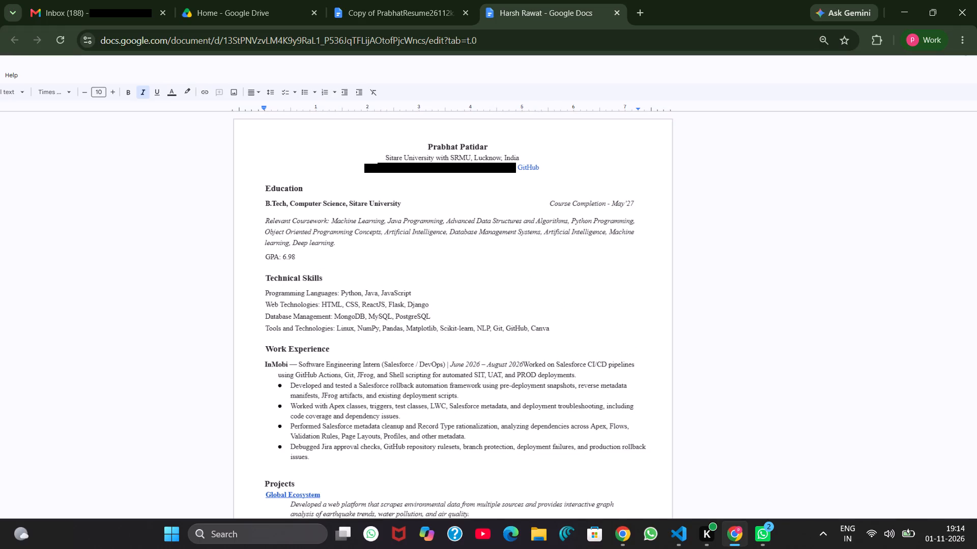
click(424, 0)
scroll(439, 334, up, 2)
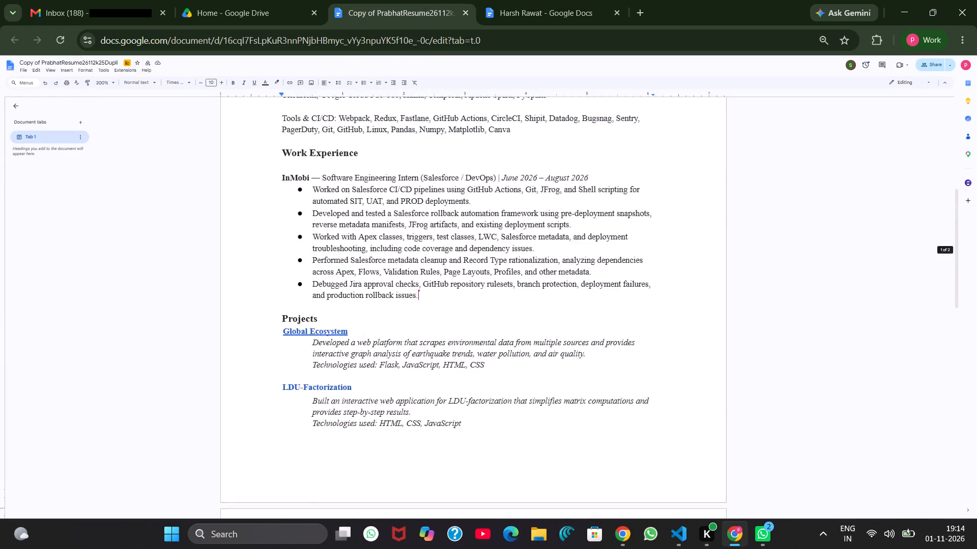
scroll(439, 334, up, 3)
click(560, 0)
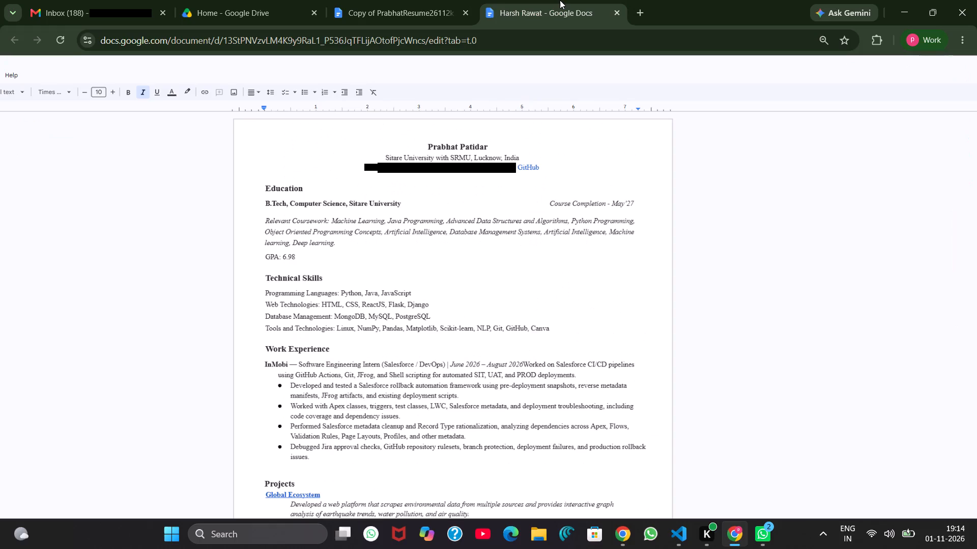
click(440, 1)
click(526, 0)
Replace the run-on Salesforce CI/CD pipelines text under InMobi with the candidate résumé's bulleted version, on its own line below the dates.
click(412, 1)
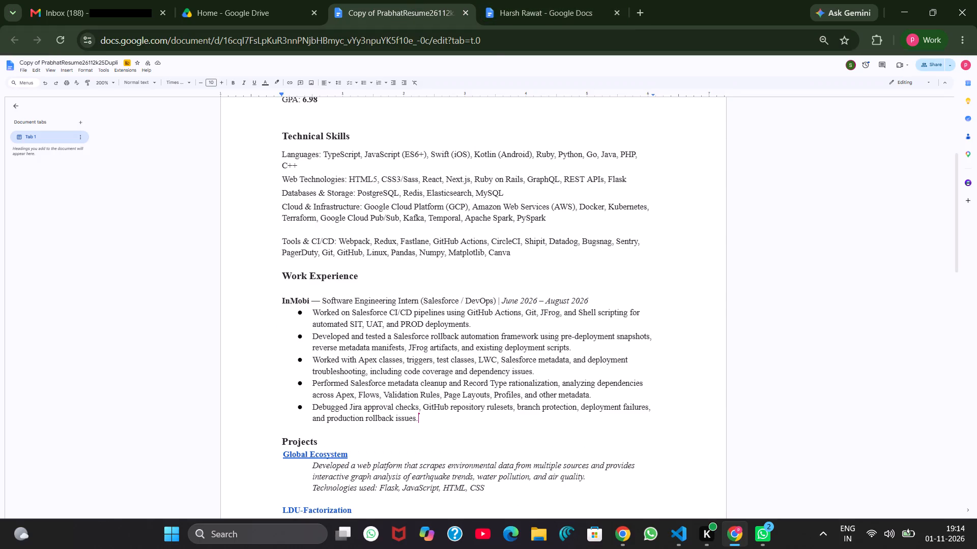
drag(295, 314, 473, 323)
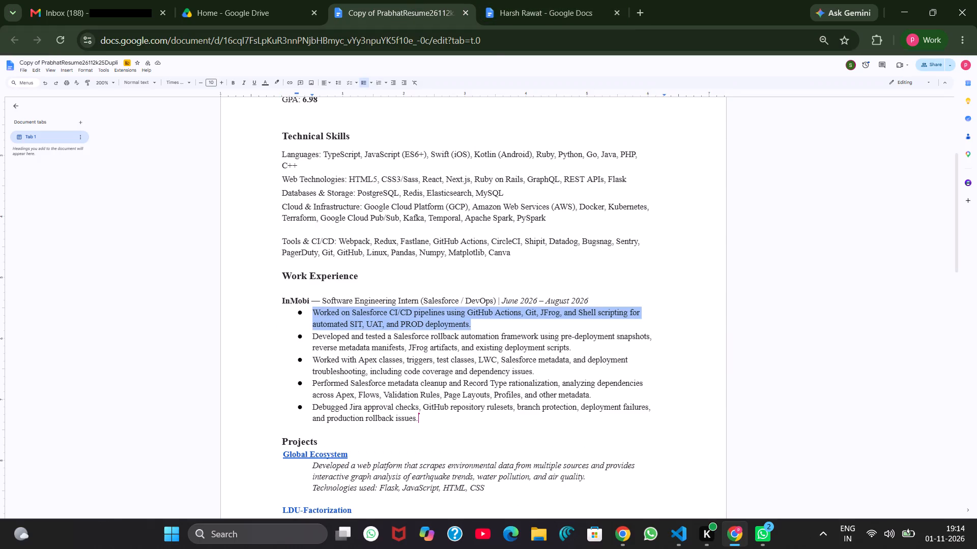
key(ctrl+c)
click(544, 0)
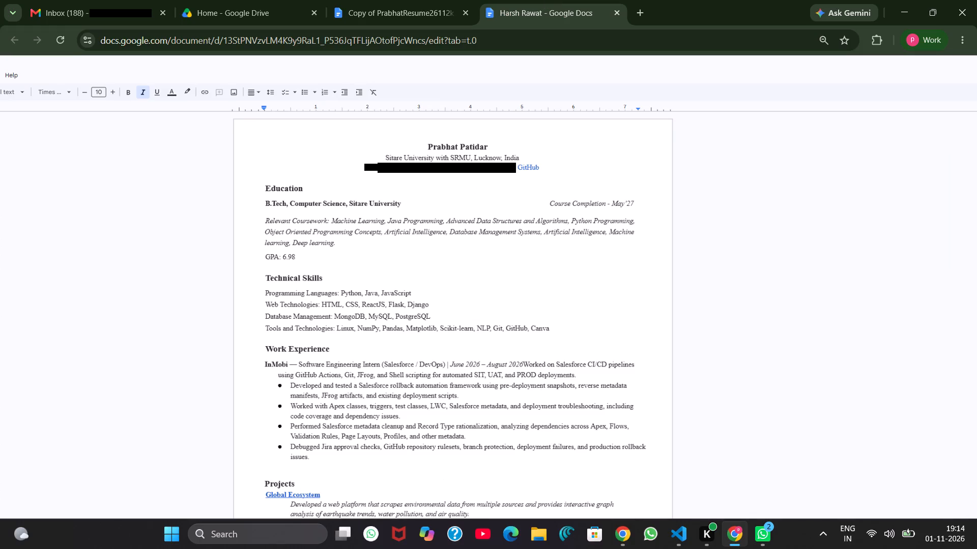
click(415, 0)
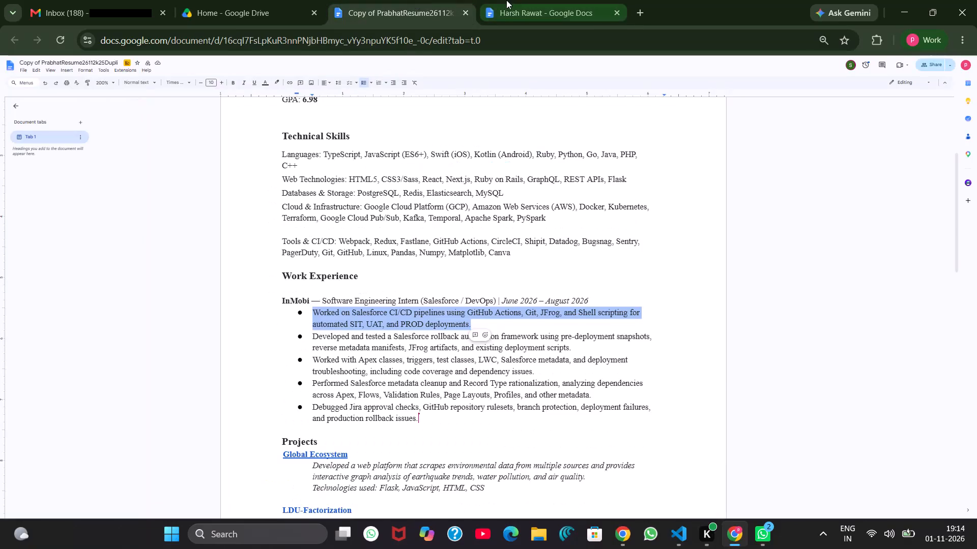
click(508, 0)
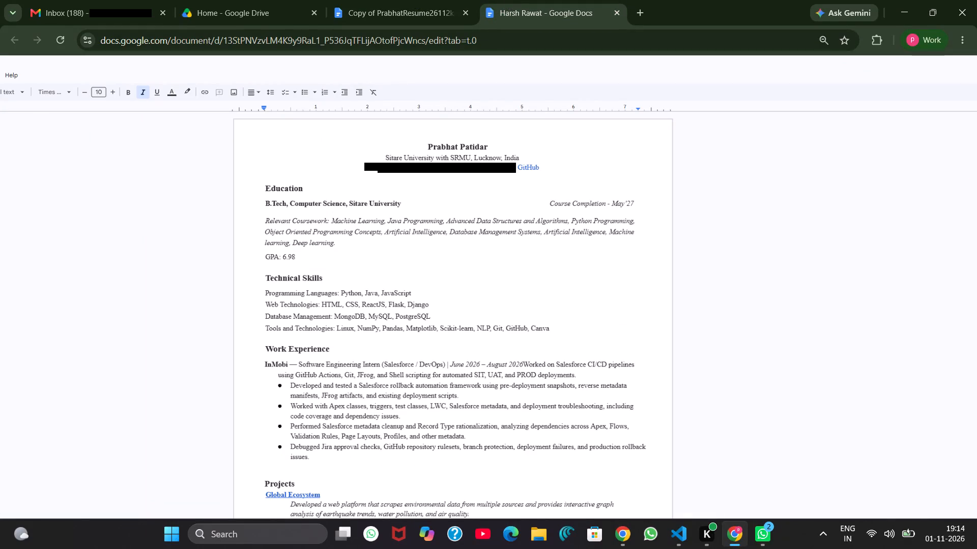
click(523, 361)
key(Return)
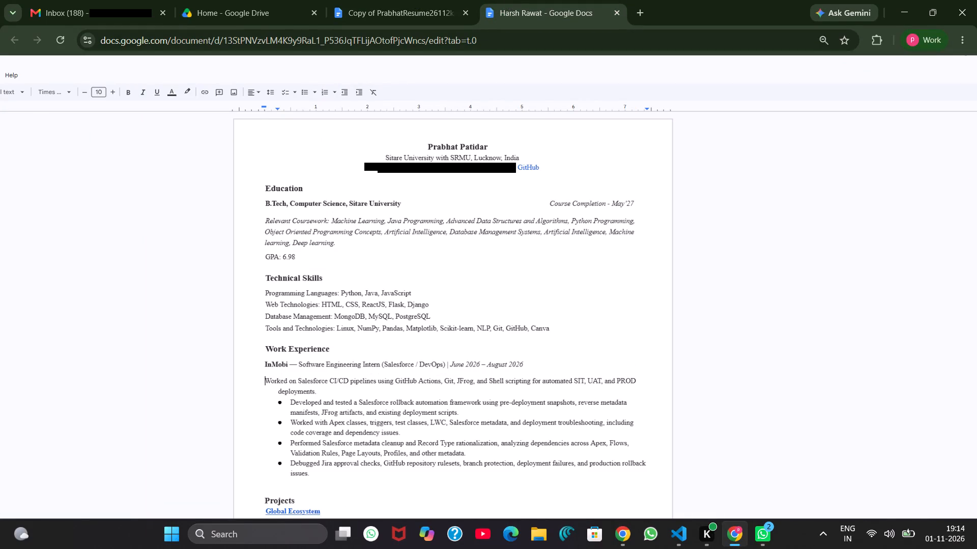
drag(266, 380, 324, 393)
key(ctrl+v)
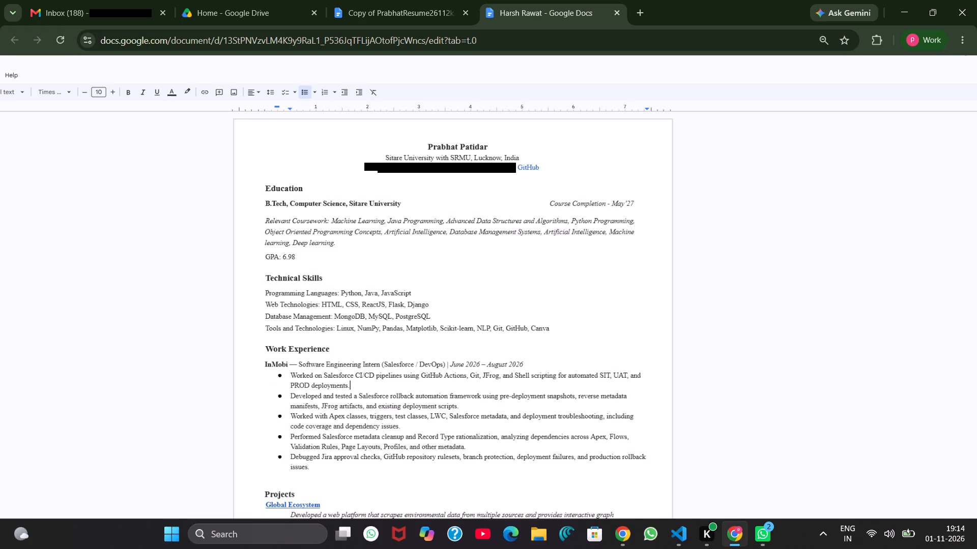
Check the edited résumé's content and layout from the header through Scholarships, and look again at the candidate's original.
click(394, 384)
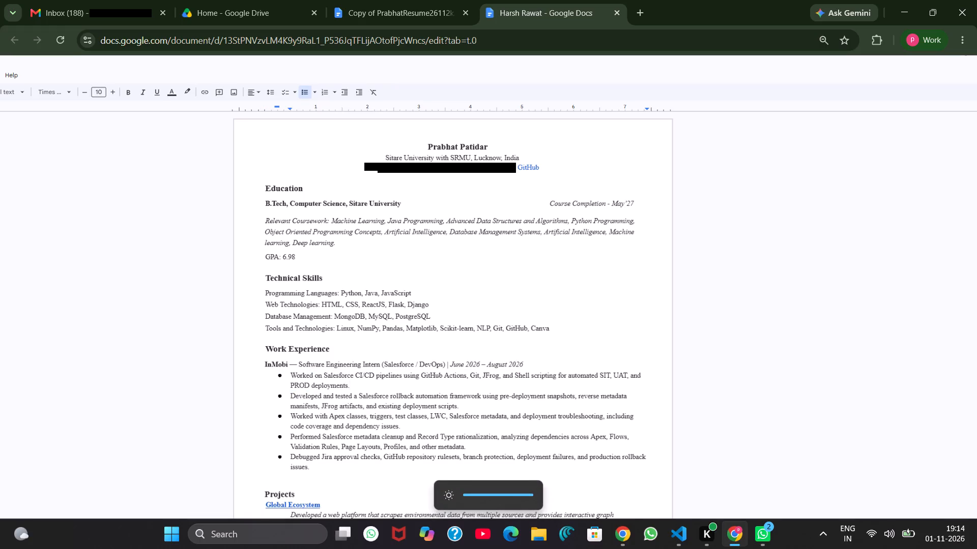
scroll(394, 384, up, 1)
click(440, 272)
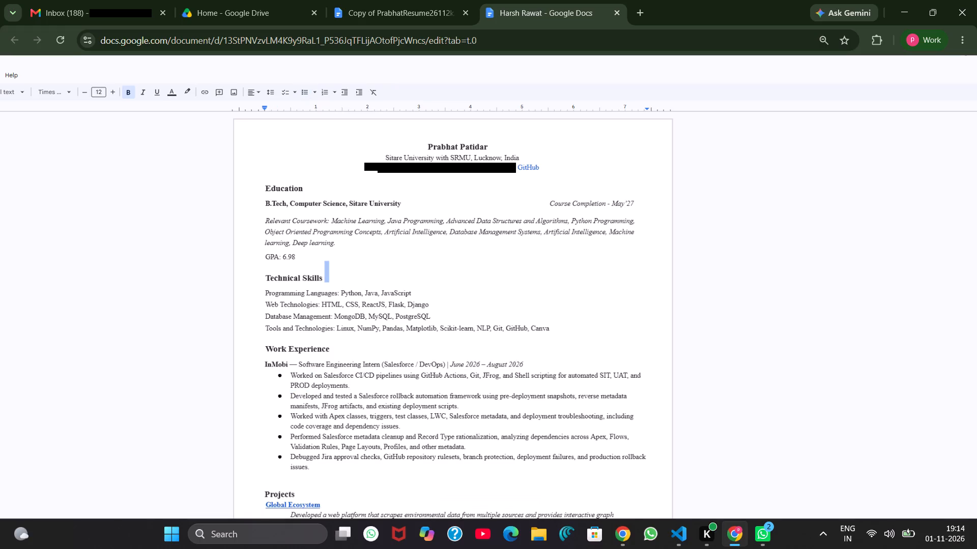
click(397, 254)
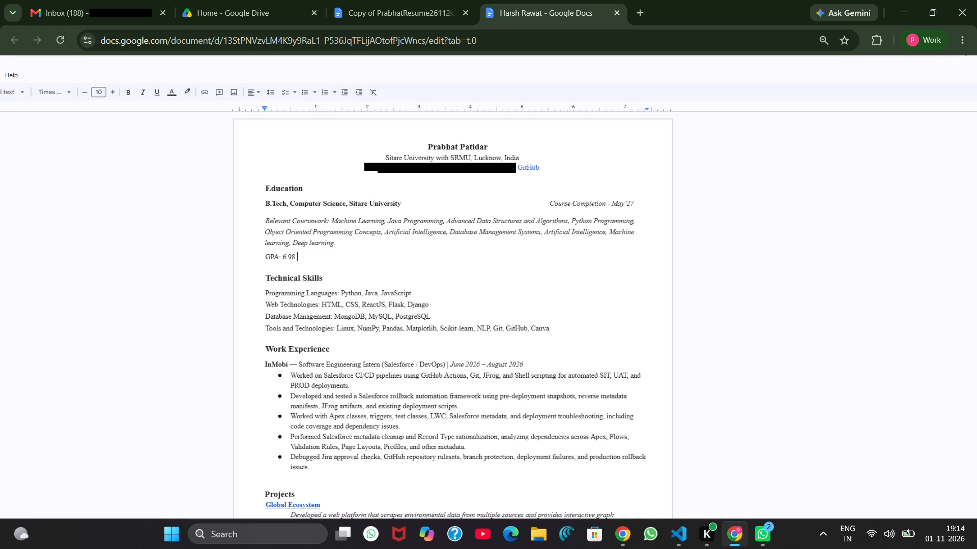
scroll(540, 346, down, 2)
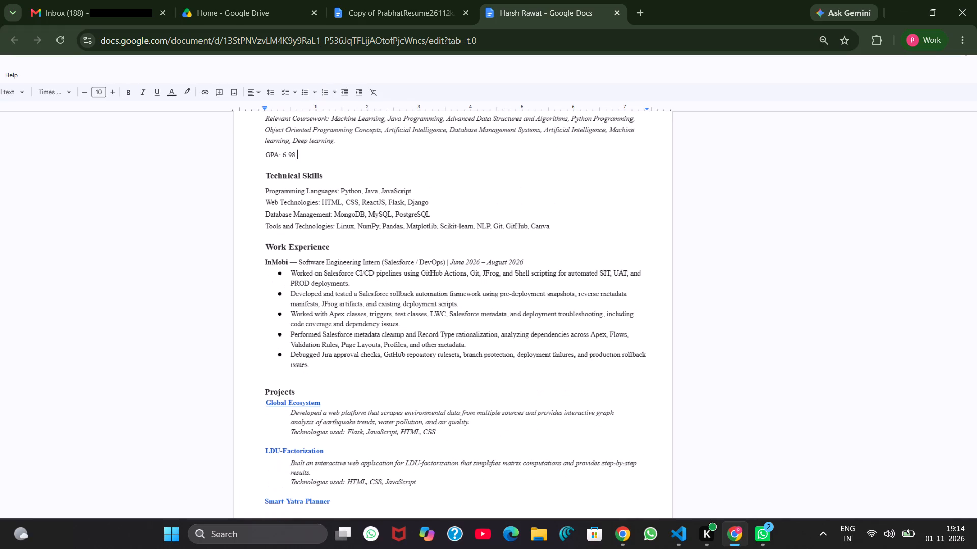
scroll(540, 346, down, 2)
scroll(540, 346, up, 1)
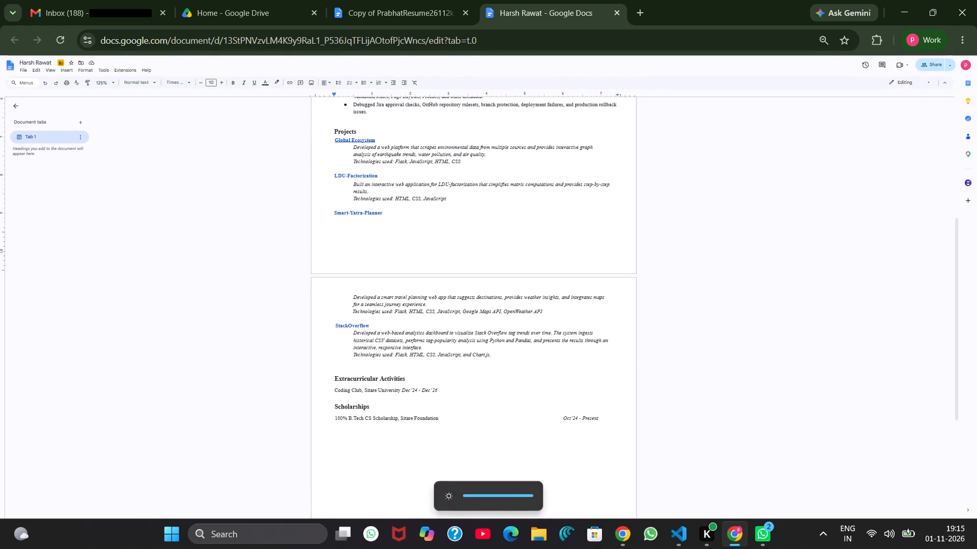
scroll(540, 346, up, 1)
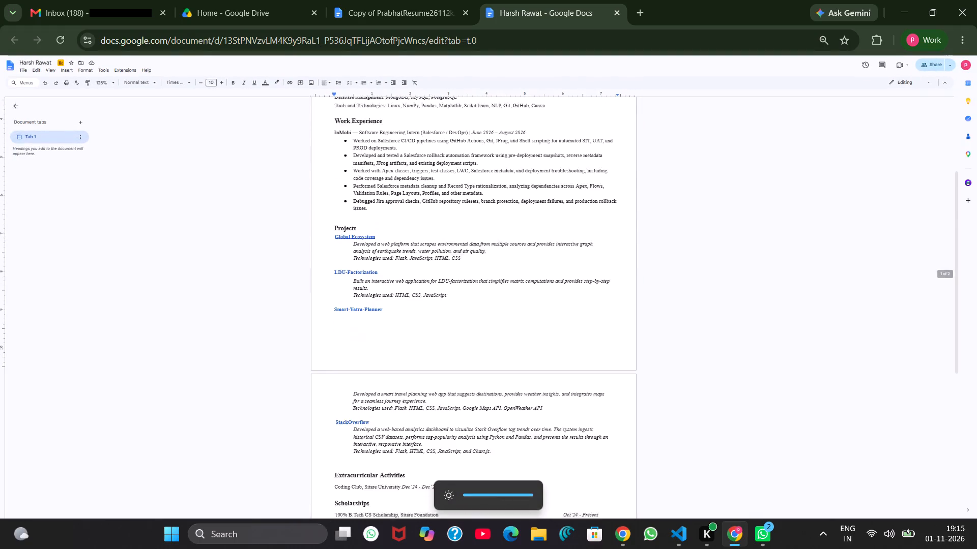
scroll(540, 346, up, 1)
key(ctrl+equal)
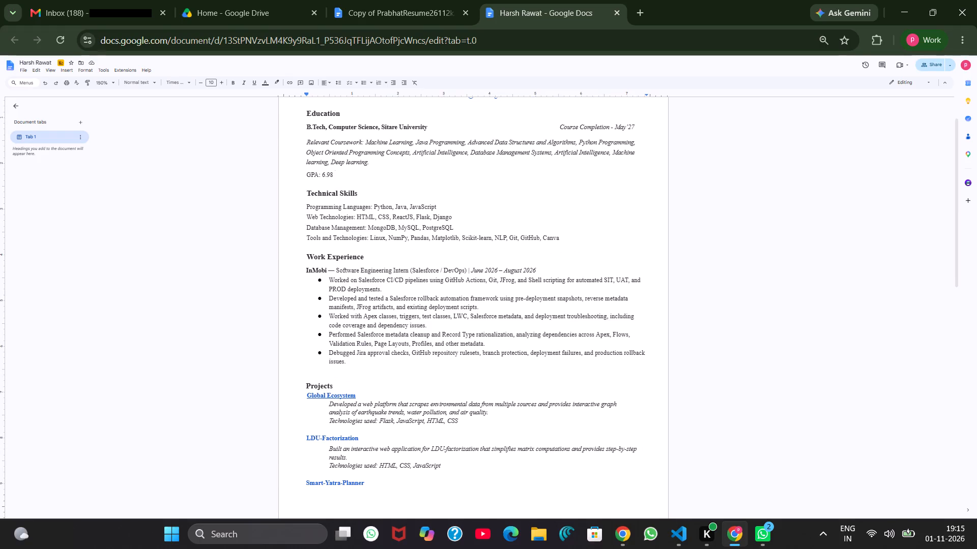
scroll(540, 346, up, 2)
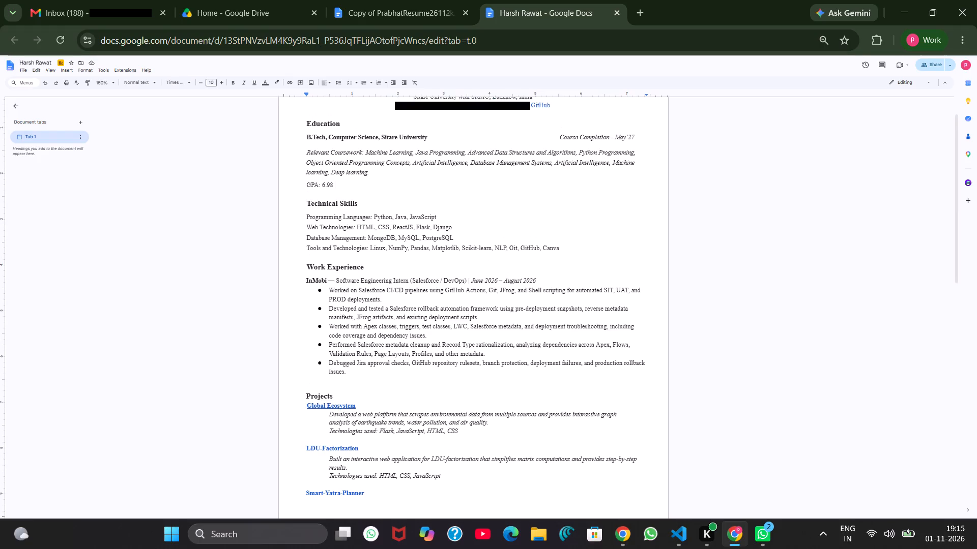
scroll(540, 346, up, 1)
scroll(540, 346, down, 4)
scroll(540, 346, up, 1)
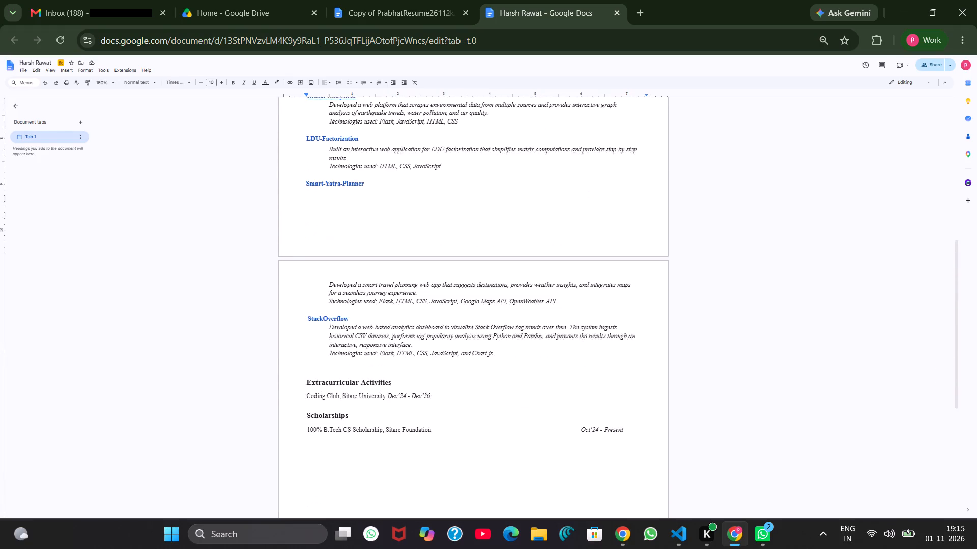
scroll(540, 346, up, 2)
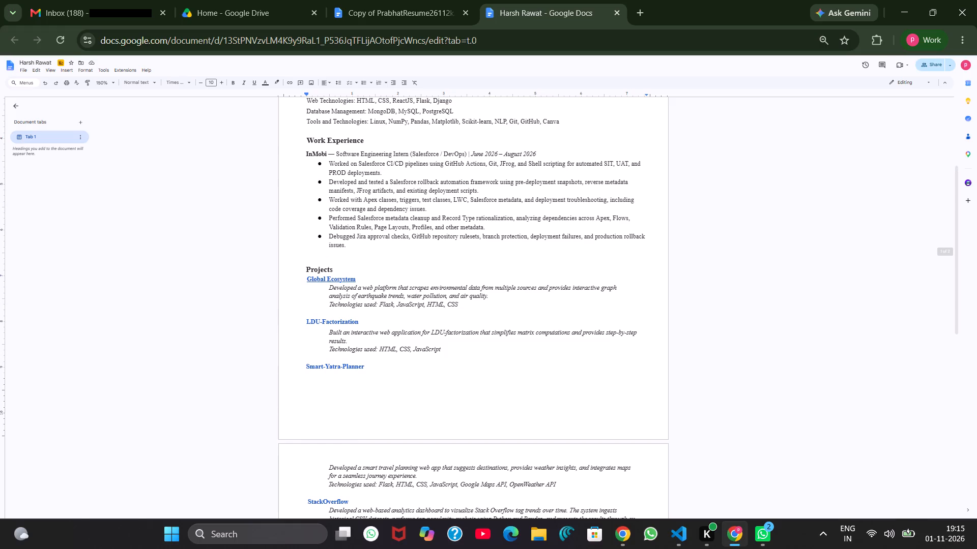
click(445, 0)
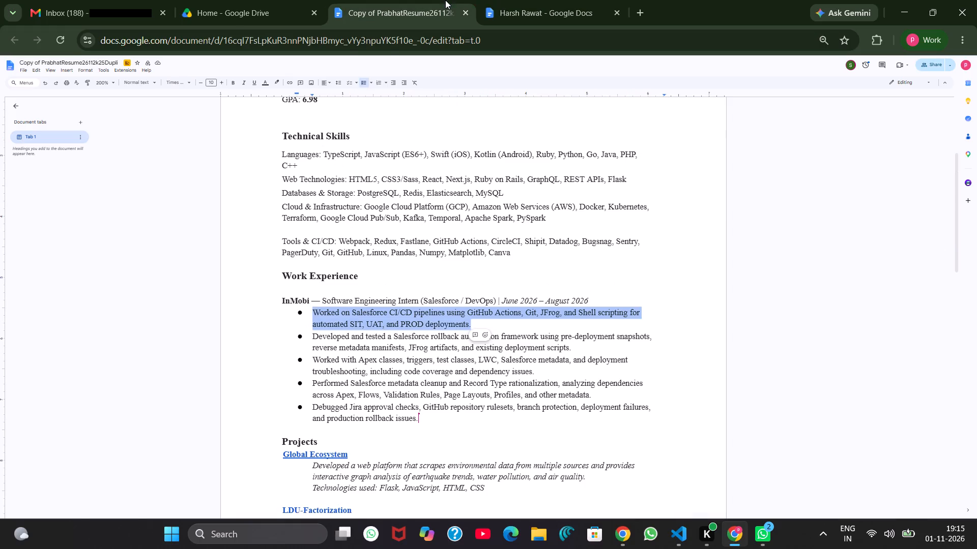
scroll(577, 454, up, 3)
scroll(577, 454, down, 1)
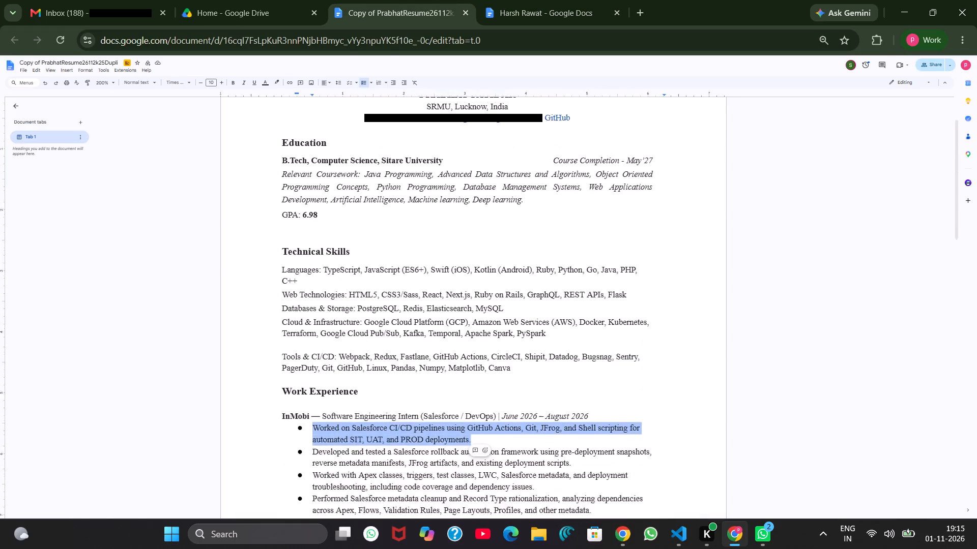
Replace the whole content of the résumé copy in the other browser window with the candidate's original résumé, closing Gemini there.
scroll(577, 454, down, 4)
scroll(577, 454, up, 6)
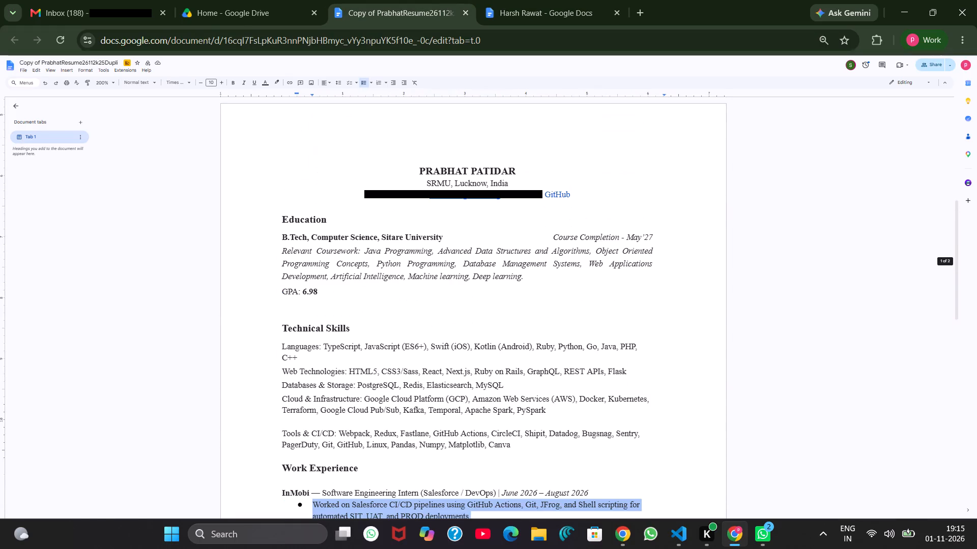
scroll(577, 454, up, 1)
click(541, 0)
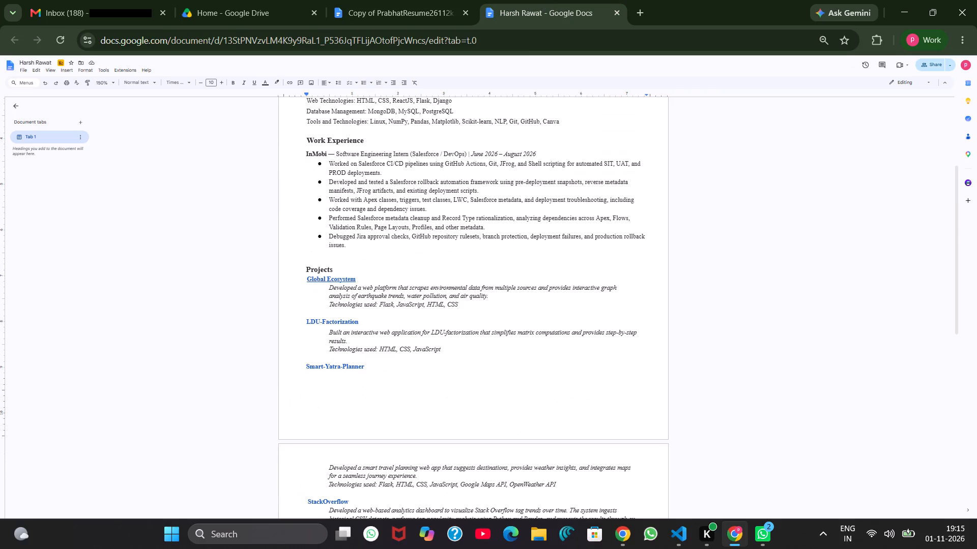
click(539, 243)
key(ctrl+a)
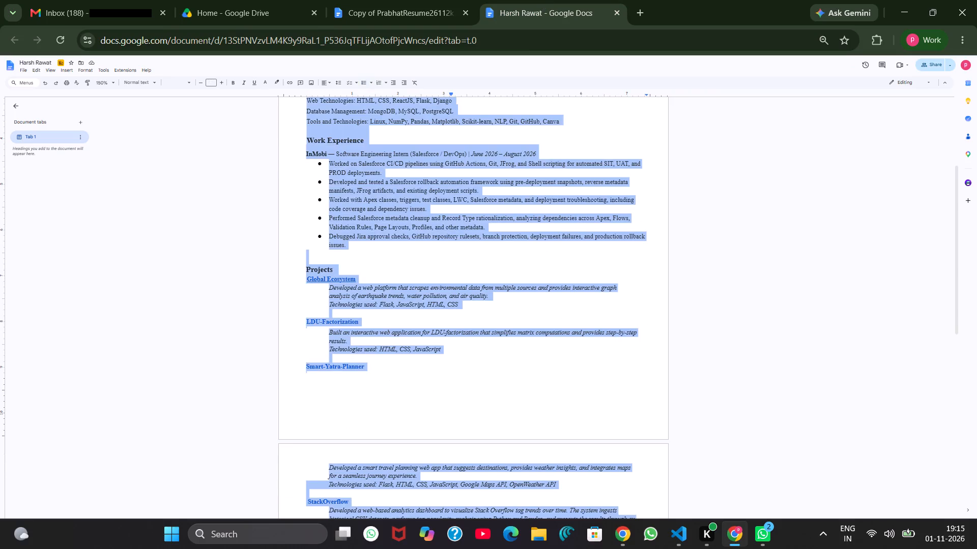
key(ctrl+c)
key(alt+Tab)
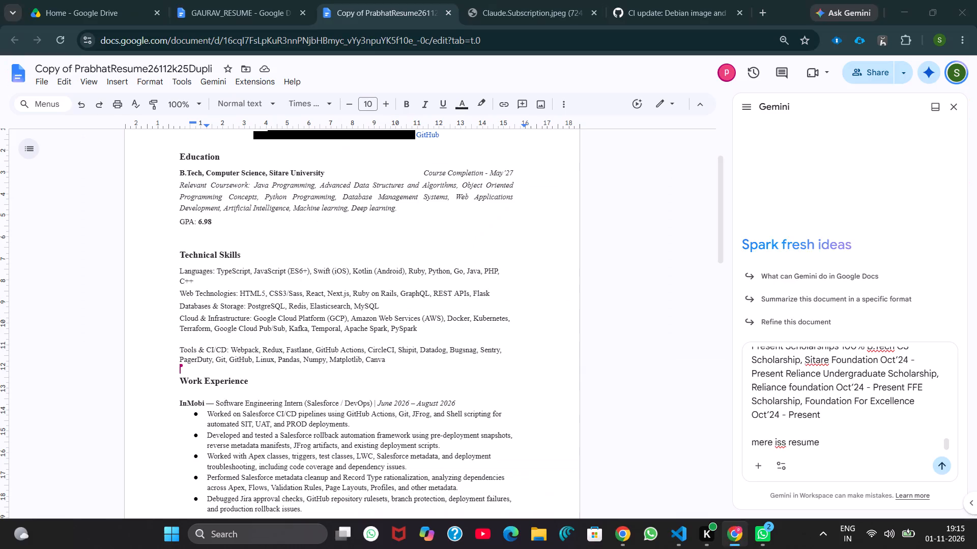
scroll(555, 276, up, 8)
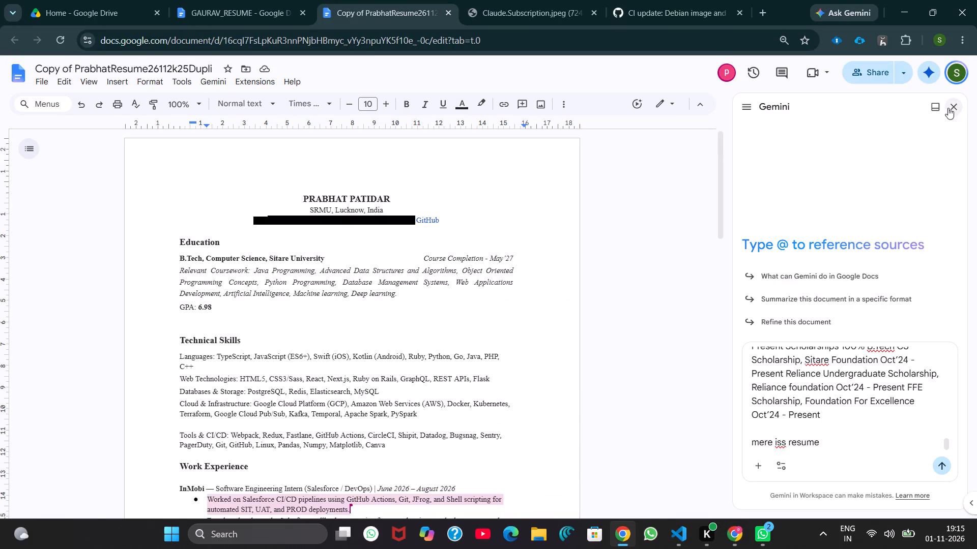
click(952, 111)
click(617, 349)
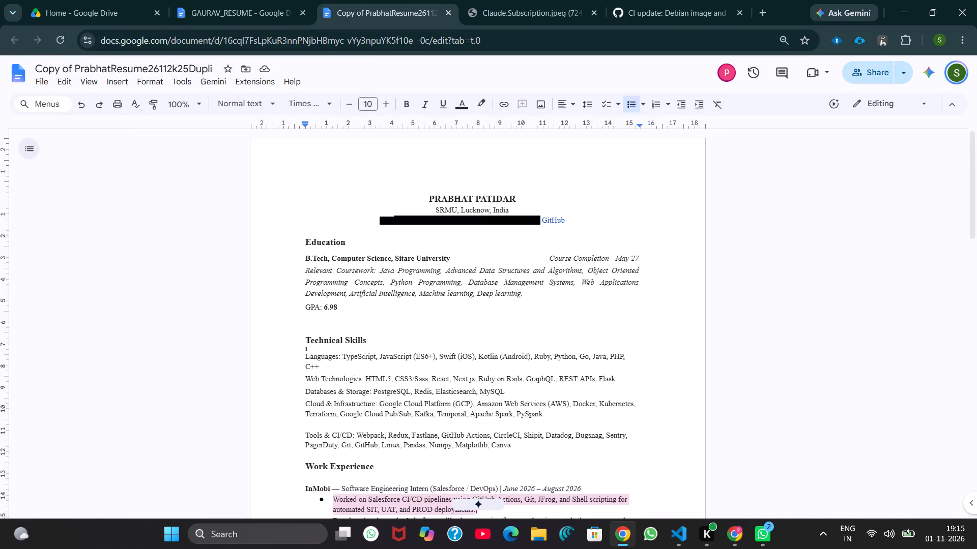
key(ctrl+a)
key(ctrl+v)
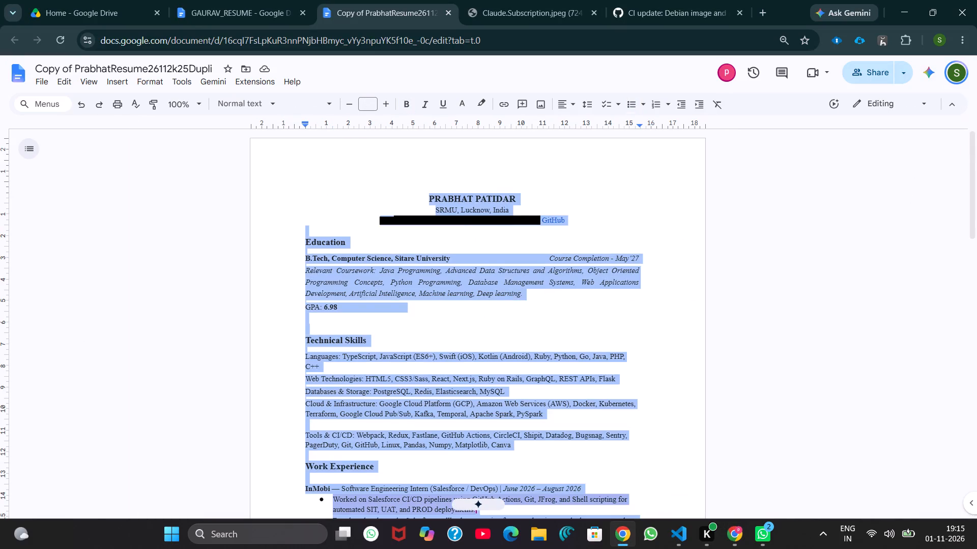
scroll(621, 349, up, 6)
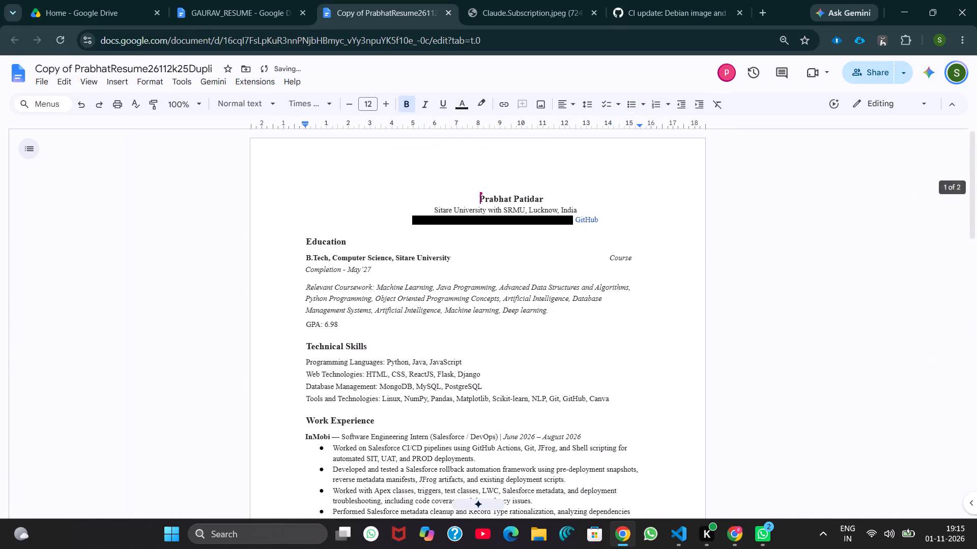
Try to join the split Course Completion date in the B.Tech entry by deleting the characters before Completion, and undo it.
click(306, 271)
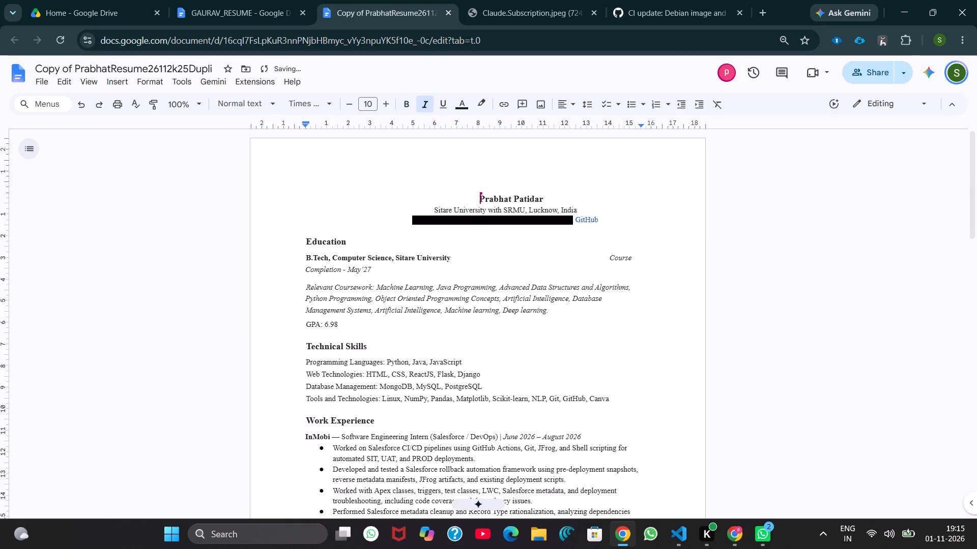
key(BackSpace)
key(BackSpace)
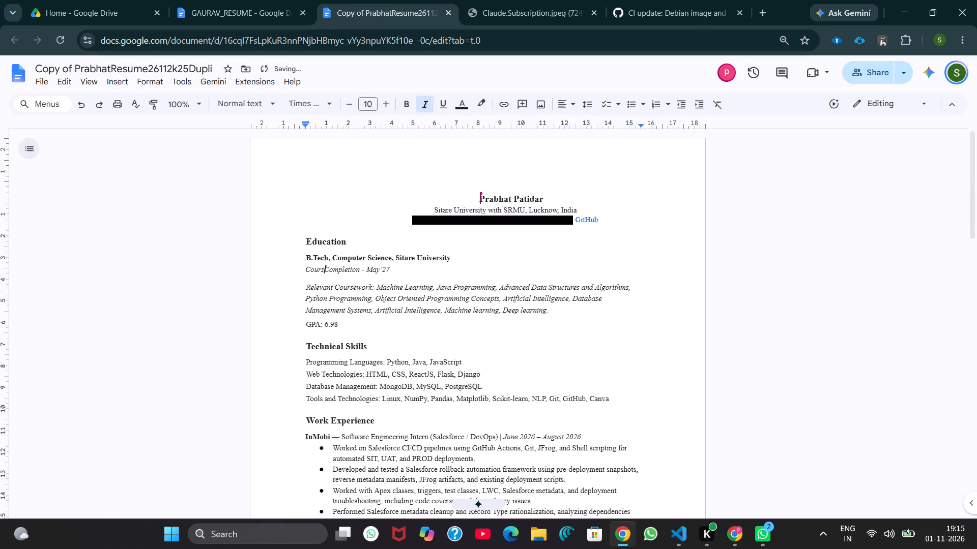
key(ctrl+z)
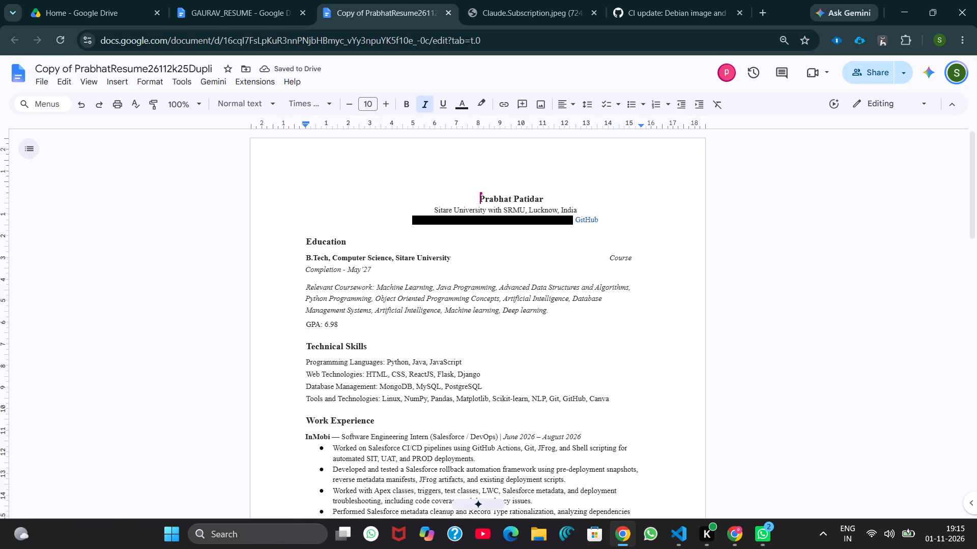
Review the updated content in the candidate's résumé copy, from the header down to Scholarships.
scroll(441, 323, down, 3)
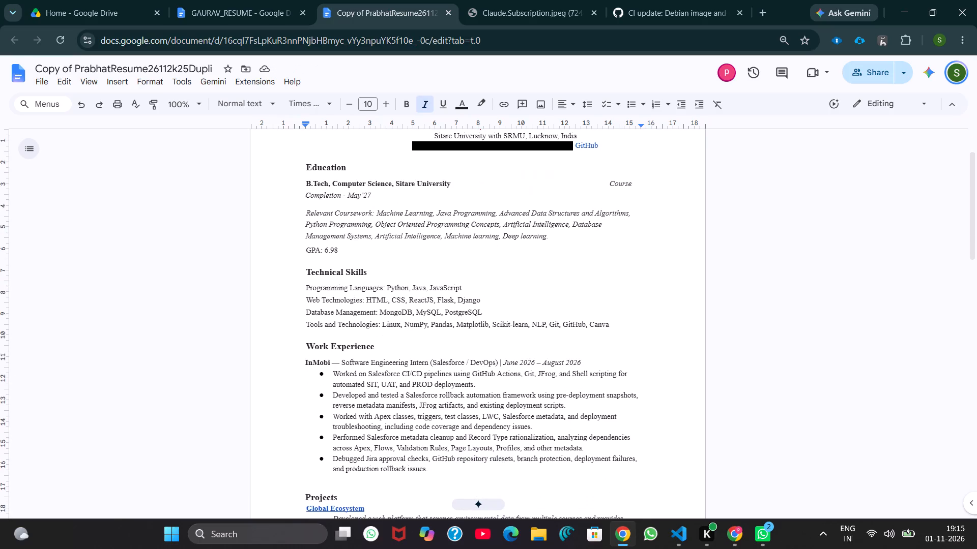
scroll(441, 323, down, 5)
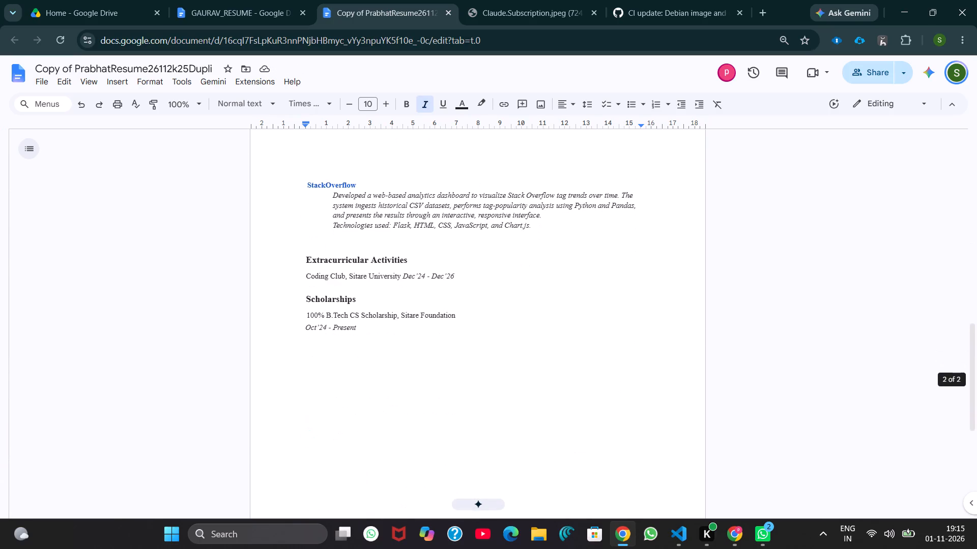
Bring the scholarship's "Oct'24 - Present" date up onto the Sitare Foundation line, spaced out near the page's right margin on a single line.
scroll(441, 323, down, 2)
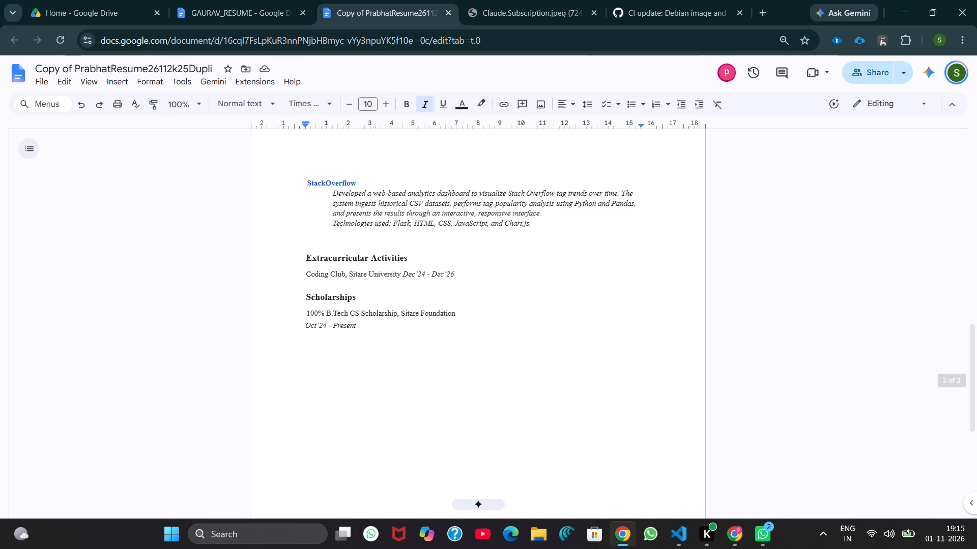
click(305, 323)
key(BackSpace)
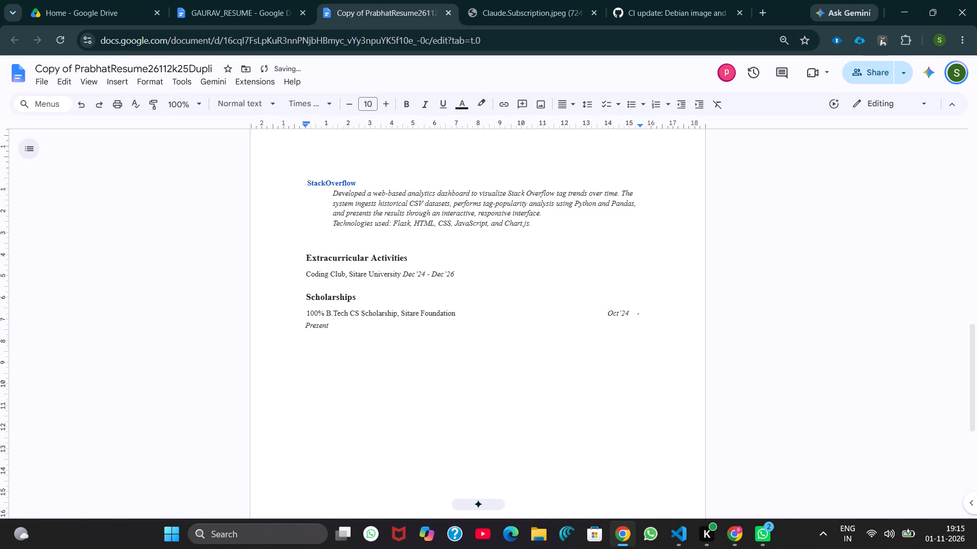
key(BackSpace)
key(BackSpace)
key(Tab)
key(Tab)
key(BackSpace)
Shift the Coding Club dates "Dec'24 - Dec'26" across their line to align with the scholarship date below.
click(405, 272)
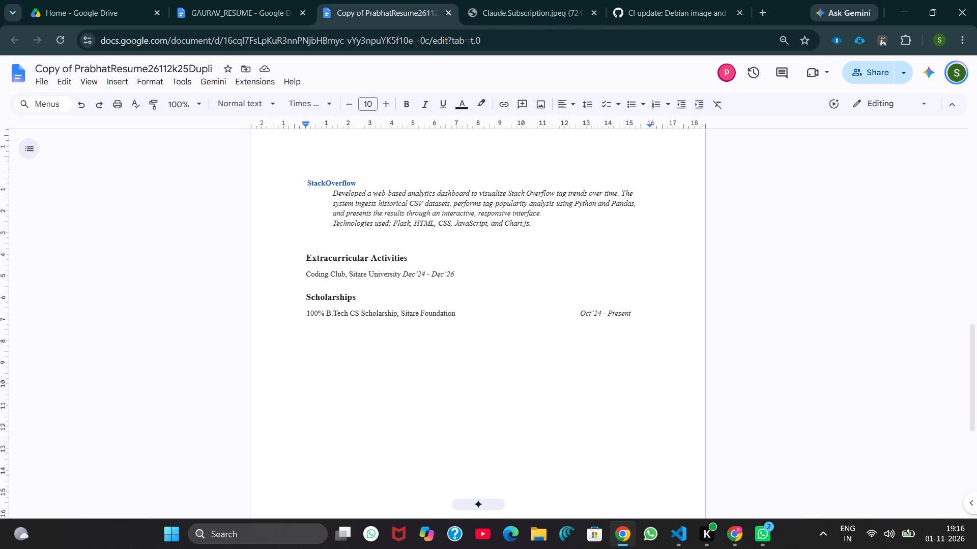
key(Tab)
key(Tab)
key(Tab)
key(Tab)
key(Tab)
key(Tab)
key(Tab)
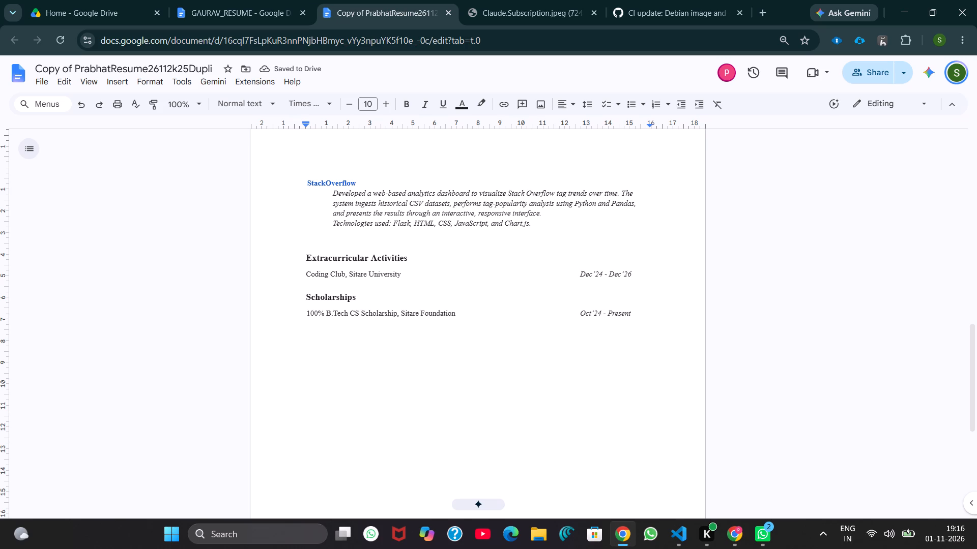
click(459, 310)
Redo the indent of the candidate's name in the résumé header so it sits more centrally above the university line.
scroll(459, 310, up, 4)
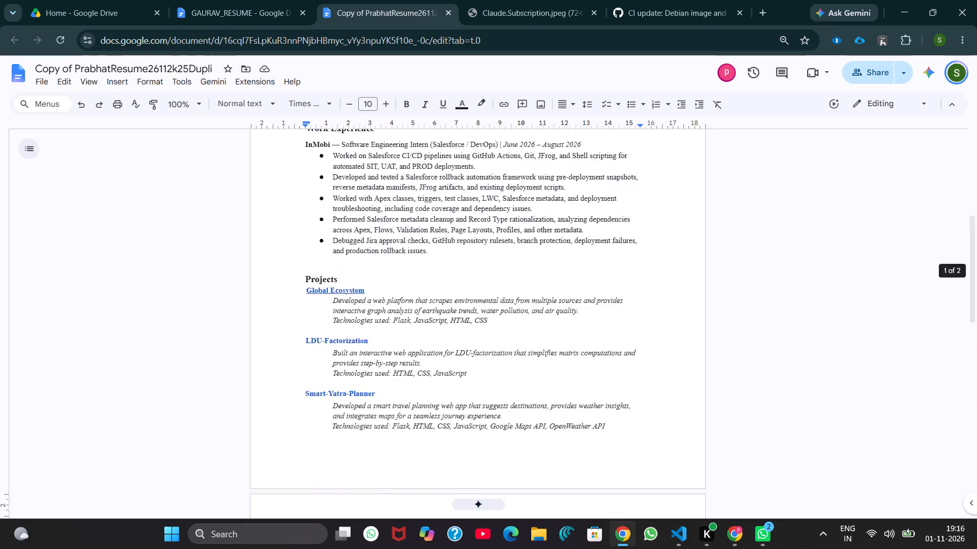
scroll(459, 310, up, 3)
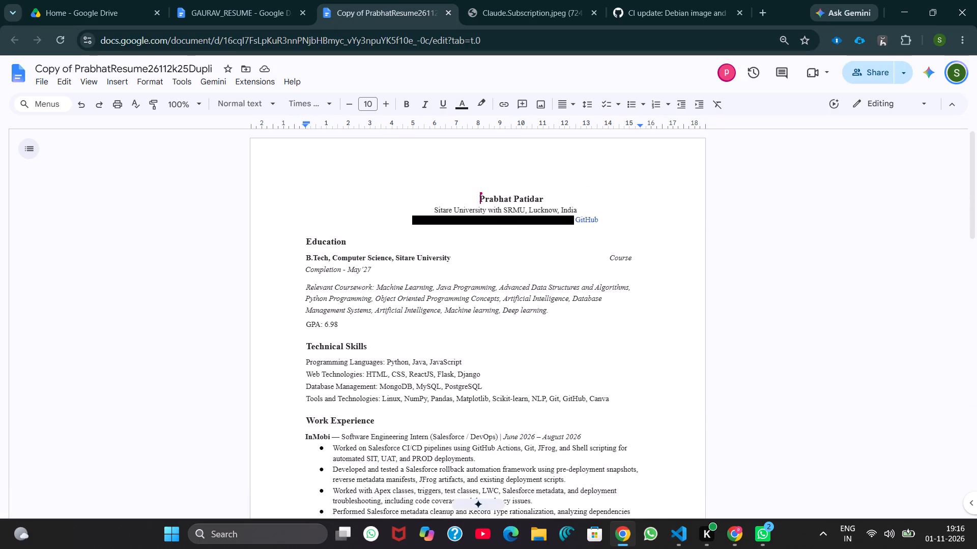
click(476, 201)
key(BackSpace)
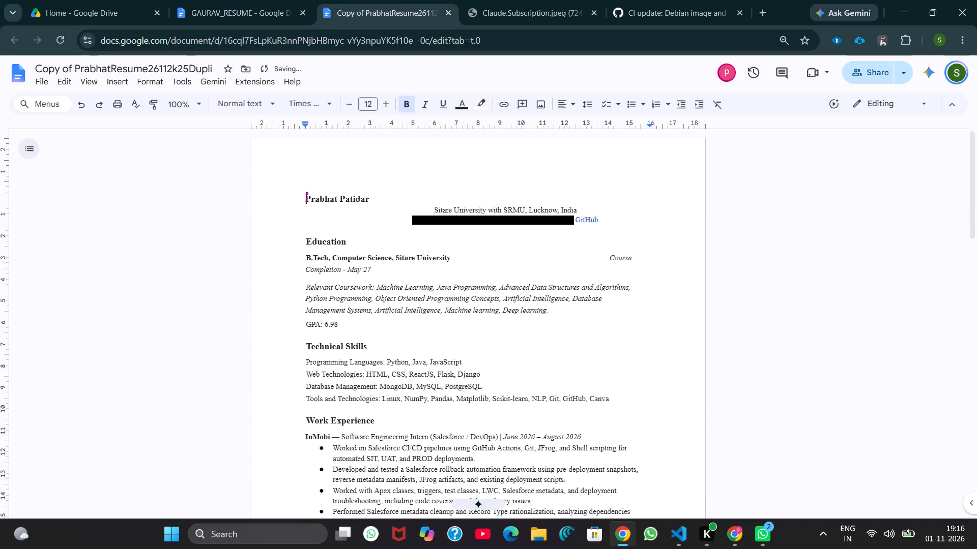
key(Tab)
key(Tab)
key(Tab)
key(Tab)
key(Tab)
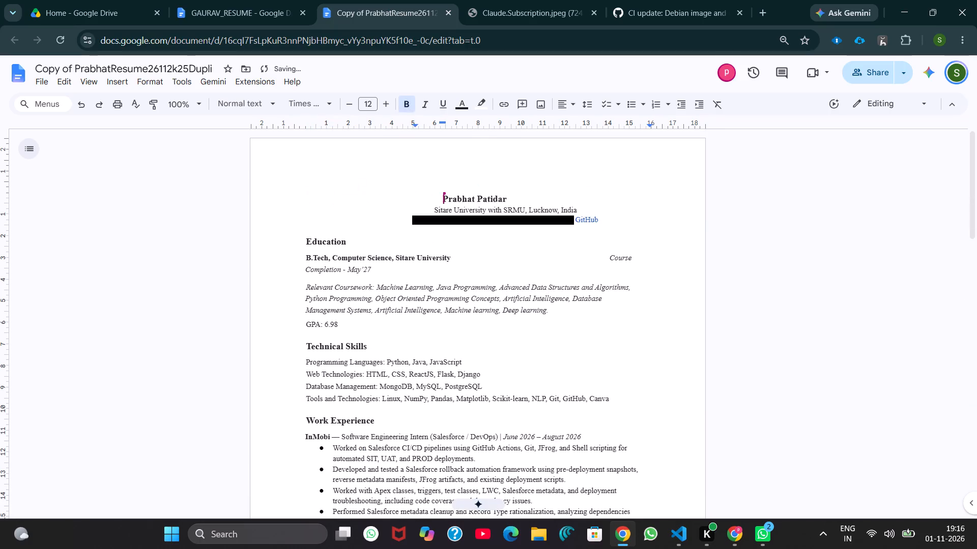
key(Tab)
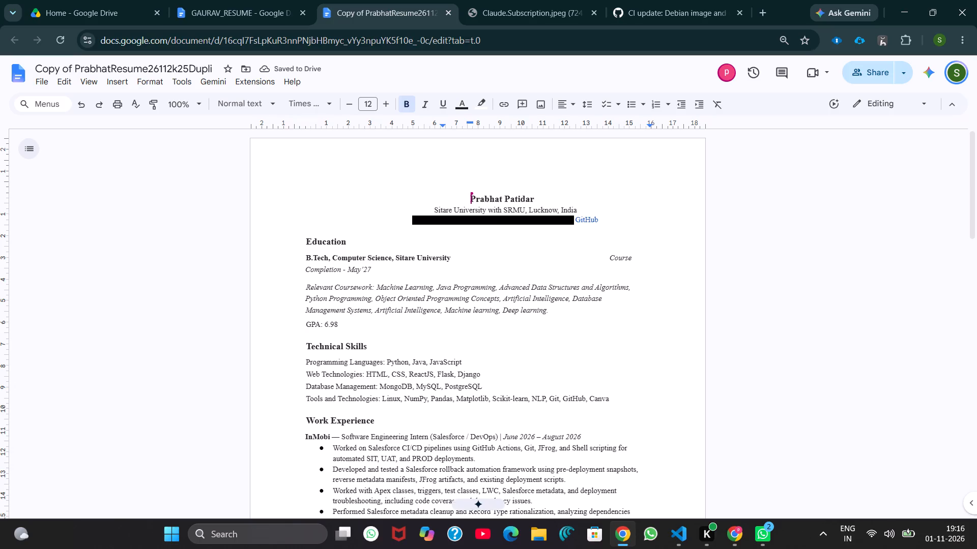
Remove the excess spacing before "Course Completion - May'27" in Education so it fits on the B.Tech line.
click(611, 255)
key(BackSpace)
key(BackSpace)
key(BackSpace)
key(BackSpace)
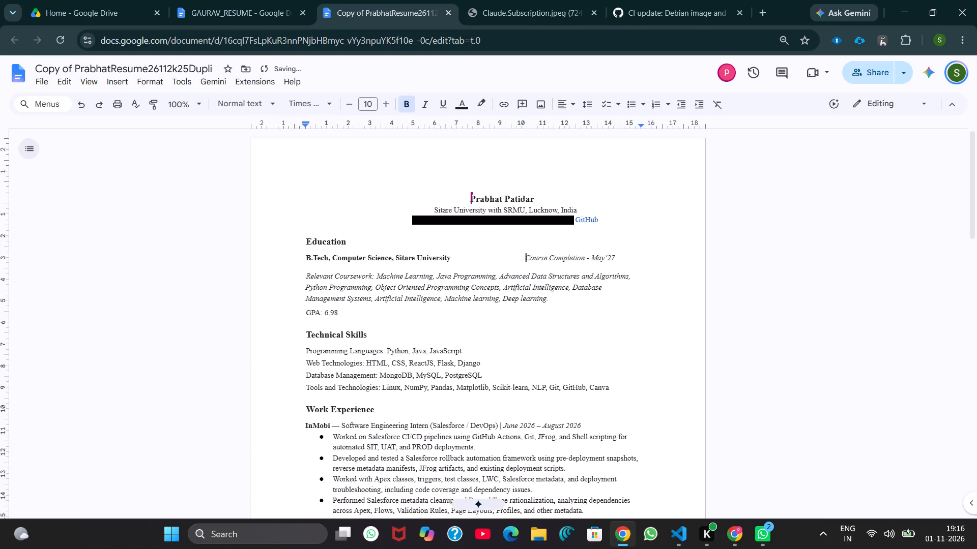
click(548, 306)
click(513, 310)
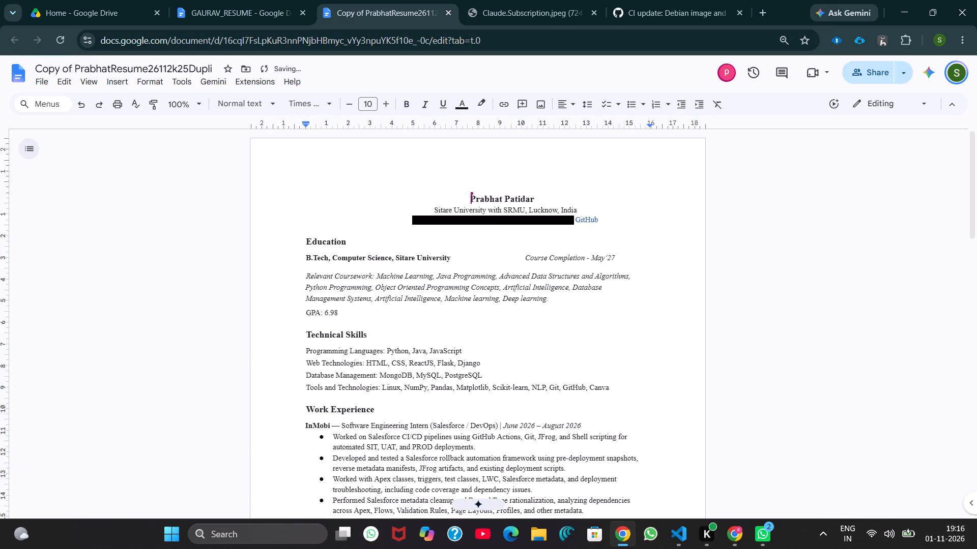
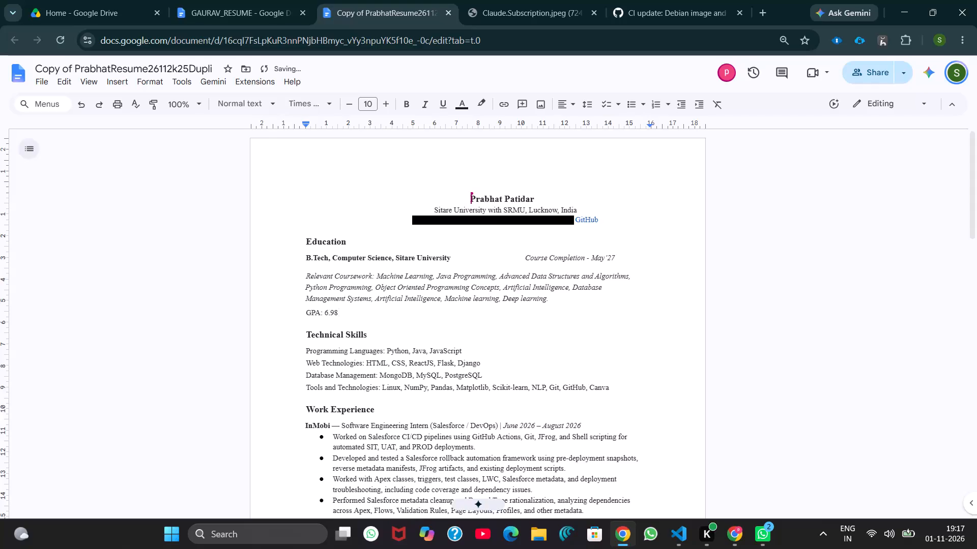
Reduce the indent of the candidate's name in the résumé header so it sits centrally on the page.
click(467, 194)
key(BackSpace)
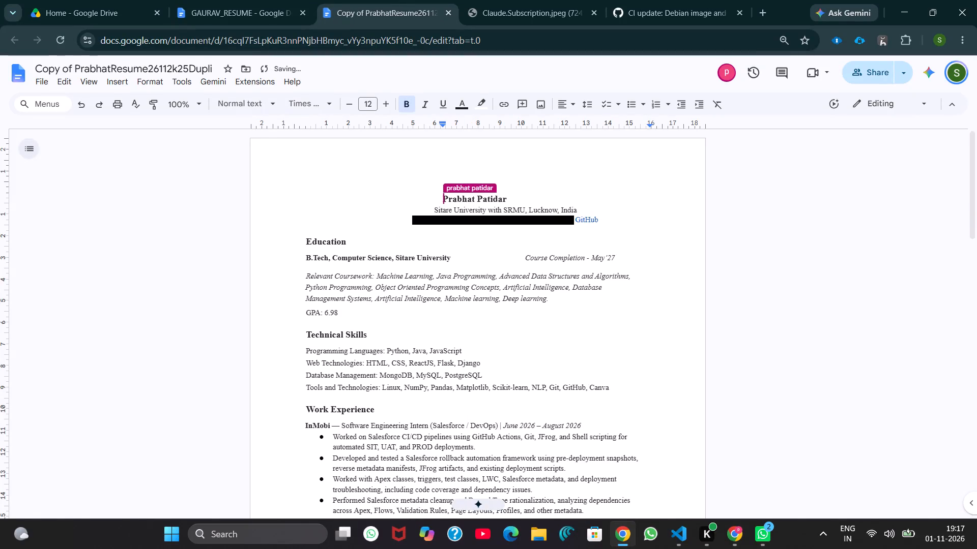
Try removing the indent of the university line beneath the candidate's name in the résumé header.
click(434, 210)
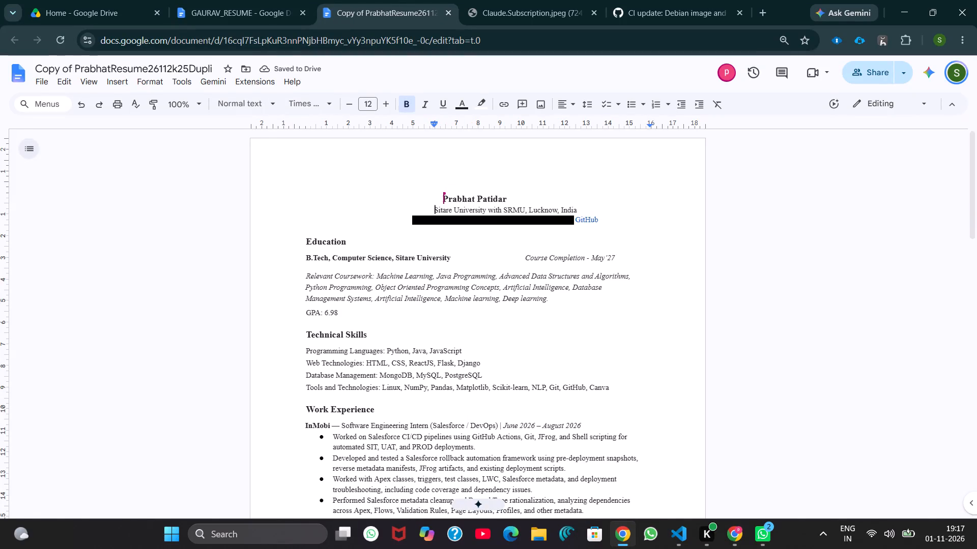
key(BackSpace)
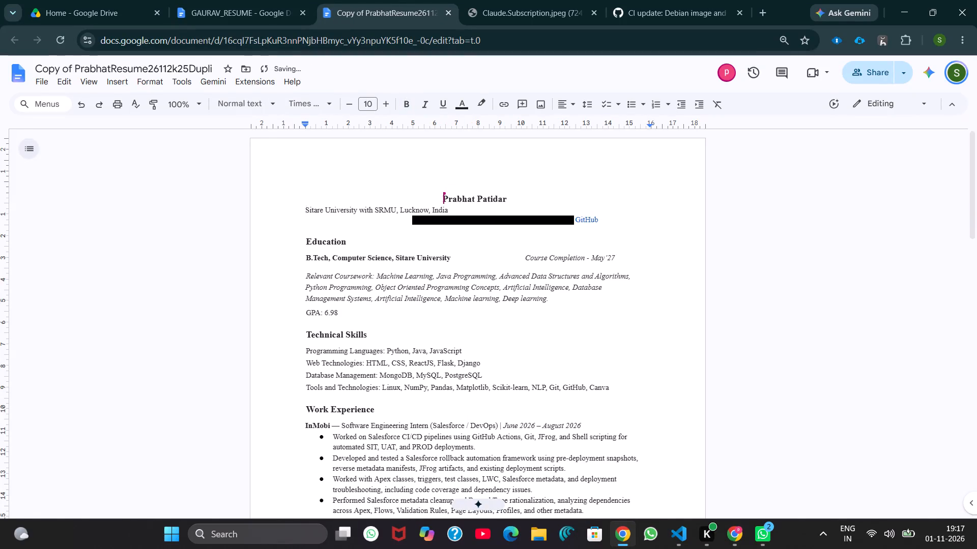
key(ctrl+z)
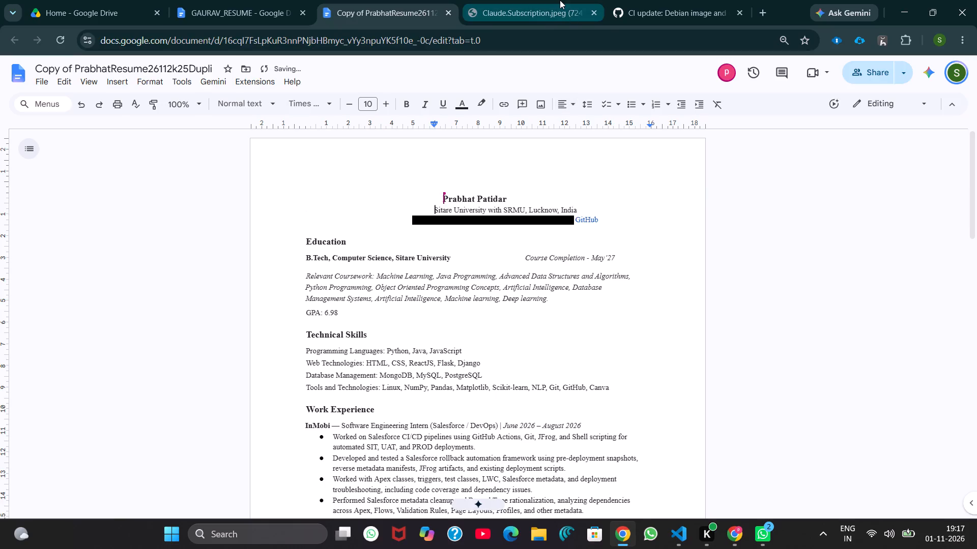
Review the résumé copy's layout across both pages, from the header through the Projects and Scholarships sections.
click(560, 0)
click(411, 0)
scroll(639, 420, down, 4)
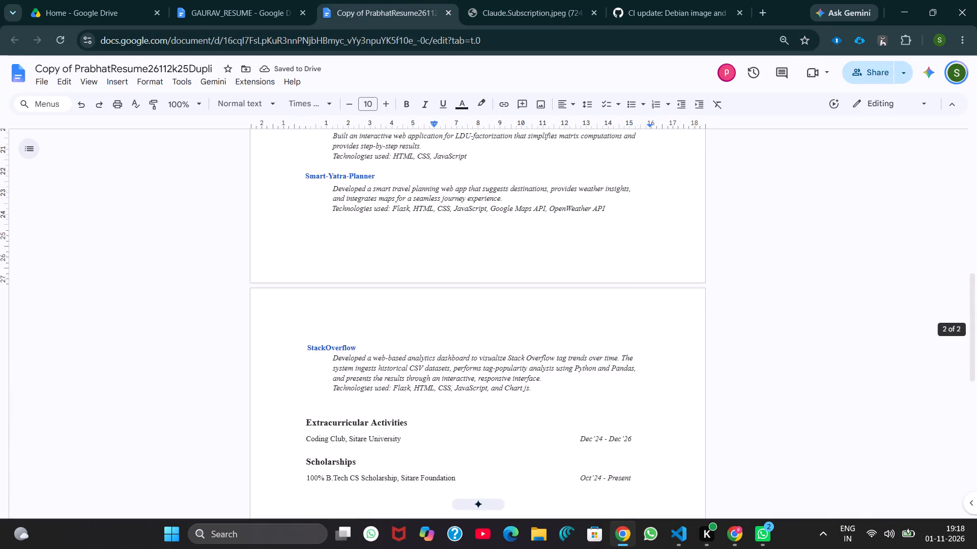
scroll(639, 420, up, 2)
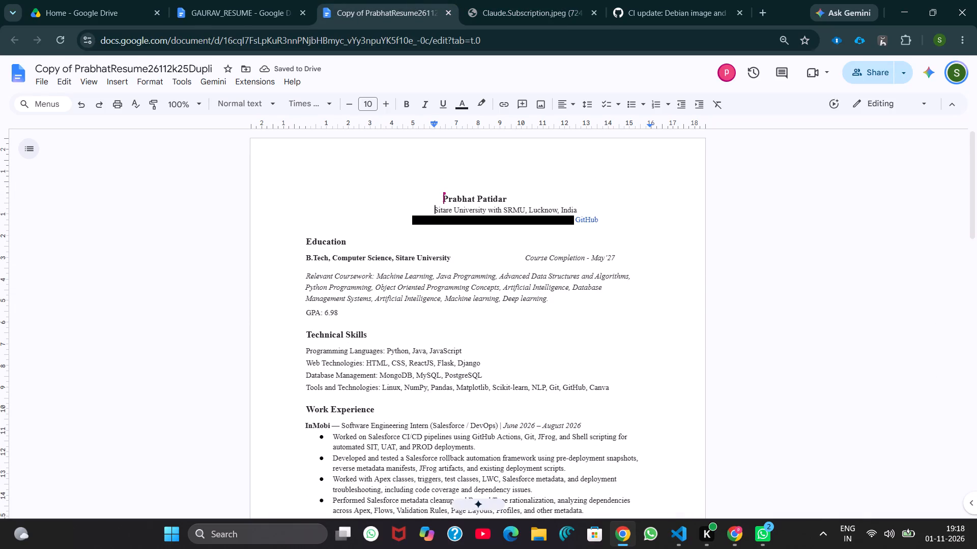
scroll(628, 391, down, 3)
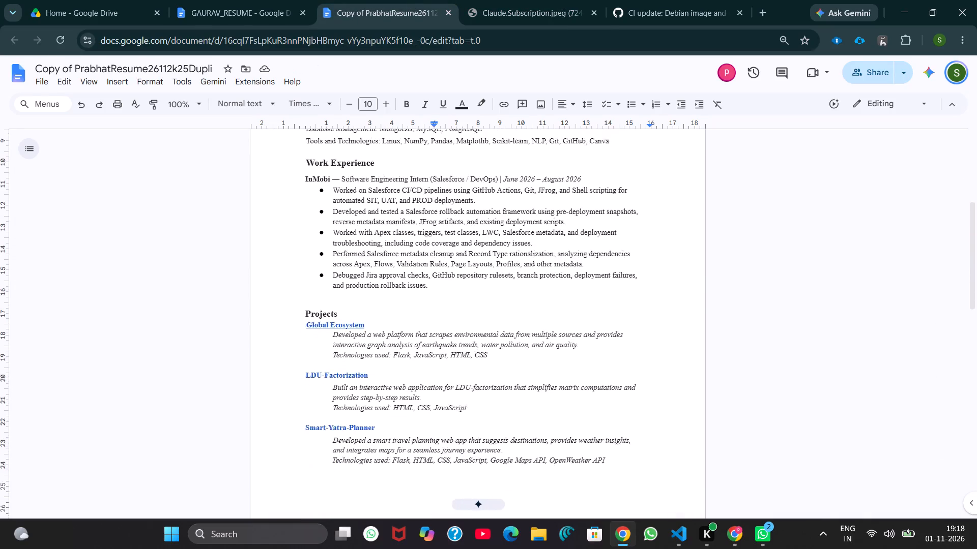
scroll(628, 391, down, 1)
scroll(628, 391, up, 3)
click(935, 67)
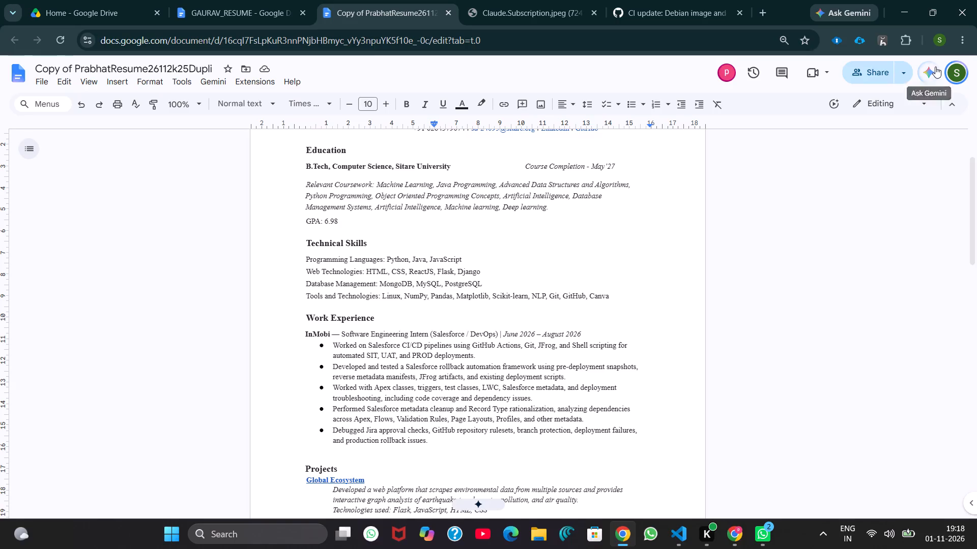
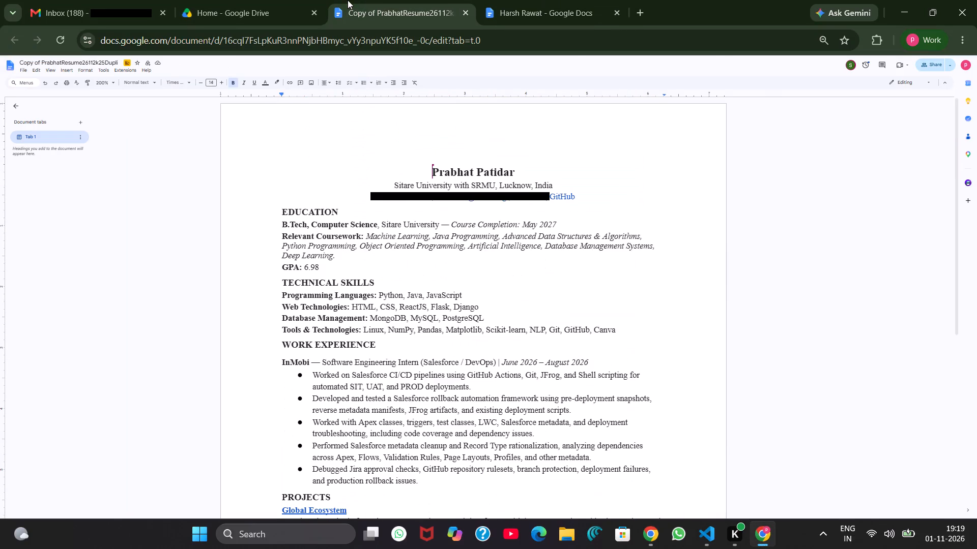
Open the Gmail inbox in a new browser tab.
click(647, 9)
click(537, 361)
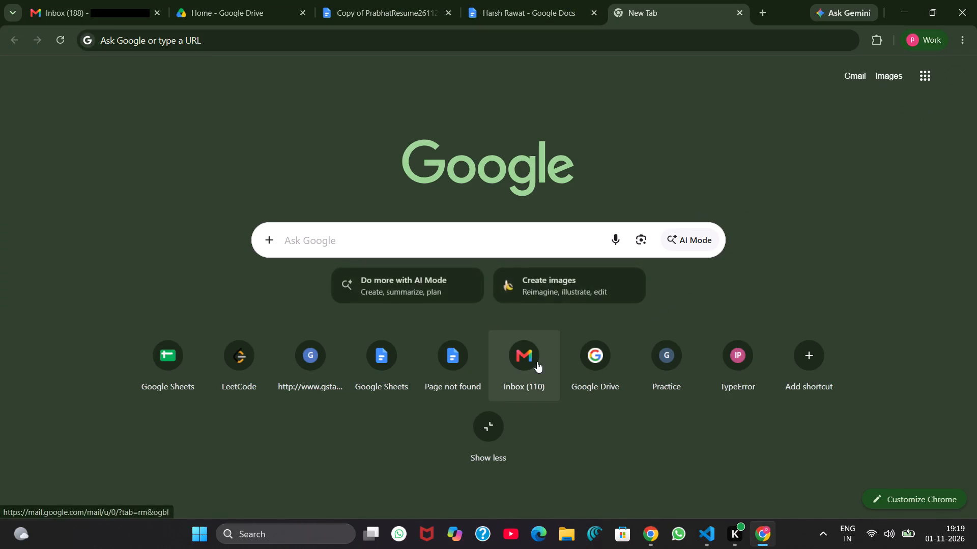
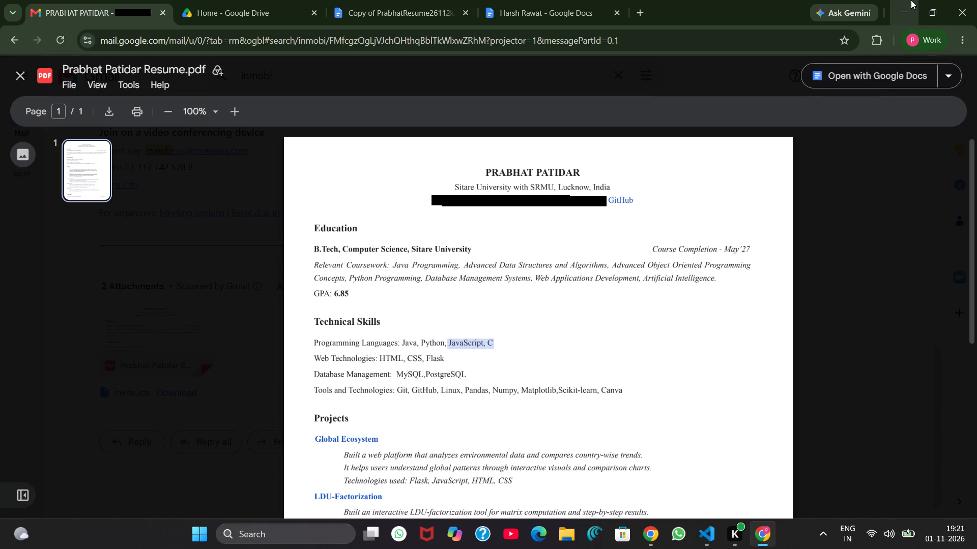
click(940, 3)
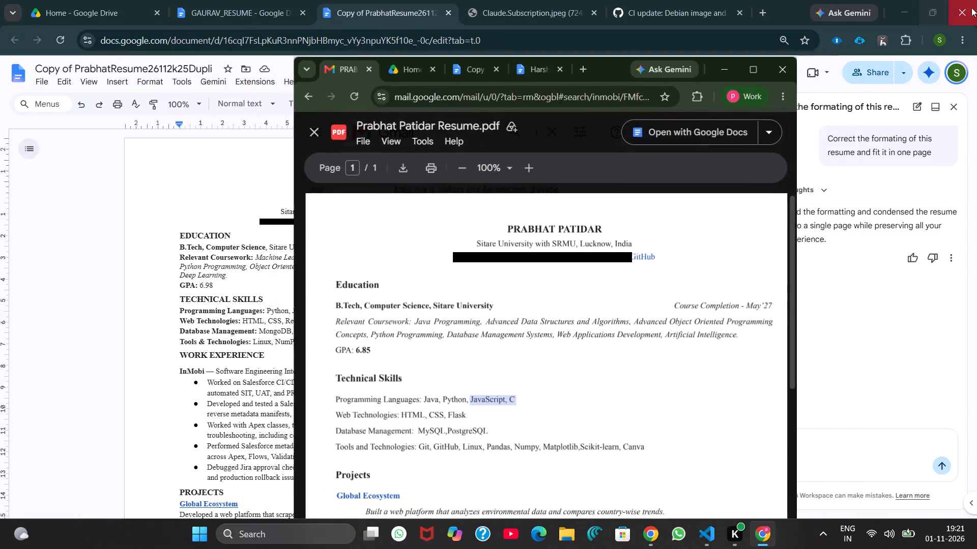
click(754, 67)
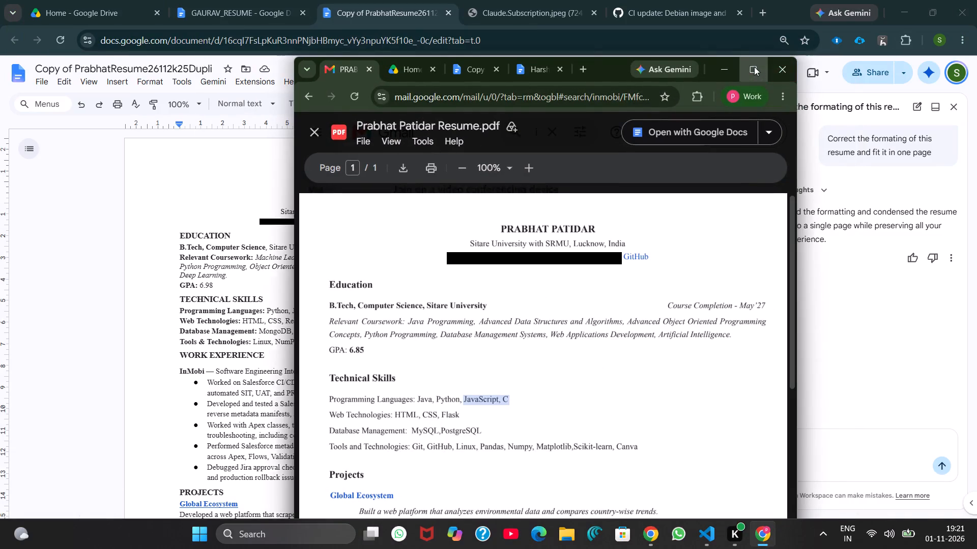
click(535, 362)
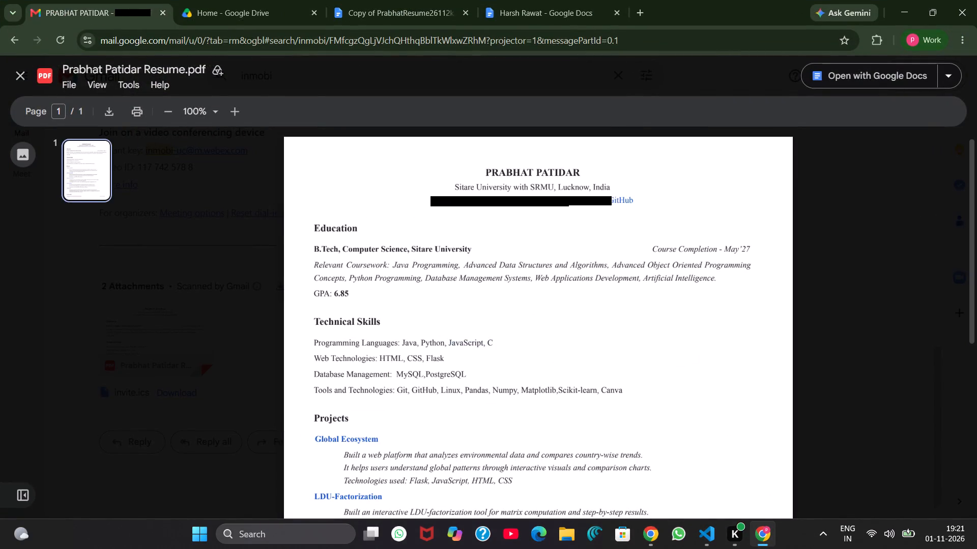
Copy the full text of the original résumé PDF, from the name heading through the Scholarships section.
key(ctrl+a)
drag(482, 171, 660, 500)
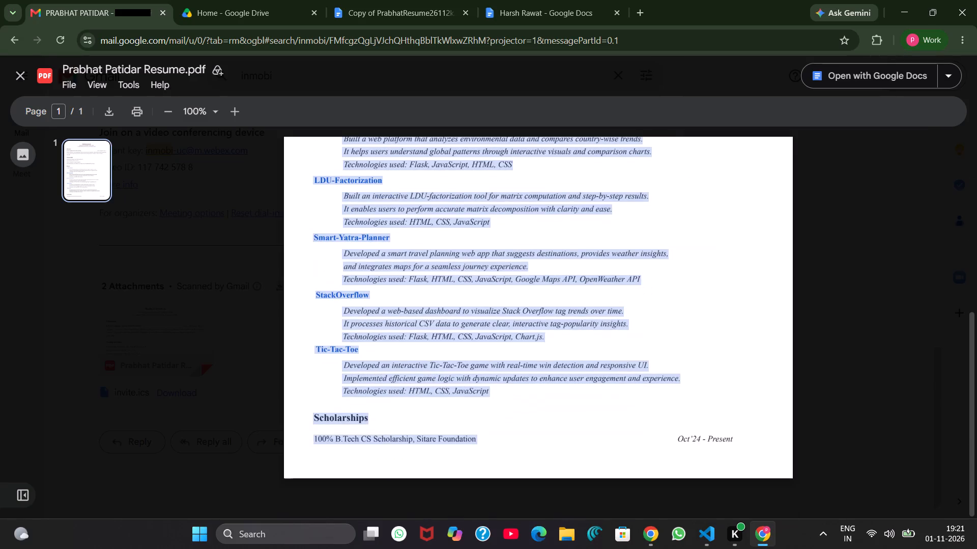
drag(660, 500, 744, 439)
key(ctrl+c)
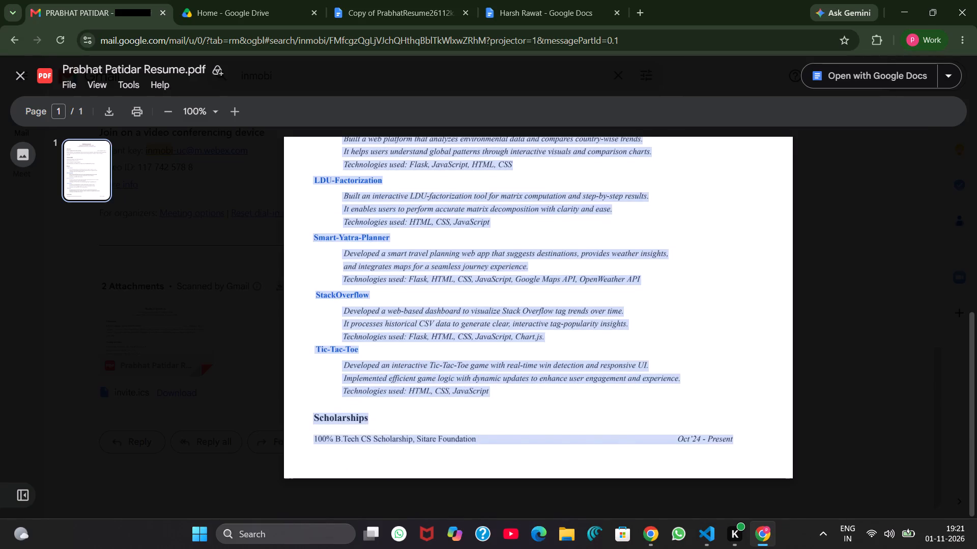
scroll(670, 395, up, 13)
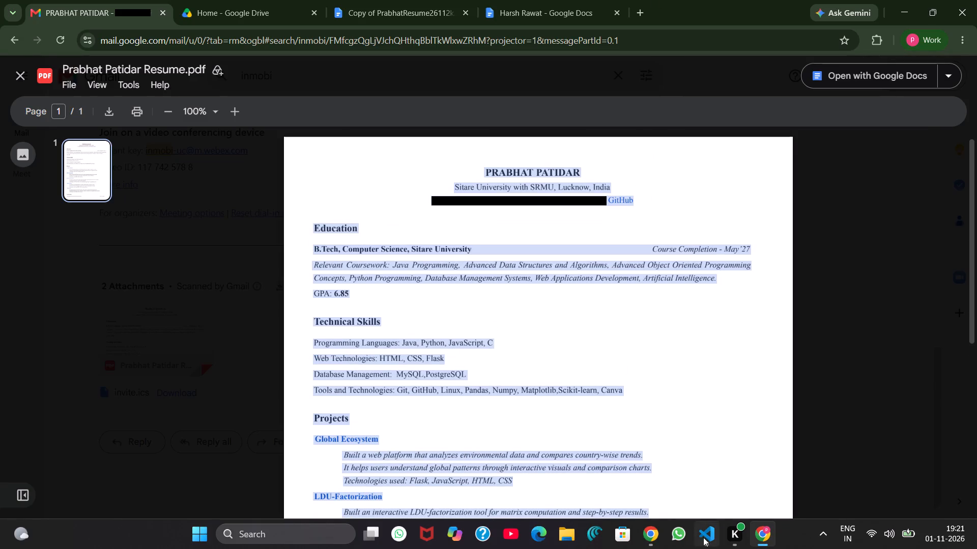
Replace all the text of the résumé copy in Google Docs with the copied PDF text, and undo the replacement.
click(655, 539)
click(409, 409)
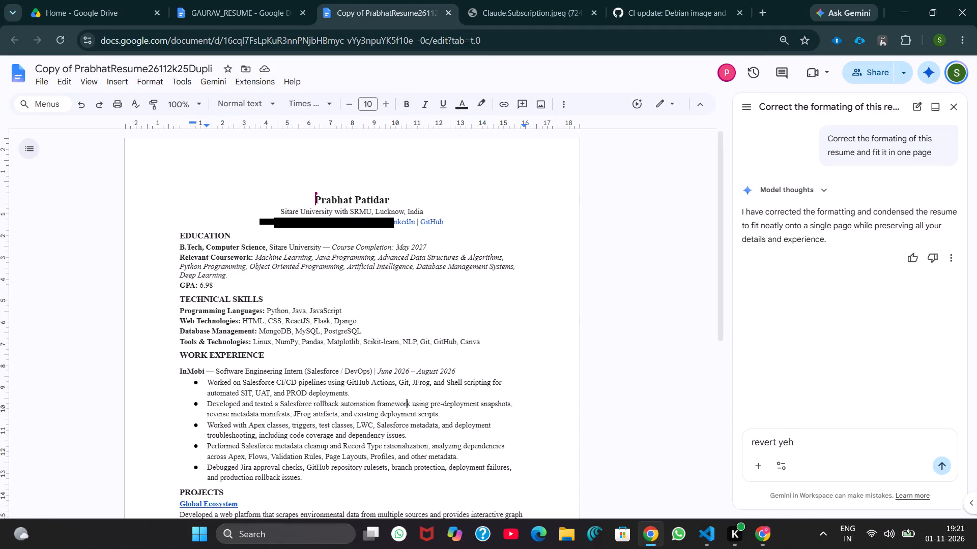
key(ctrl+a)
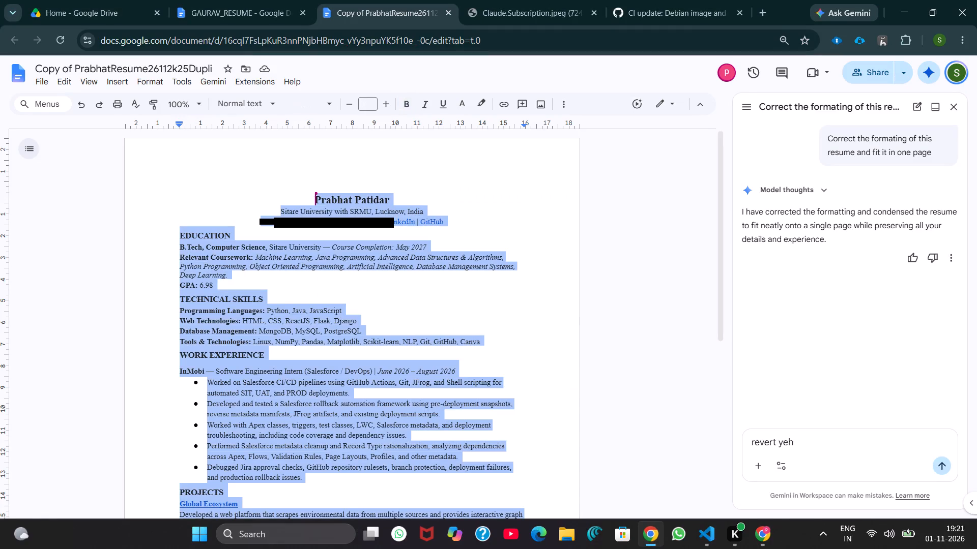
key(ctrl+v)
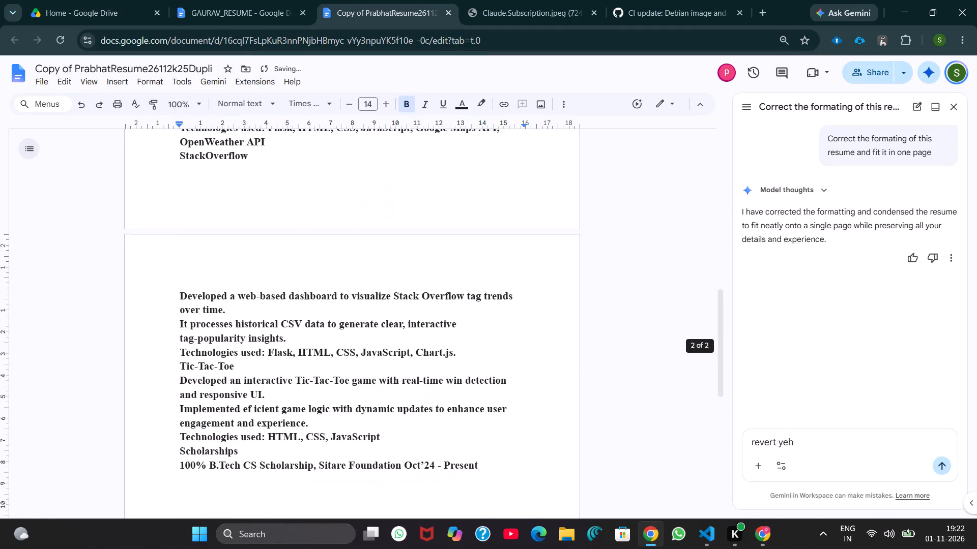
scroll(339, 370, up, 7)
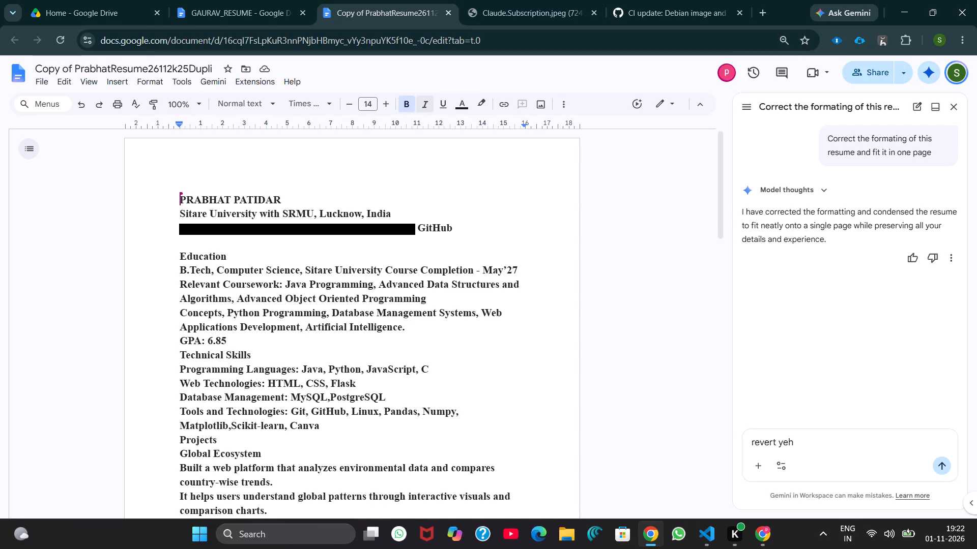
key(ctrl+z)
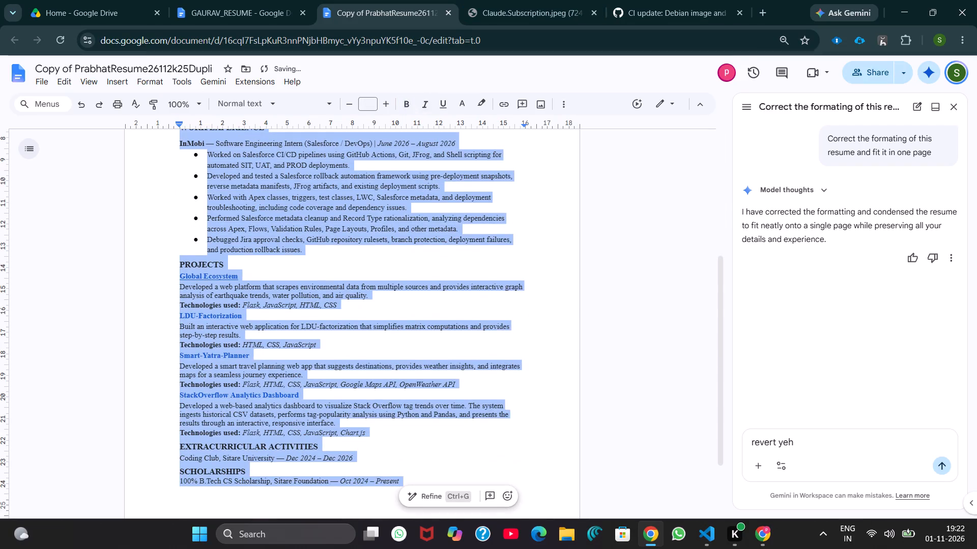
Return to the résumé PDF in Gmail and copy its entire text again, from the name heading through Scholarships.
click(757, 540)
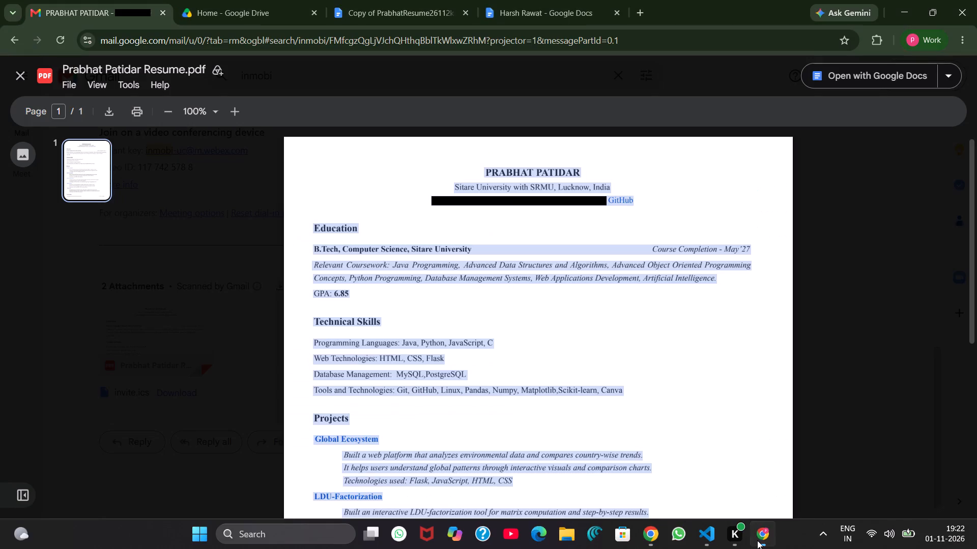
click(616, 339)
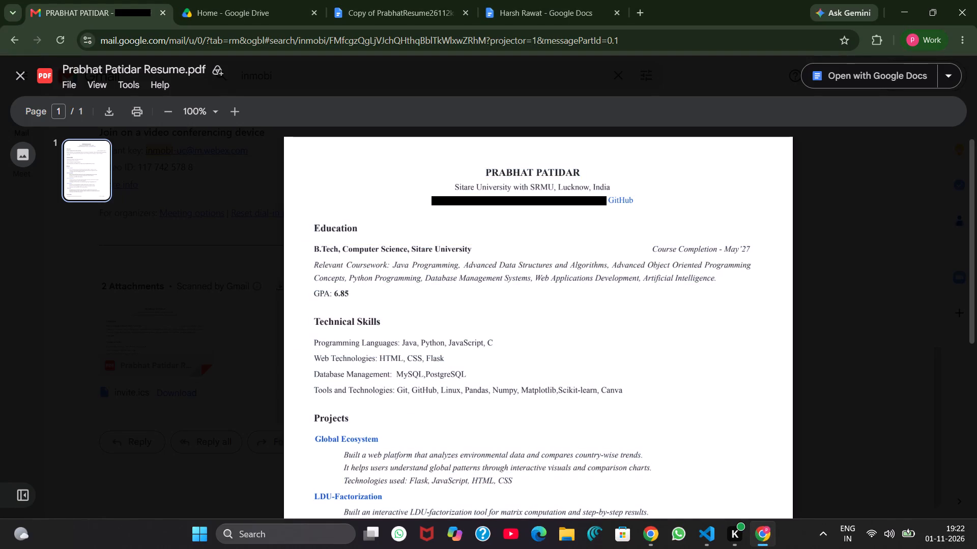
key(ctrl+a)
drag(485, 168, 693, 533)
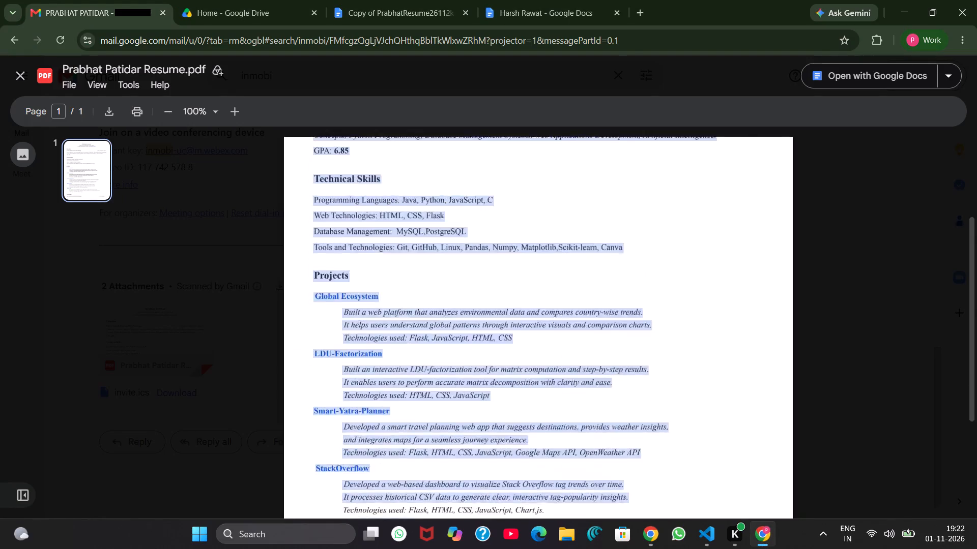
drag(693, 533, 720, 513)
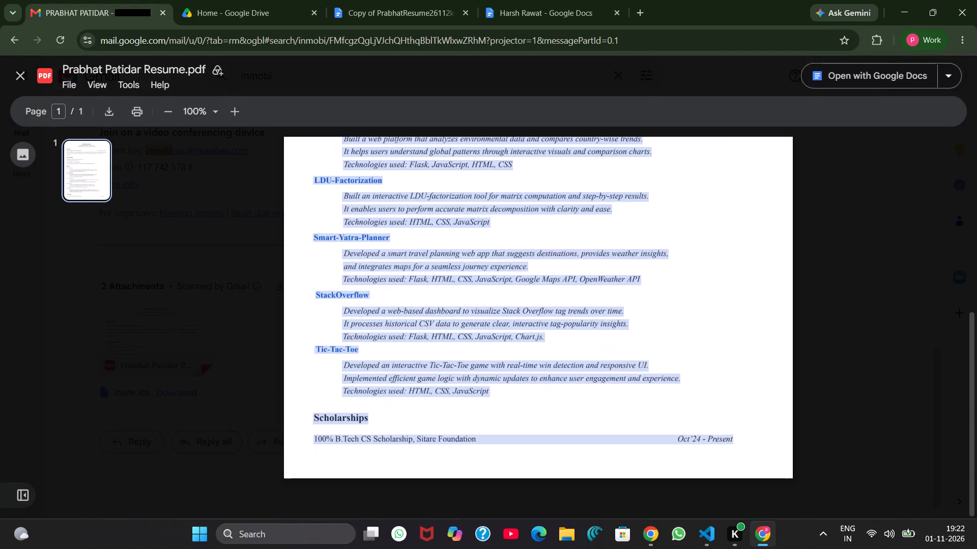
drag(720, 513, 764, 460)
key(ctrl+a)
key(ctrl+c)
Switch back to the résumé copy in Google Docs, deselect its text and look over its top sections.
key(alt+Tab)
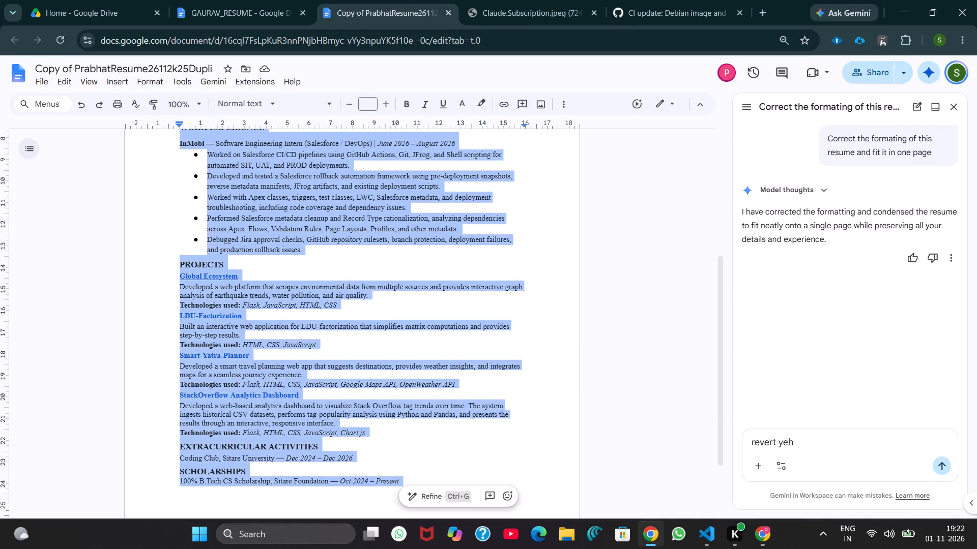
scroll(349, 223, up, 7)
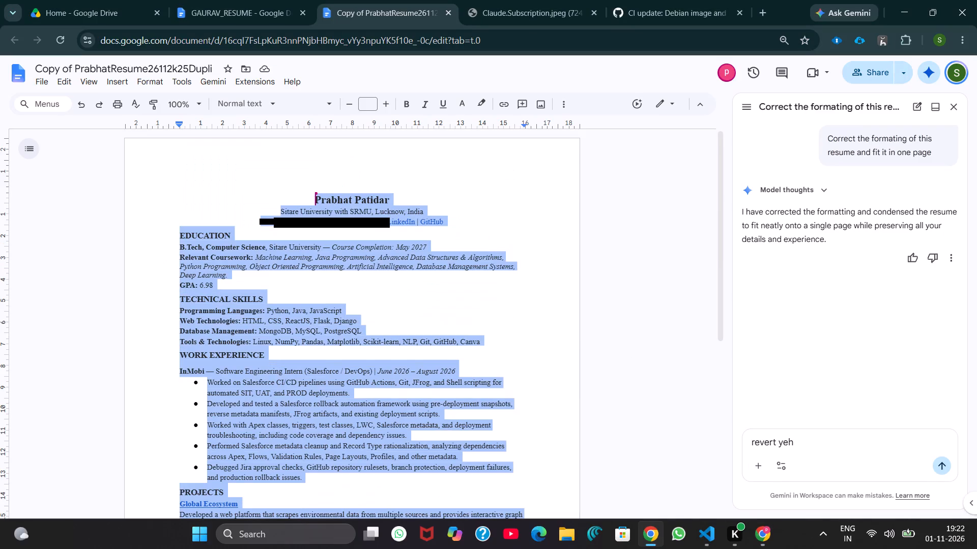
click(403, 190)
click(406, 108)
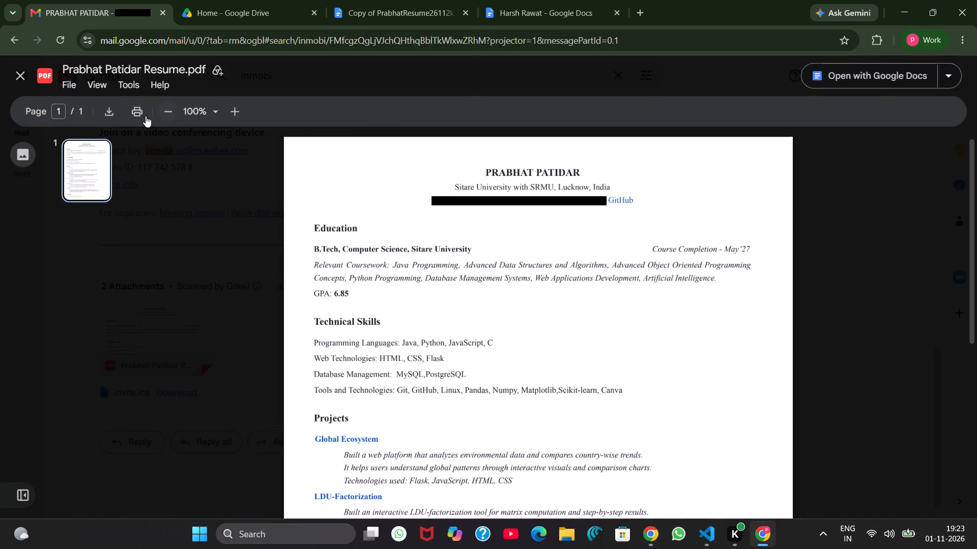
Open the résumé PDF attachment as an editable Google Docs document.
click(893, 86)
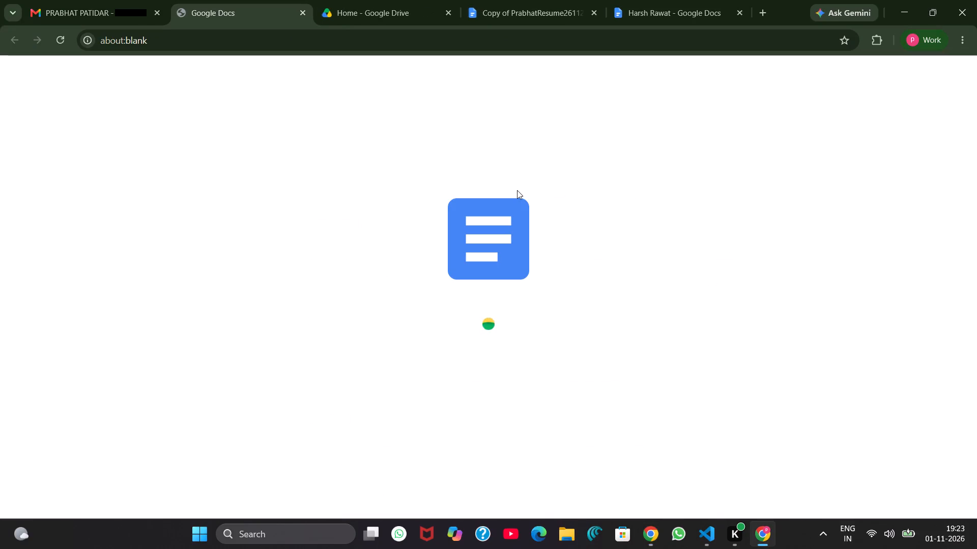
In the already open résumé document with a Work Experience section, copy that section from its heading through the last InMobi bullet.
click(425, 0)
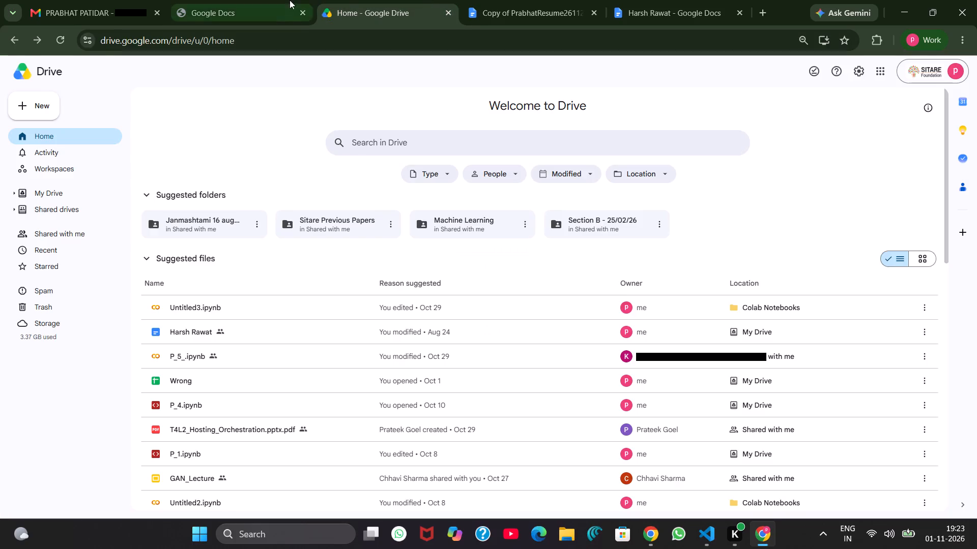
click(290, 0)
click(534, 0)
click(684, 0)
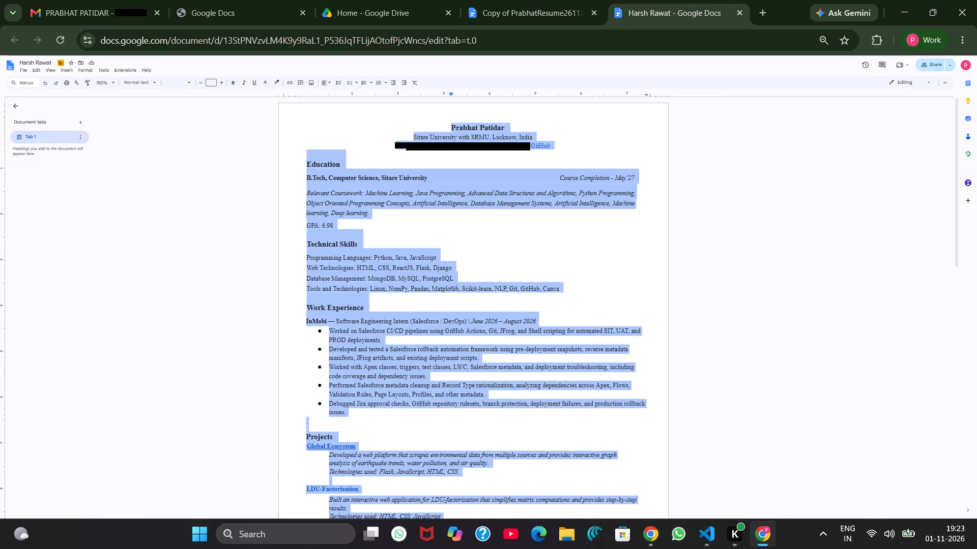
click(536, 257)
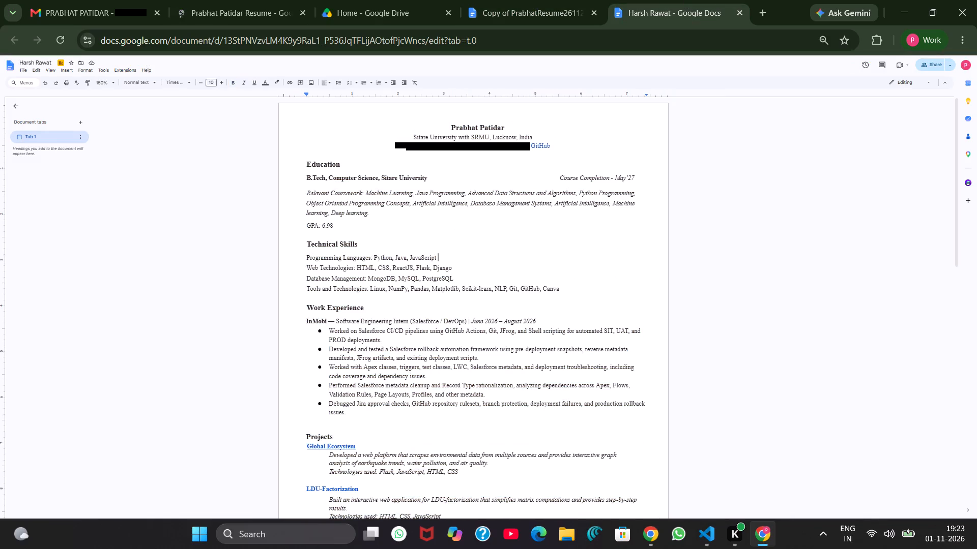
drag(363, 415, 299, 314)
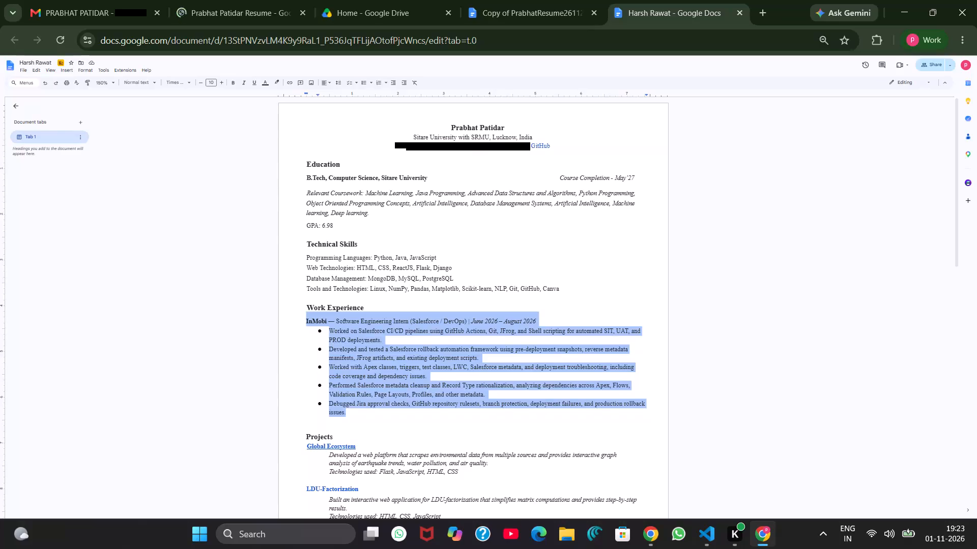
drag(299, 314, 301, 309)
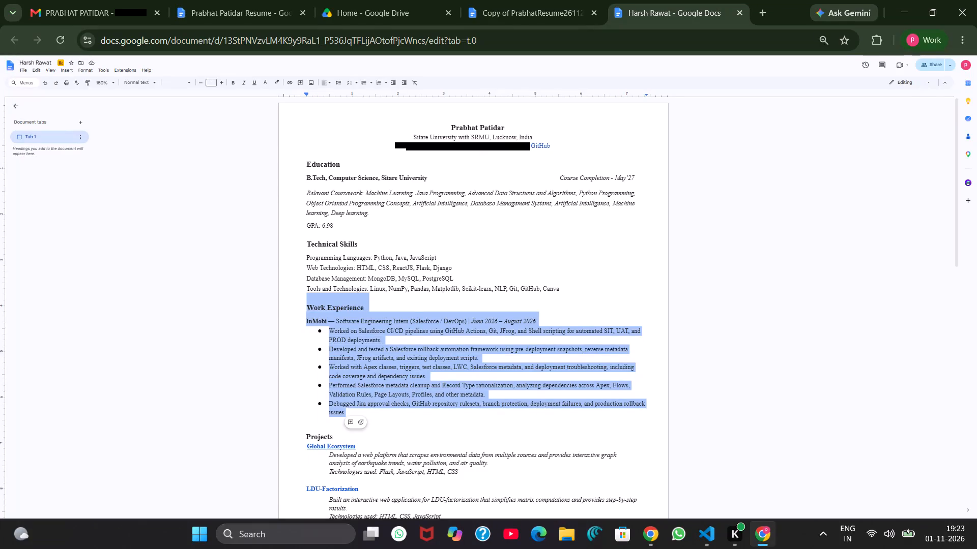
key(ctrl+c)
In the résumé document converted from the PDF, place the insertion point after "Canva" at the end of the Tools and Technologies line.
click(190, 0)
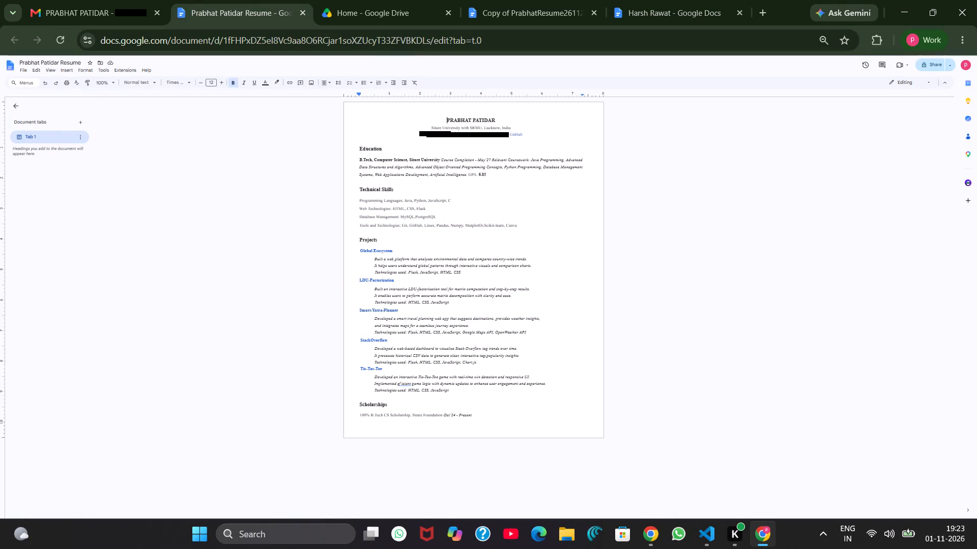
click(494, 323)
key(ctrl+equal)
key(ctrl+equal)
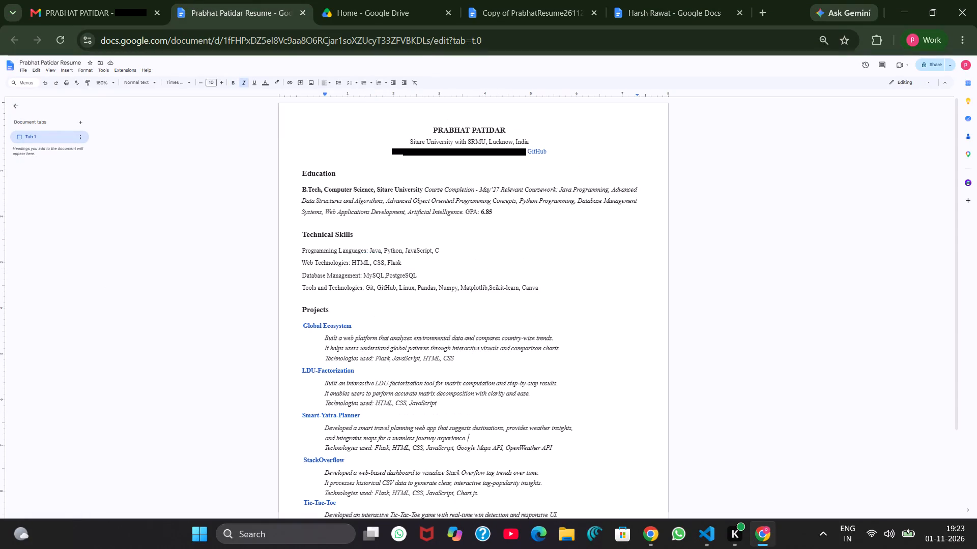
scroll(557, 338, down, 1)
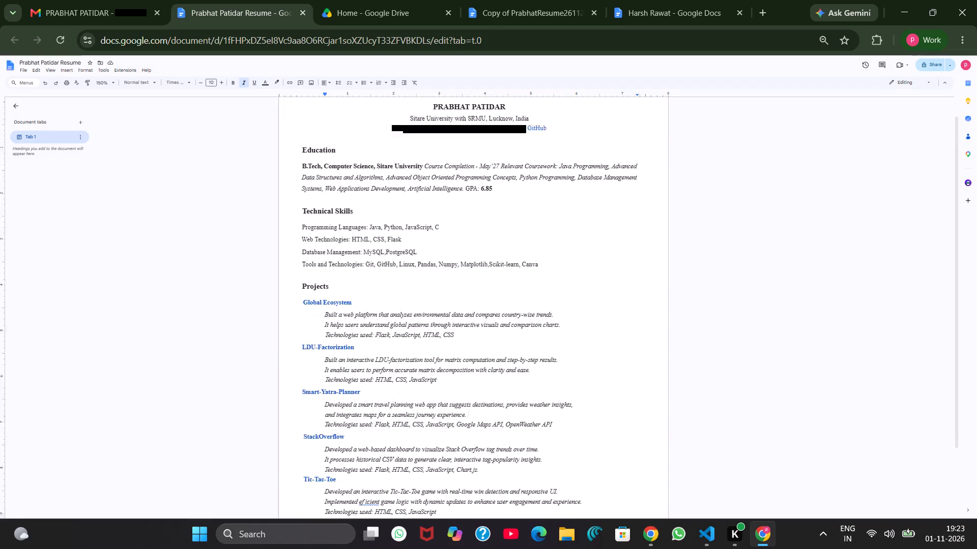
scroll(557, 338, down, 3)
scroll(557, 338, up, 1)
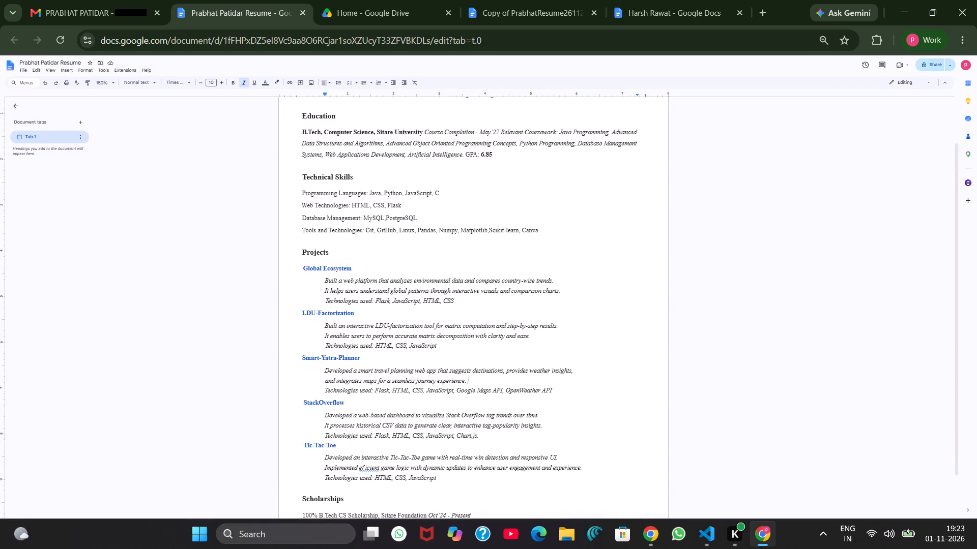
scroll(557, 338, up, 1)
click(561, 289)
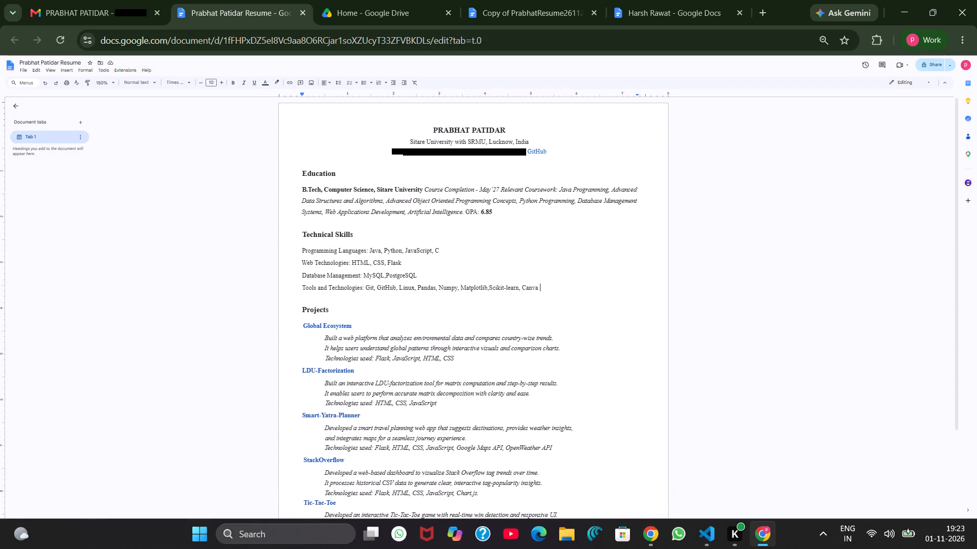
Paste the InMobi Work Experience section between Technical Skills and Projects, and remove the extra blank lines above its heading.
key(Return)
key(Return)
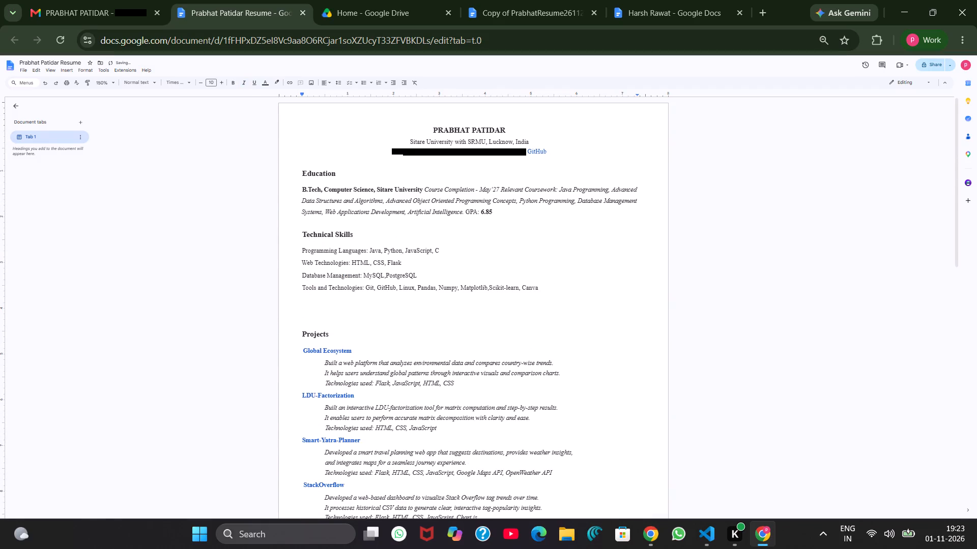
key(ctrl+v)
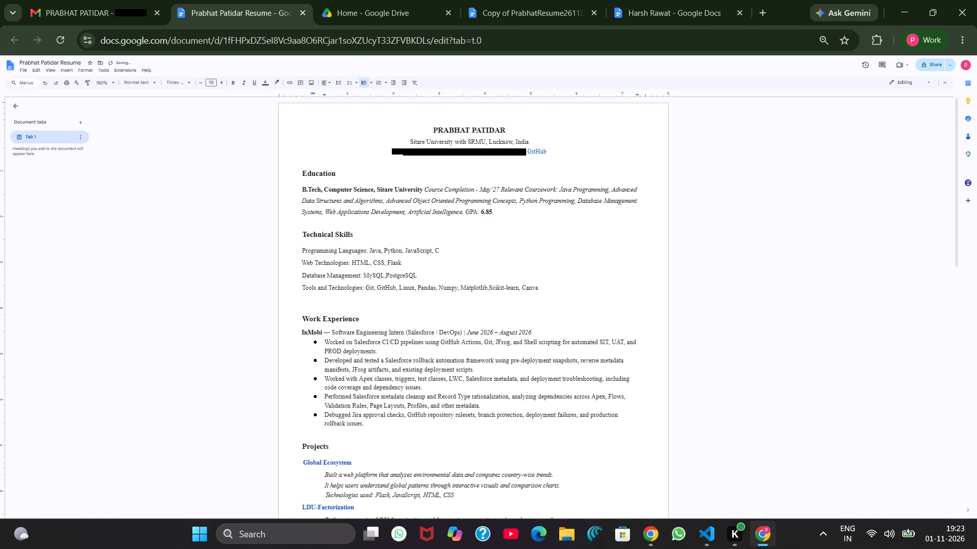
click(457, 306)
click(435, 295)
key(BackSpace)
key(BackSpace)
scroll(459, 305, down, 3)
scroll(459, 305, up, 1)
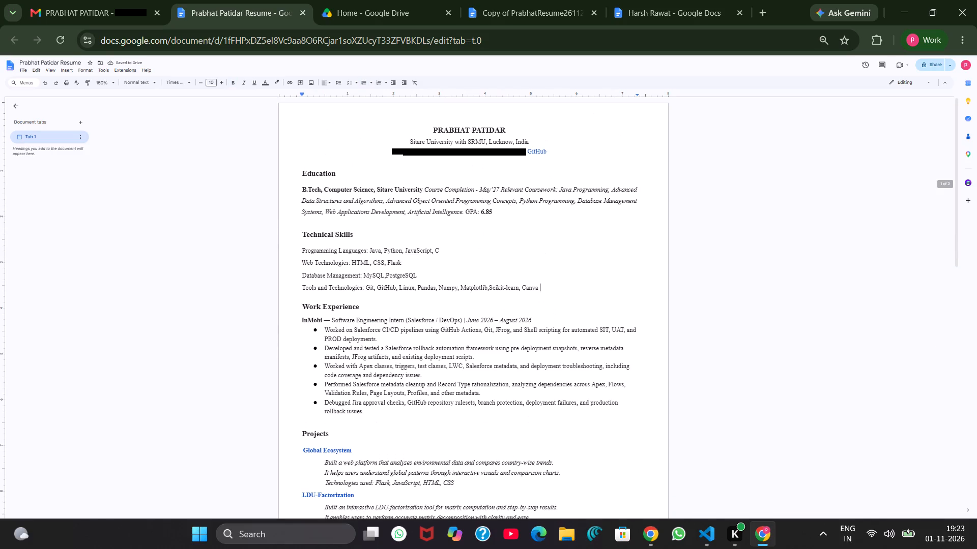
Indent the InMobi job title line under Work Experience by one tab stop.
click(391, 221)
click(381, 215)
scroll(468, 306, down, 1)
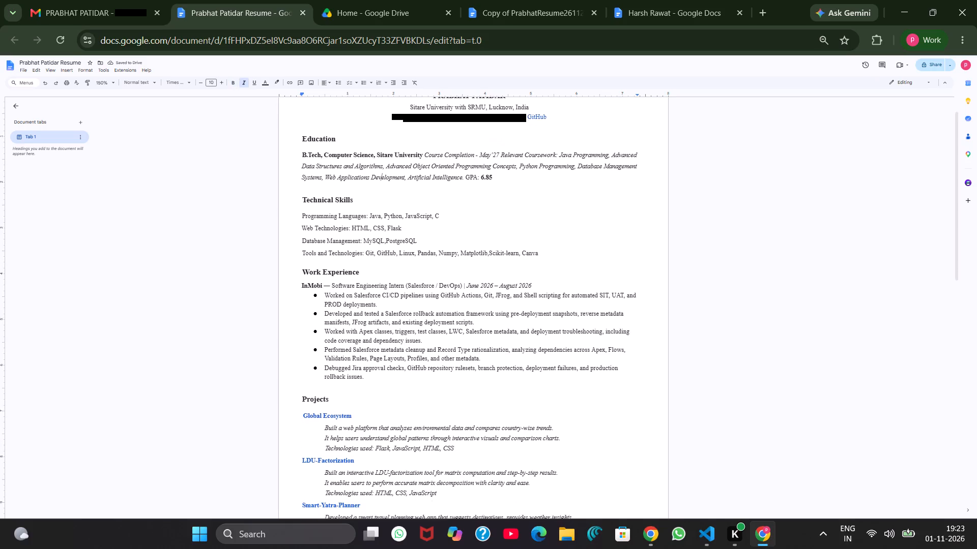
scroll(468, 306, down, 1)
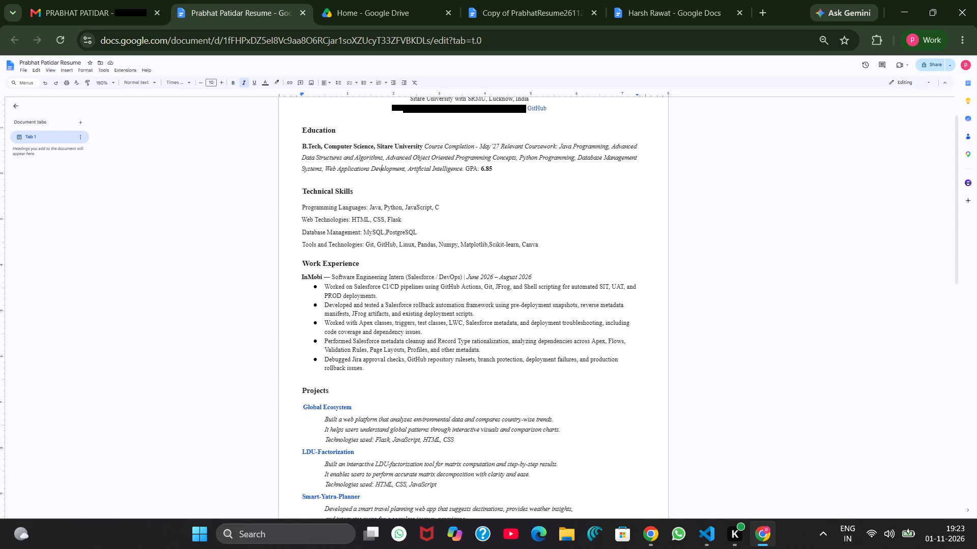
click(303, 277)
key(Tab)
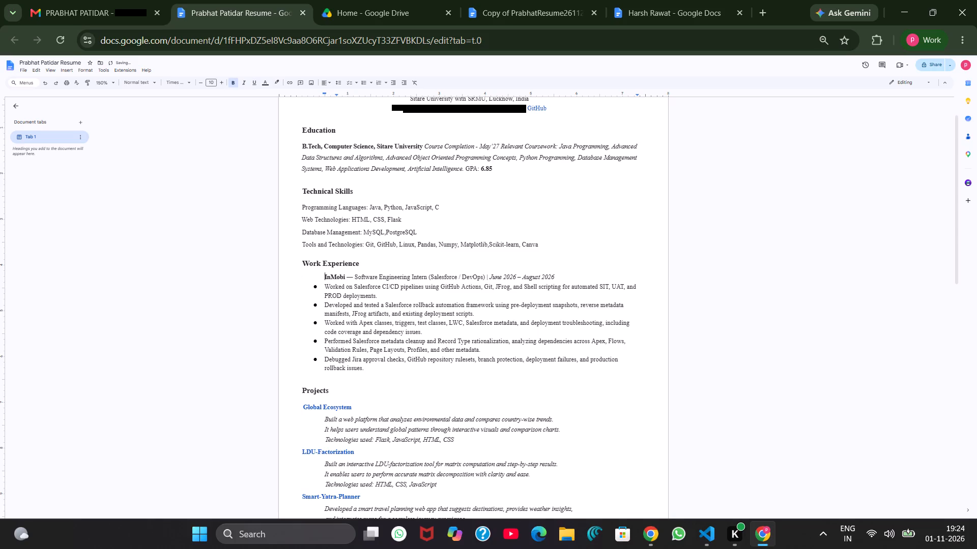
click(378, 264)
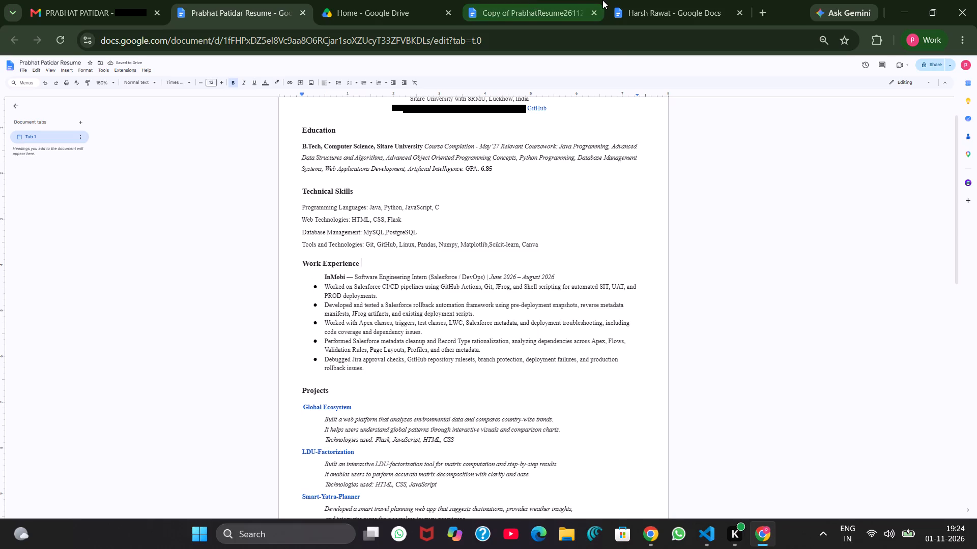
Switch to the reference résumé and undo its edits back to the original owner's name, coursework, work experience and projects.
click(652, 0)
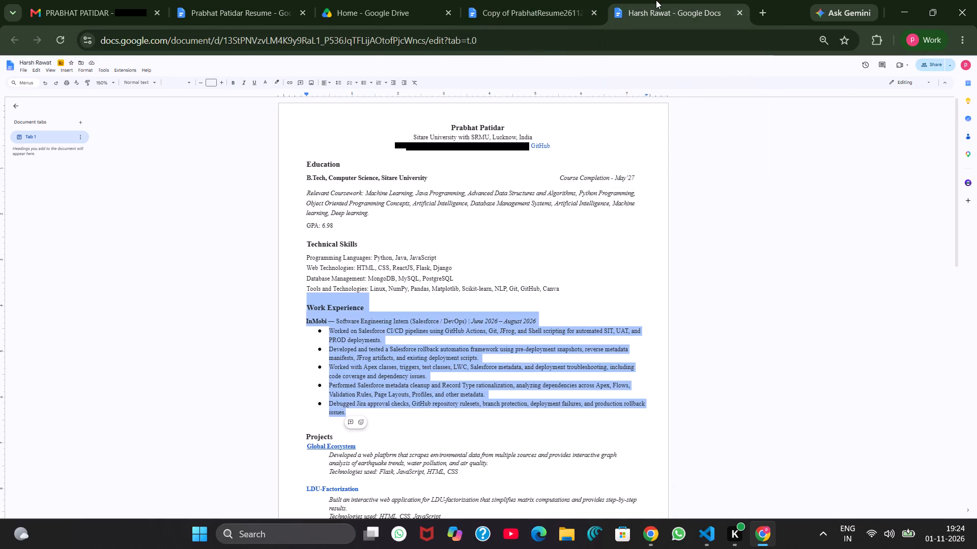
click(516, 438)
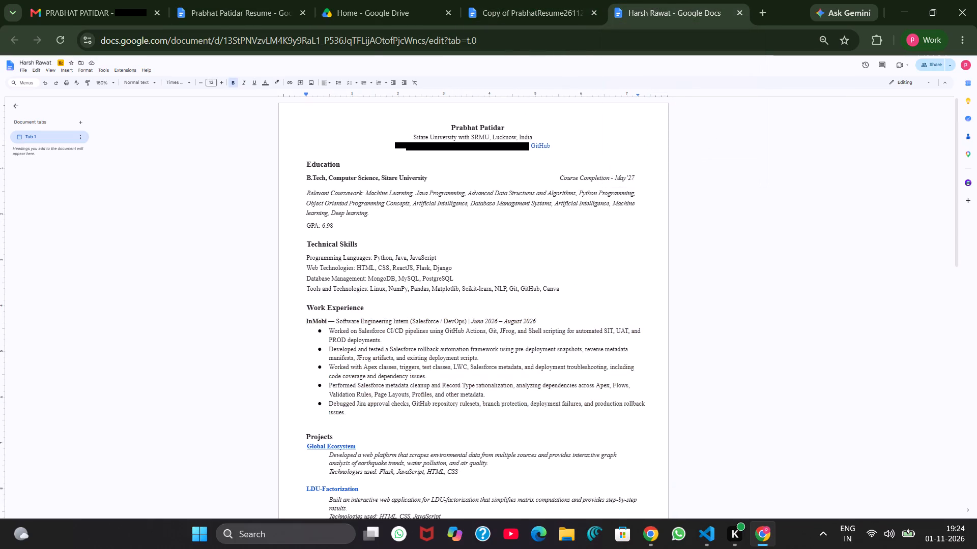
key(ctrl+z)
key(ctrl+z)
key(ctrl+z)
key(ctrl+z)
key(ctrl+z)
key(ctrl+z)
key(ctrl+z)
key(ctrl+z)
key(ctrl+z)
key(ctrl+z)
key(ctrl+z)
key(ctrl+z)
key(ctrl+z)
key(ctrl+z)
key(ctrl+z)
key(ctrl+z)
key(ctrl+z)
key(ctrl+z)
key(ctrl+z)
key(ctrl+z)
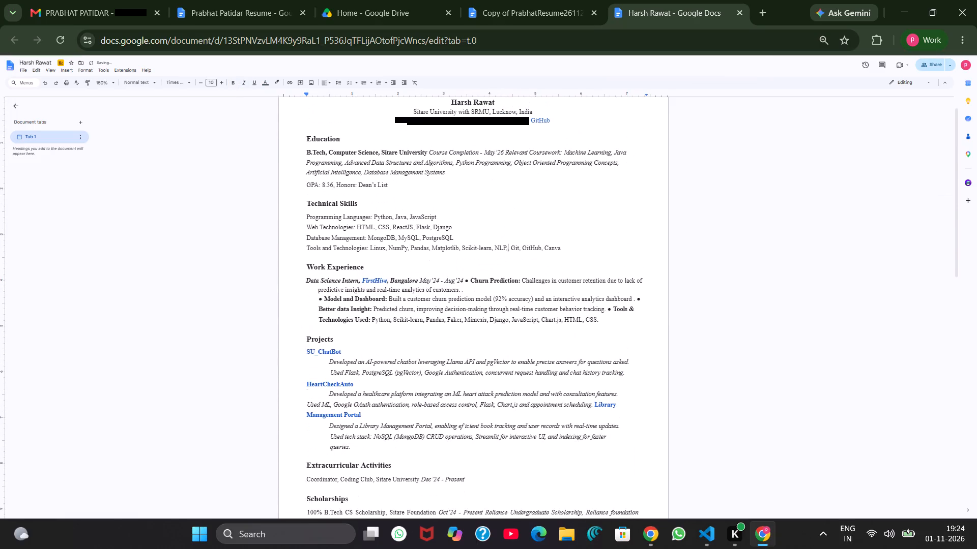
scroll(535, 399, up, 1)
Return to the candidate's résumé and review its layout from Education down to Scholarships on the second page.
click(214, 0)
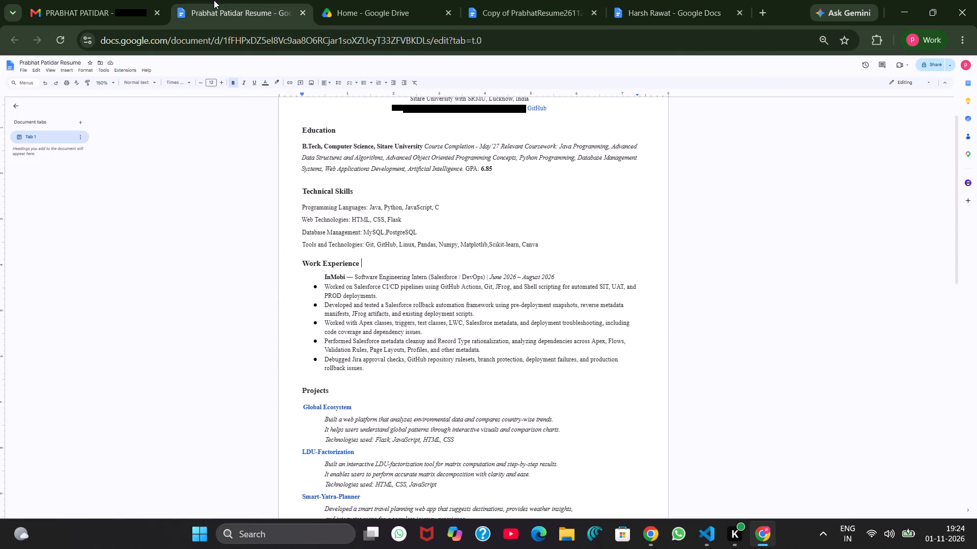
scroll(483, 306, up, 1)
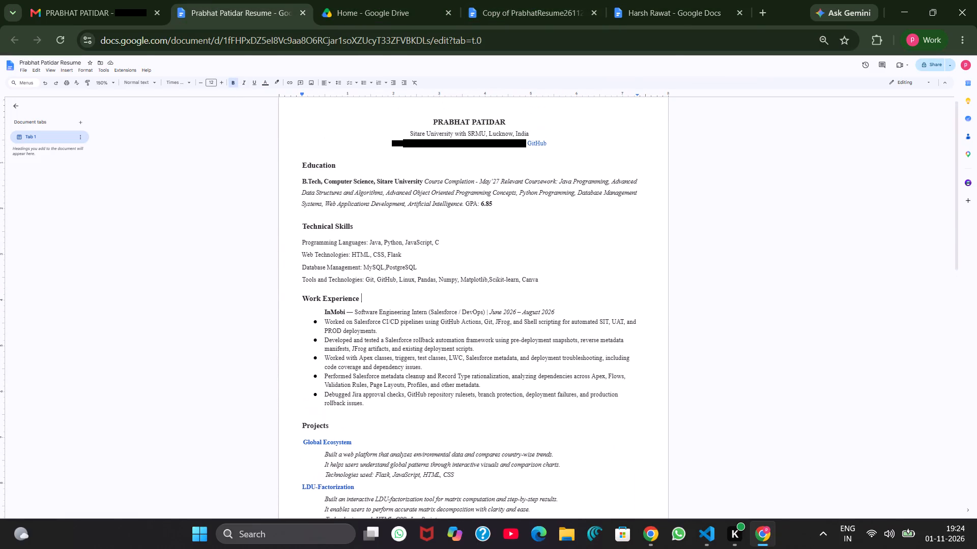
scroll(483, 306, up, 1)
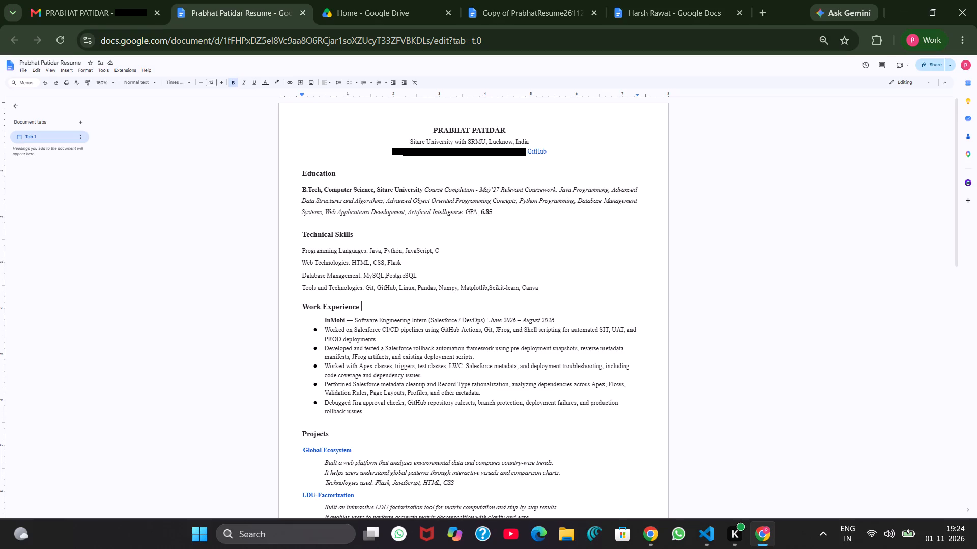
click(463, 210)
scroll(500, 240, down, 5)
scroll(500, 240, up, 2)
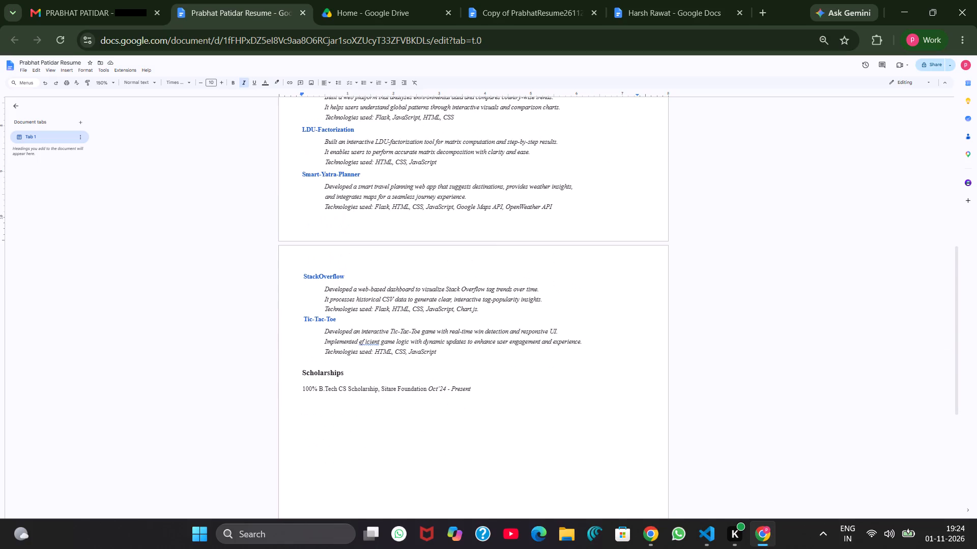
scroll(500, 240, up, 1)
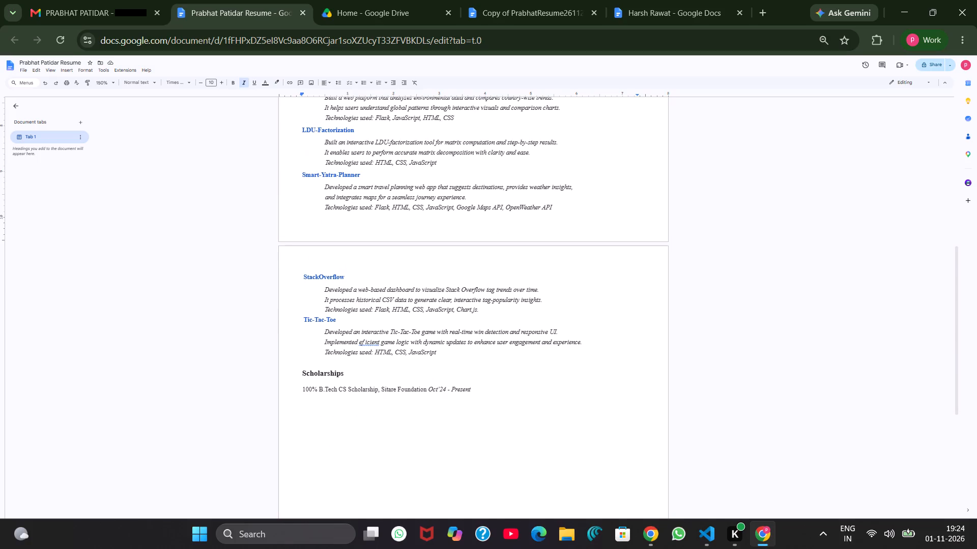
drag(449, 353, 441, 353)
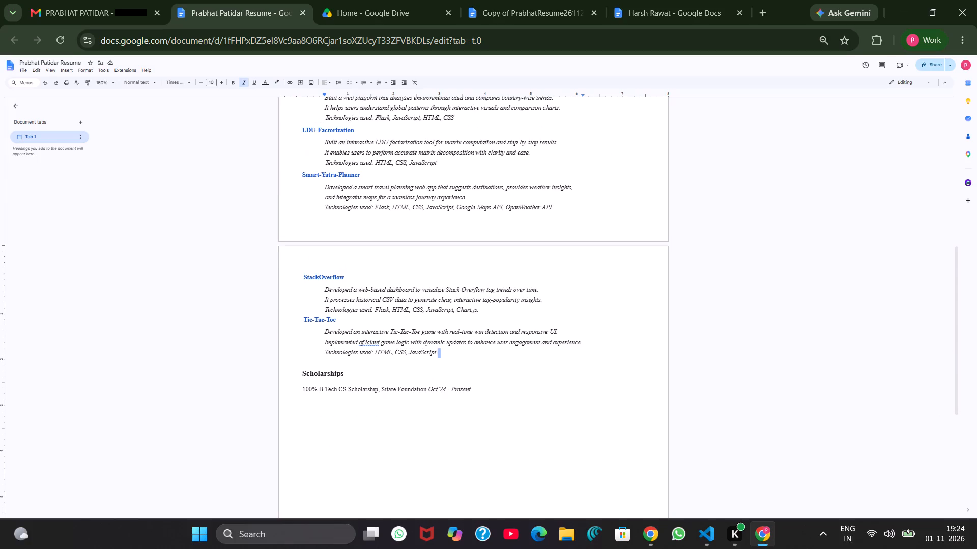
drag(441, 353, 440, 353)
click(449, 353)
scroll(466, 354, up, 4)
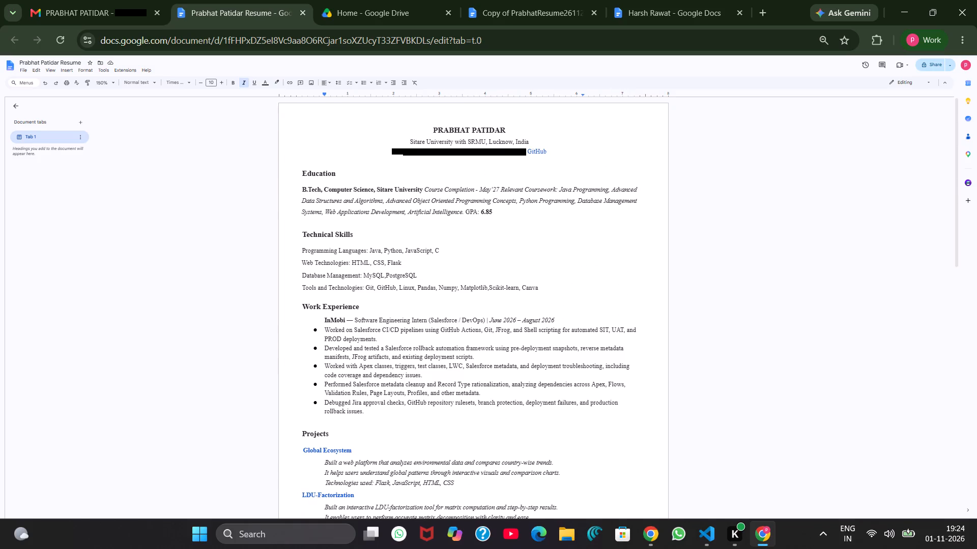
click(423, 189)
Reorder the browser tabs so the reference résumé and the résumé copy directly follow the candidate's résumé, and reopen the reference.
drag(667, 0, 402, 0)
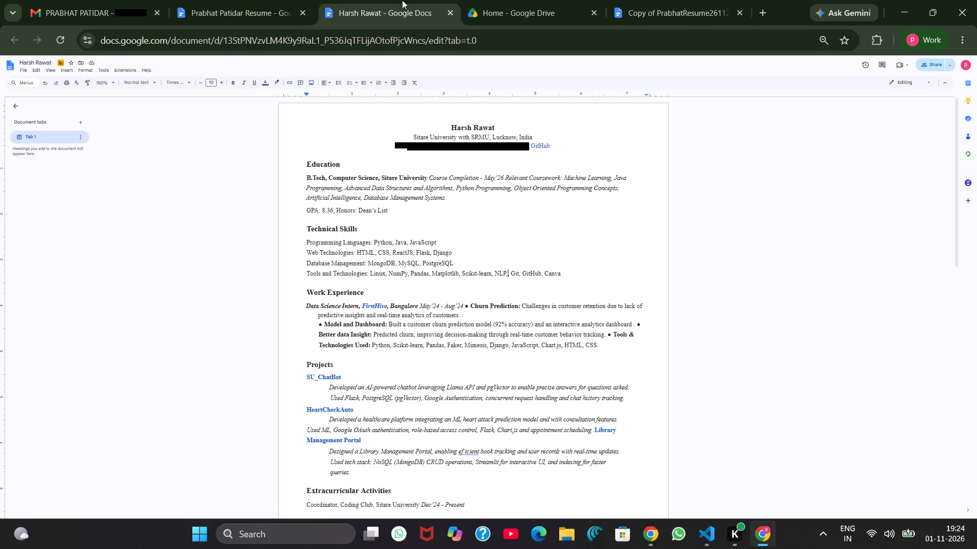
click(265, 0)
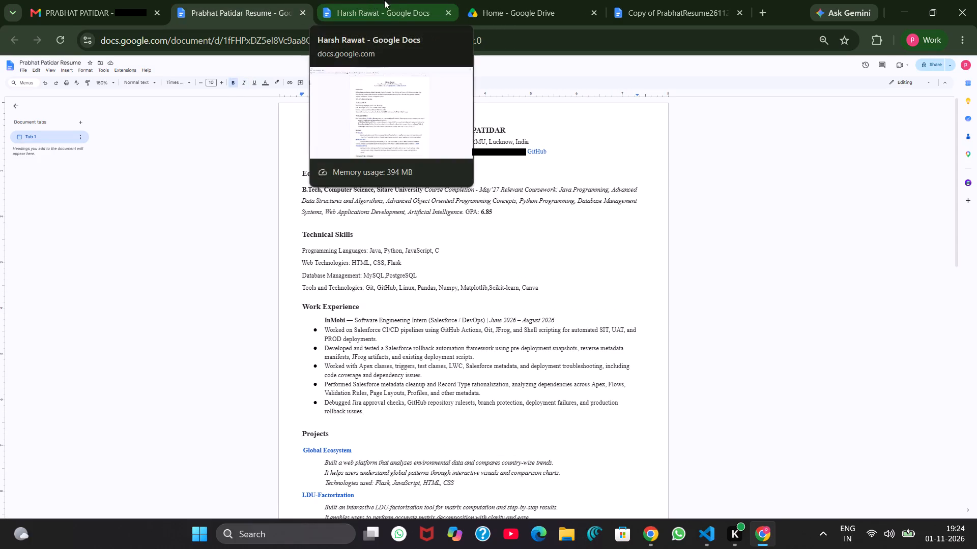
click(392, 0)
click(511, 0)
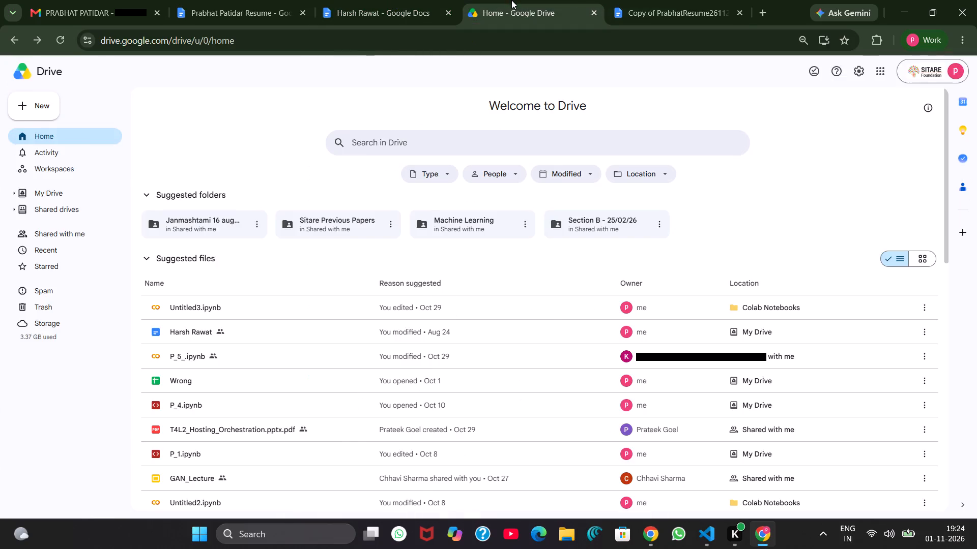
drag(685, 0, 522, 0)
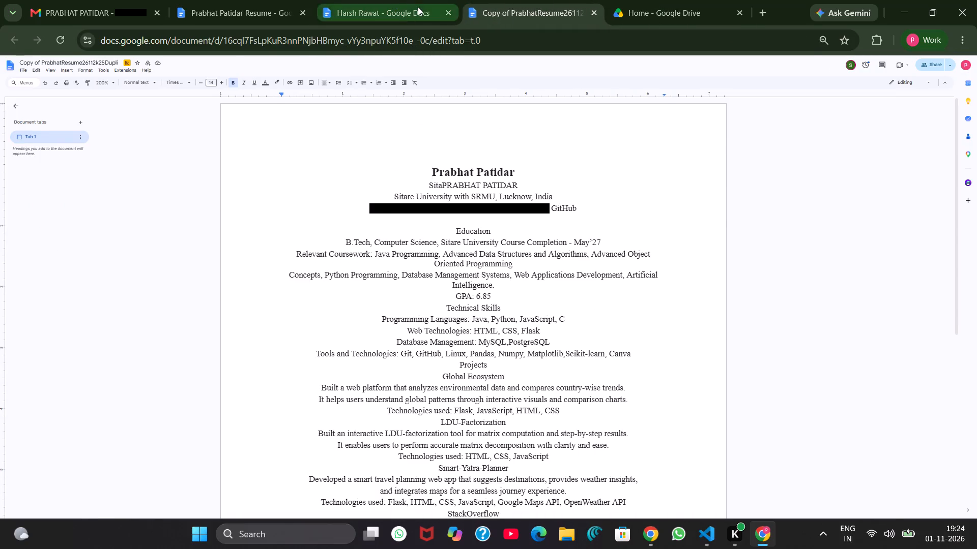
click(418, 7)
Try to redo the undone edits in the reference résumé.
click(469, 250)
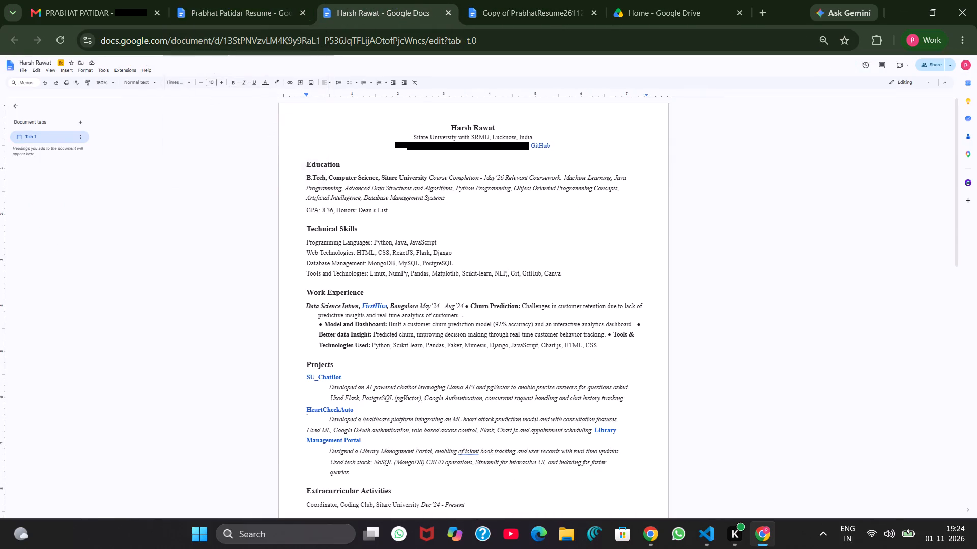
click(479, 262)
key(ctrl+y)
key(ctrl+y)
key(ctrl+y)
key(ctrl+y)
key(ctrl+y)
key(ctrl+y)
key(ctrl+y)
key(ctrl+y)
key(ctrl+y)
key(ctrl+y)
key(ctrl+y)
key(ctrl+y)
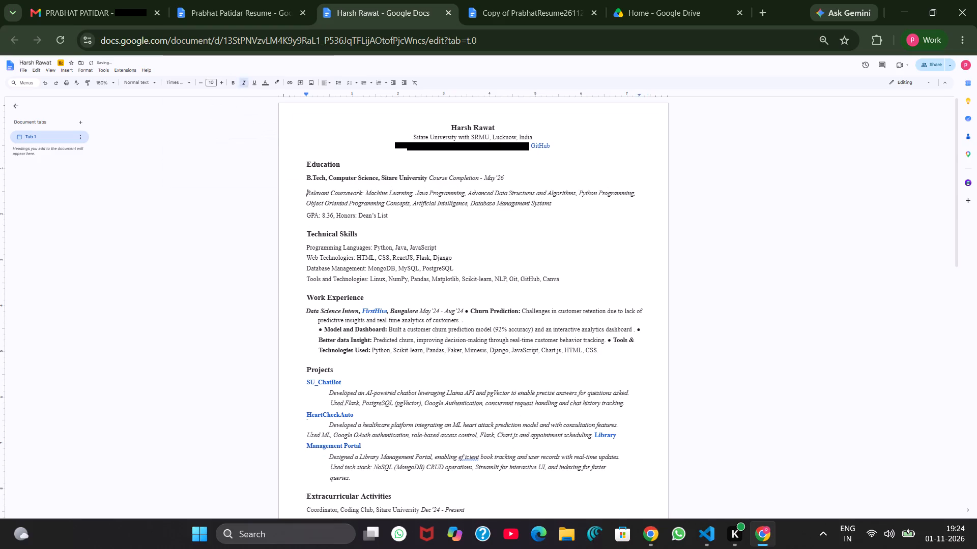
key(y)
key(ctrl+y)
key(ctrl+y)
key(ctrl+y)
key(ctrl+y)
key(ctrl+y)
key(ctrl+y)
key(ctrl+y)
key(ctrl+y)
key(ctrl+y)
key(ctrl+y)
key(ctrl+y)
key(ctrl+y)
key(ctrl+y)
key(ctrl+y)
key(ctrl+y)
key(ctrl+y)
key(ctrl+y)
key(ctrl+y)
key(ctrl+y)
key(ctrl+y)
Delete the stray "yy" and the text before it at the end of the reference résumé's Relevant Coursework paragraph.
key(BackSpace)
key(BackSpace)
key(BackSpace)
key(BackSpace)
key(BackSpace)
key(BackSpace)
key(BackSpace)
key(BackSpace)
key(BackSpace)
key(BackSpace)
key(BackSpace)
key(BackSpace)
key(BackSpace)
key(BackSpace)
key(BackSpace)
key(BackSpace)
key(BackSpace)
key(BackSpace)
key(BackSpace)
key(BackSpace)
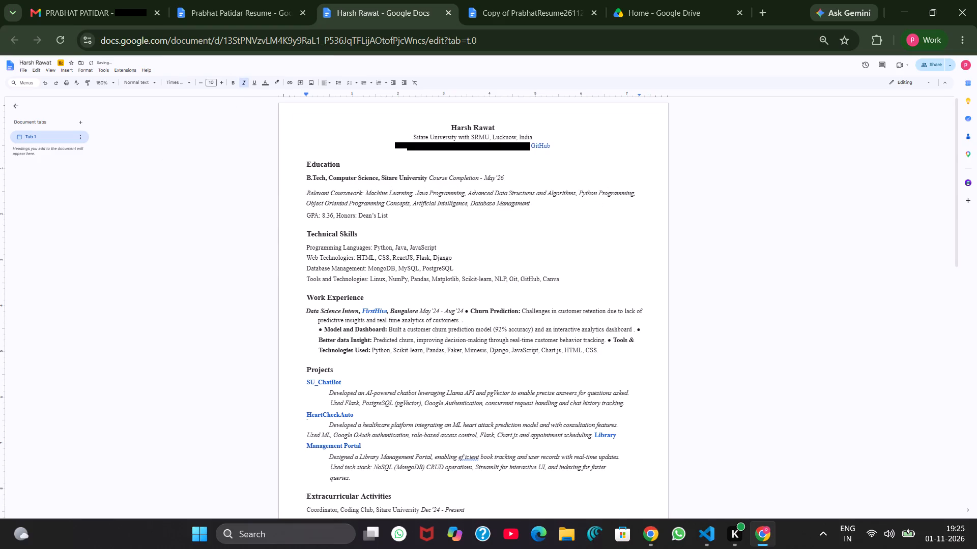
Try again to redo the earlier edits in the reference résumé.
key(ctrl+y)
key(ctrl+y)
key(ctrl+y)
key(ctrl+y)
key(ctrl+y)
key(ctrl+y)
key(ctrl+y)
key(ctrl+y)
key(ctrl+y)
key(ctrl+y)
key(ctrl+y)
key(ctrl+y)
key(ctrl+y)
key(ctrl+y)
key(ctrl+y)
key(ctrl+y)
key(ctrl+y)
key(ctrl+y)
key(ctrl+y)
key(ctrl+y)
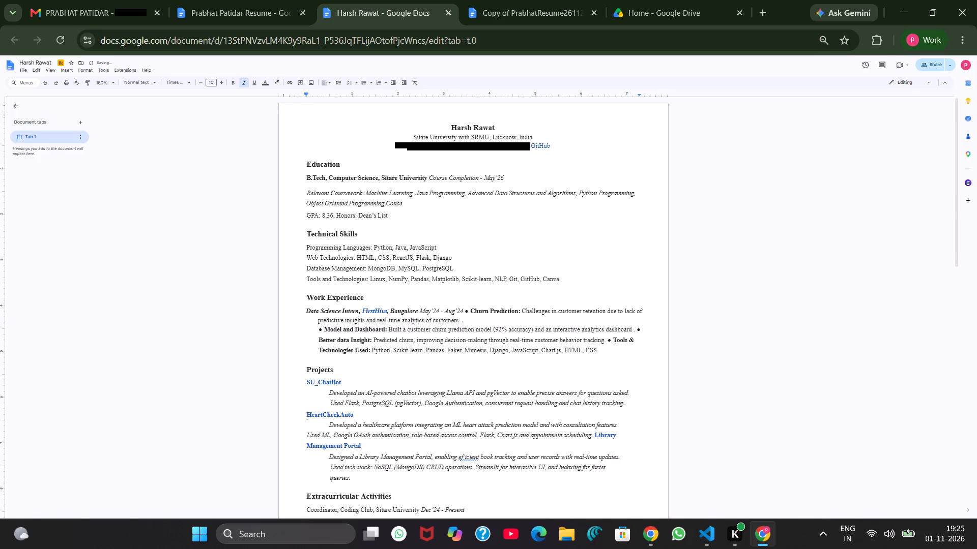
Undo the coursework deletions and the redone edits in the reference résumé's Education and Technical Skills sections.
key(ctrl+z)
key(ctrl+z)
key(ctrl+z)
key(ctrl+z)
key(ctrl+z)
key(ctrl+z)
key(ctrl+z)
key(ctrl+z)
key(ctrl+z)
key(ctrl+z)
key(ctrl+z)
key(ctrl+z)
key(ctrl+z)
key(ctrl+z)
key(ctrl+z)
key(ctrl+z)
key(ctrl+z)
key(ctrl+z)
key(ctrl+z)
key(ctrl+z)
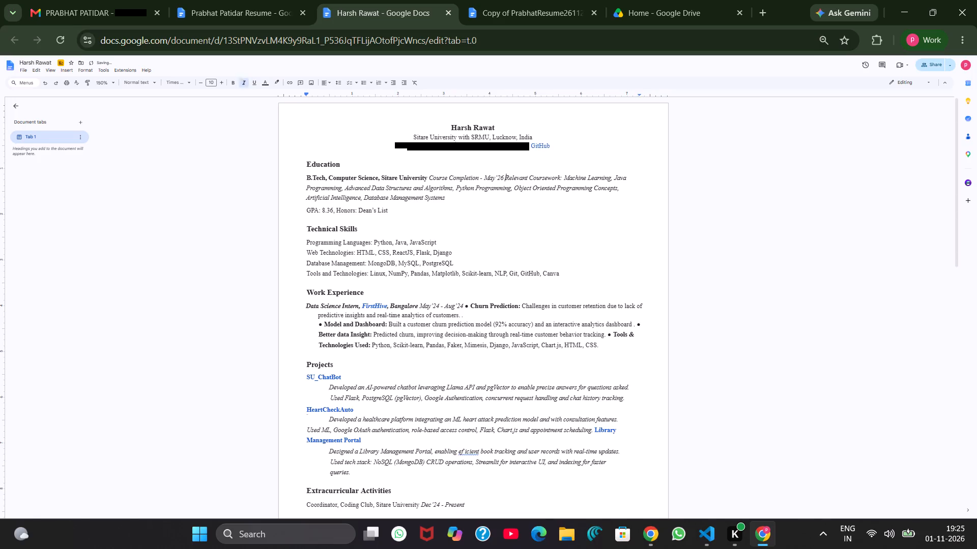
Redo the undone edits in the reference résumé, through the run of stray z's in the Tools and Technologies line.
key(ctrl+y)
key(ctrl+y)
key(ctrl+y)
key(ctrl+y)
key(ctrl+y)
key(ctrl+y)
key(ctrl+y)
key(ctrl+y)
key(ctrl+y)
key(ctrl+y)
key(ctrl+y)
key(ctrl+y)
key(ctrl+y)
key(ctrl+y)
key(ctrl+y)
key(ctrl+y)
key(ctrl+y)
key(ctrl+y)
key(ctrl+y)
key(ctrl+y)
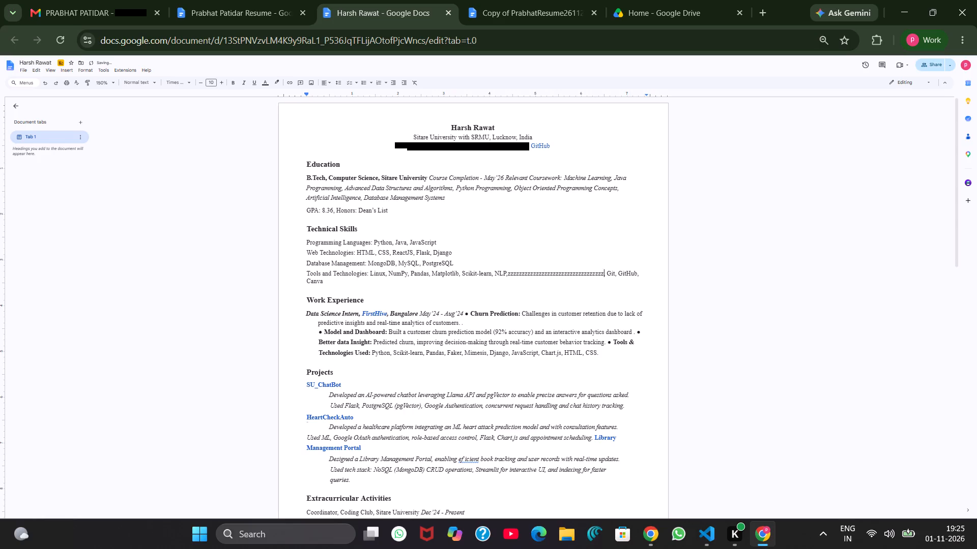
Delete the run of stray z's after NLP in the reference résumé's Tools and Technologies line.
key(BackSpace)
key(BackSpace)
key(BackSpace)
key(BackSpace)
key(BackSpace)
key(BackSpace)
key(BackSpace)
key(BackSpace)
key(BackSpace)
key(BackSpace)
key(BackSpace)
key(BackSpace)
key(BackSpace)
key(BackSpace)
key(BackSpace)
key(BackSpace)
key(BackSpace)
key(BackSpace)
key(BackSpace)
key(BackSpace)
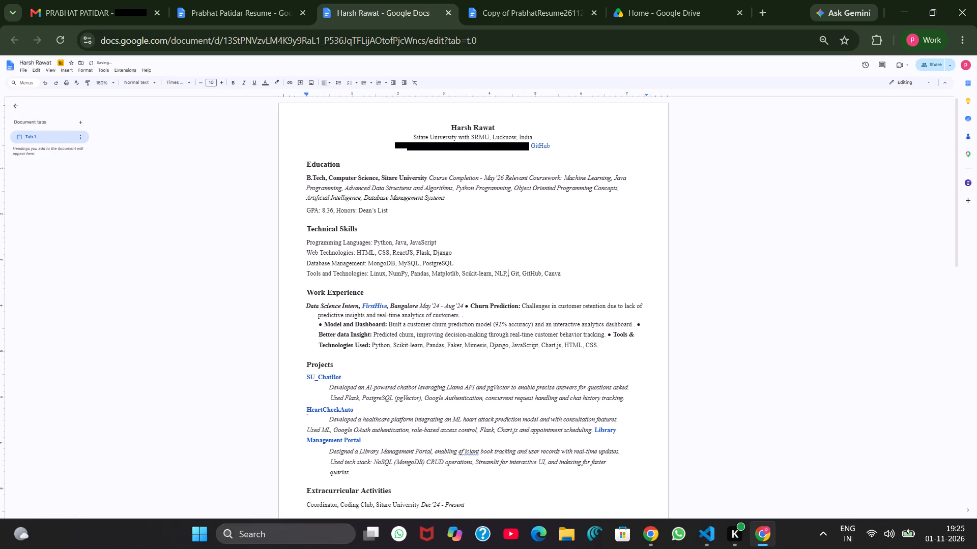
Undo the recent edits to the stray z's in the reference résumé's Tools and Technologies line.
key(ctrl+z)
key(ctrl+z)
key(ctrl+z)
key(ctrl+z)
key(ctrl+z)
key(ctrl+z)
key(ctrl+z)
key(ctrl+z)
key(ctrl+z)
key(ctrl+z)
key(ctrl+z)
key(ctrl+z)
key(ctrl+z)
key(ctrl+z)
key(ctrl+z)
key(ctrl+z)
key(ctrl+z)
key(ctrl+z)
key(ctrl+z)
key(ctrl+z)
Switch to the candidate's résumé and start Relevant Coursework on a new line after the course completion date.
click(237, 0)
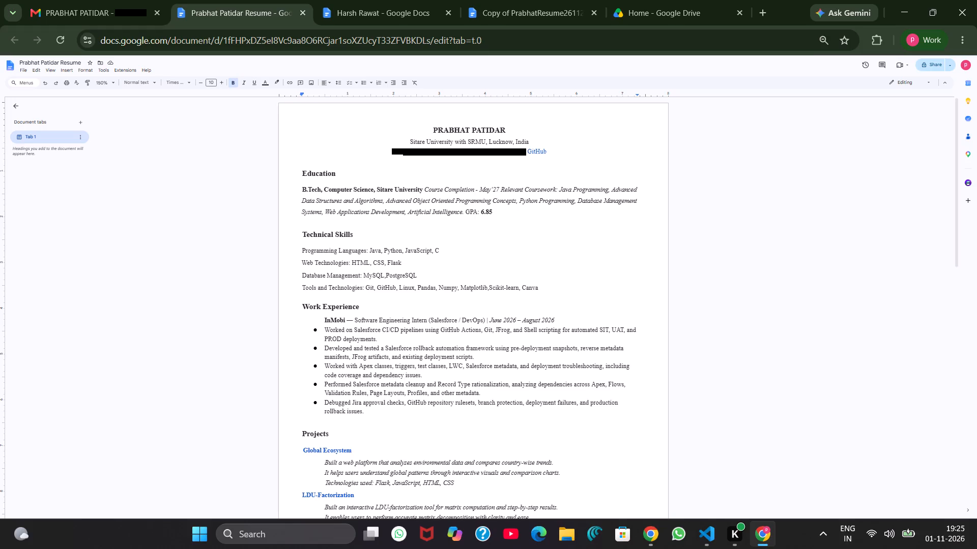
click(500, 190)
key(Return)
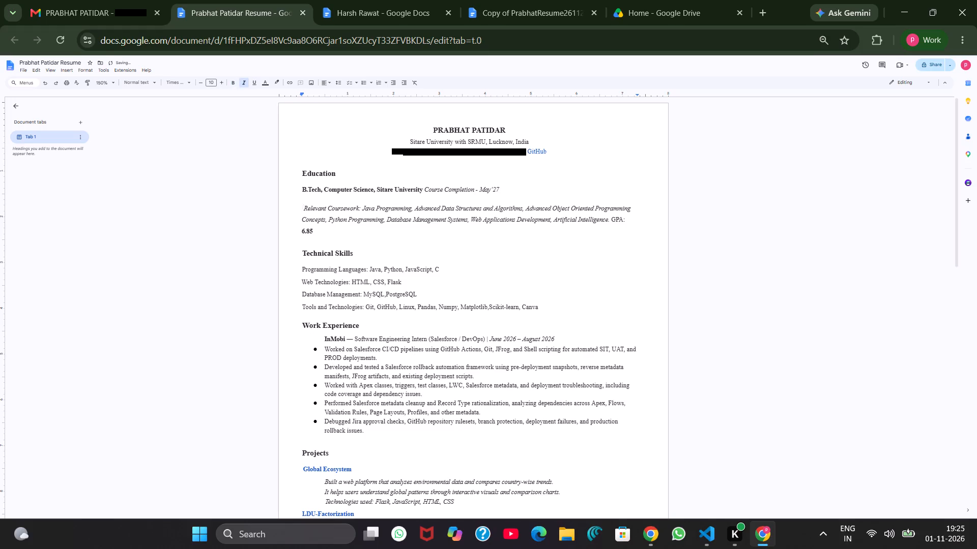
Push the course completion date to the far end of the B.Tech line with six tab spaces.
click(425, 187)
key(Tab)
key(Tab)
key(Tab)
key(Tab)
key(Tab)
key(Tab)
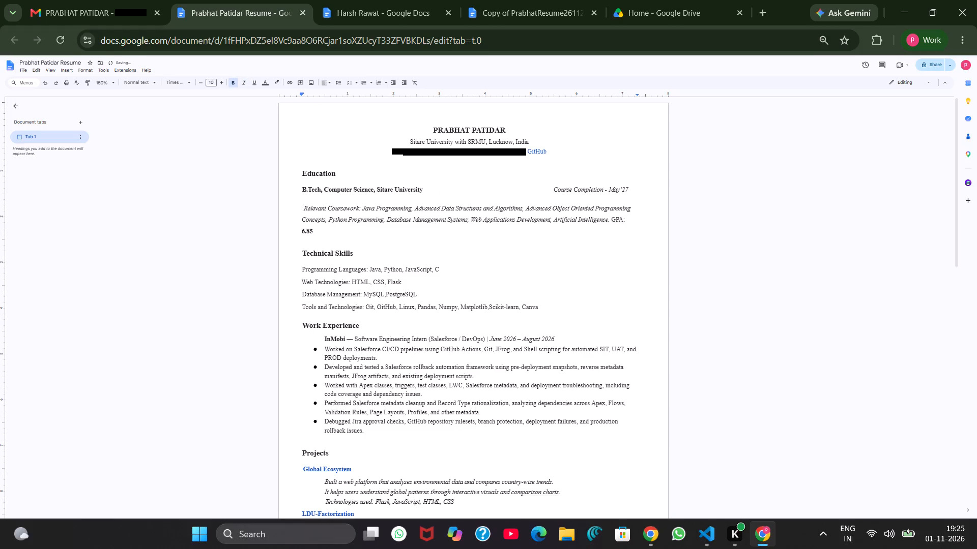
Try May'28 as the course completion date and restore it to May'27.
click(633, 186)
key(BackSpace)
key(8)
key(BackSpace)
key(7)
Set the GPA in the Education section to 6.98.
click(335, 228)
key(Left)
key(Left)
key(BackSpace)
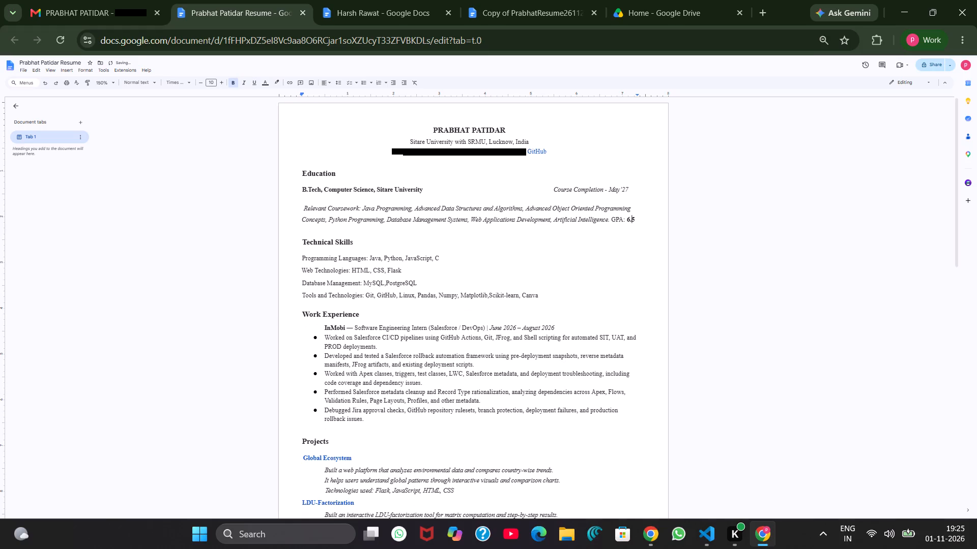
key(9)
key(Right)
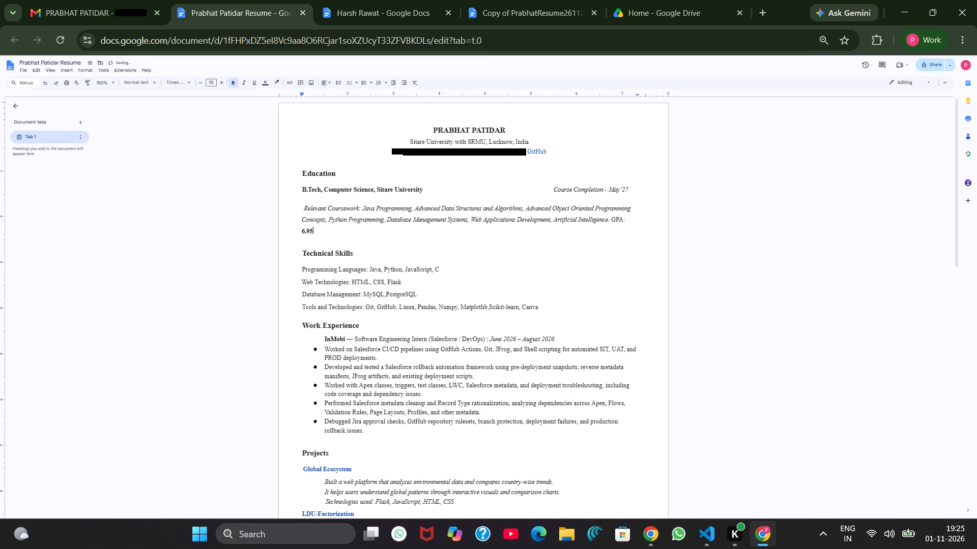
key(BackSpace)
key(8)
Move the GPA onto its own line below the Relevant Coursework paragraph.
click(610, 221)
key(Right)
key(Return)
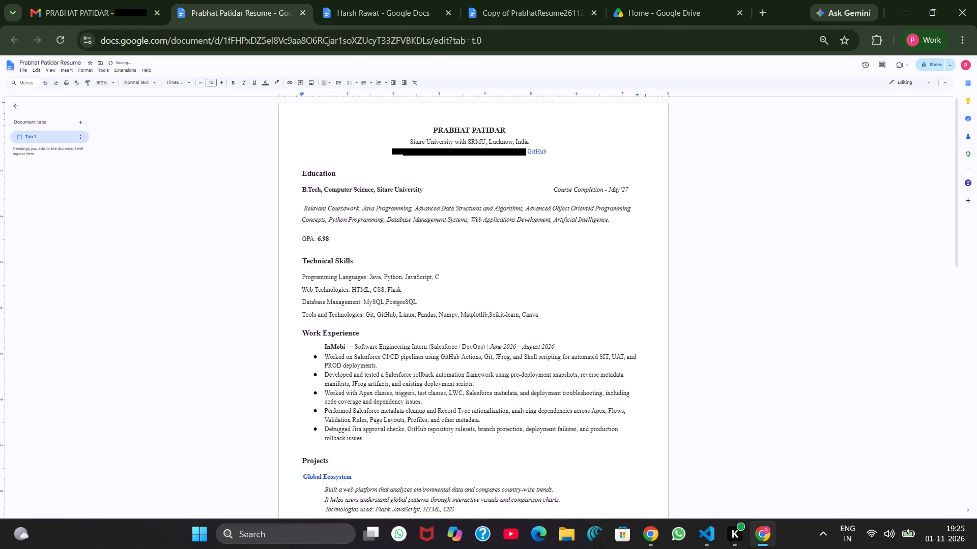
Delete the Tic-Tac-Toe project, including its title, description and technologies line, from the Projects section.
click(485, 260)
scroll(485, 260, down, 3)
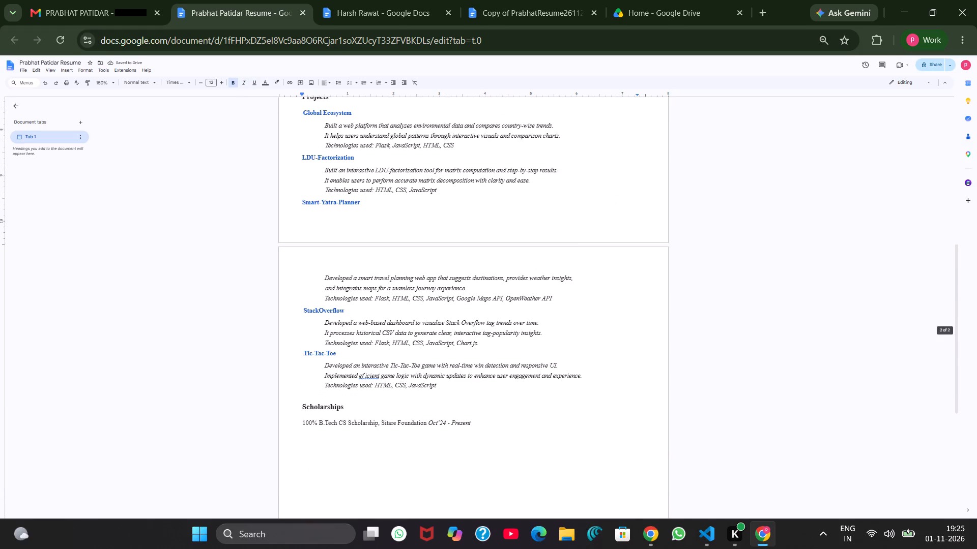
drag(302, 347, 450, 379)
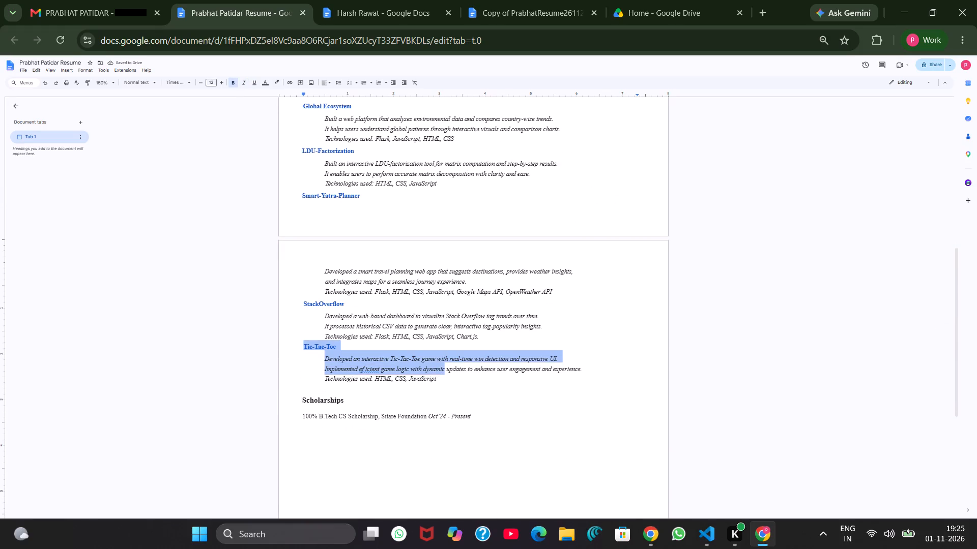
drag(450, 379, 456, 384)
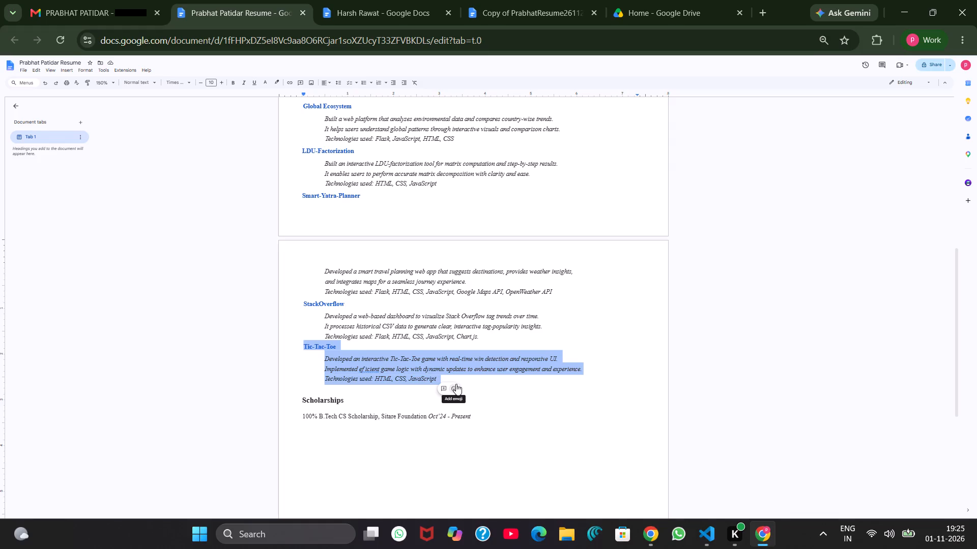
key(BackSpace)
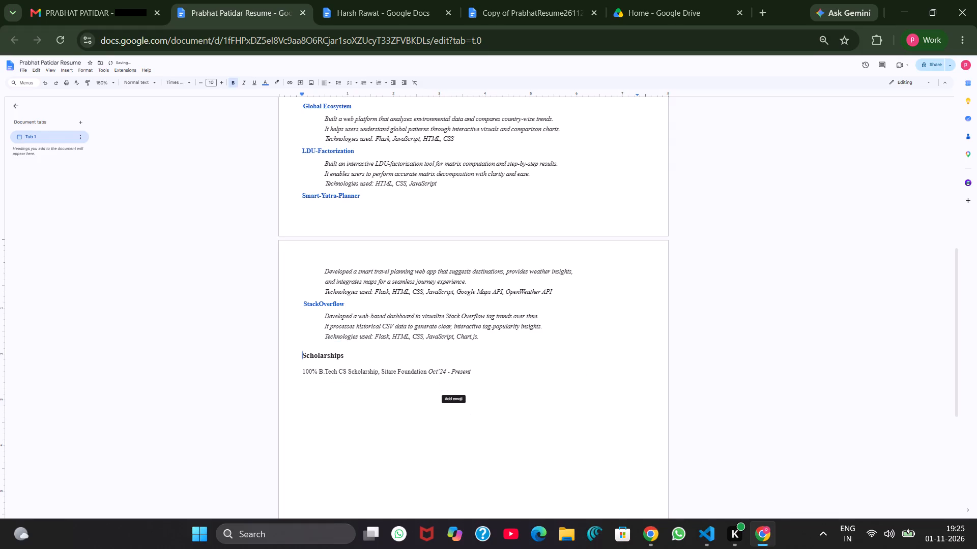
Push the Oct'24 - Present date toward the far end of the Scholarships line with seven tab spaces.
scroll(514, 358, up, 1)
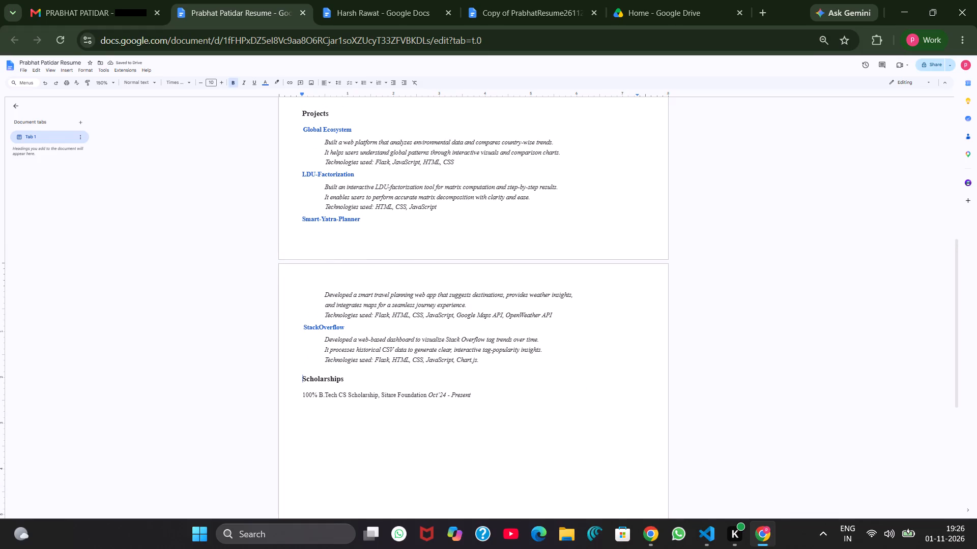
click(382, 396)
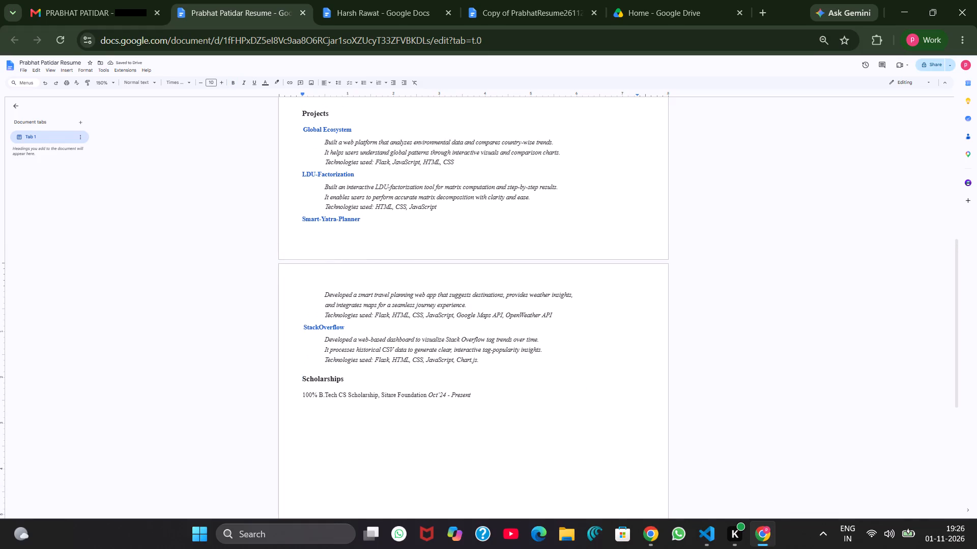
click(428, 392)
key(Tab)
key(Tab)
key(Tab)
key(Tab)
key(Tab)
key(Tab)
key(Tab)
Replace the period after Artificial Intelligence in the Relevant Coursework paragraph with ",Machine learning.".
scroll(457, 364, up, 2)
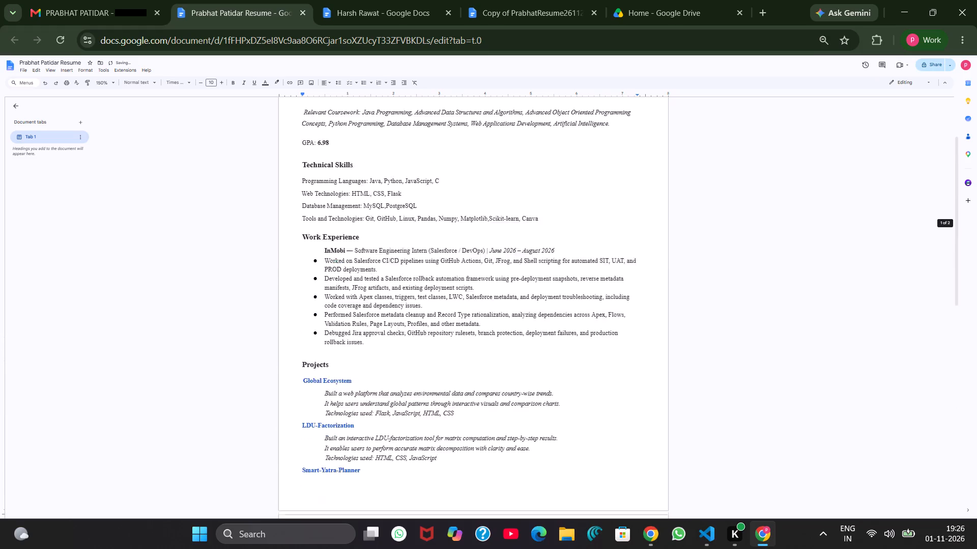
scroll(457, 364, up, 2)
scroll(412, 375, up, 1)
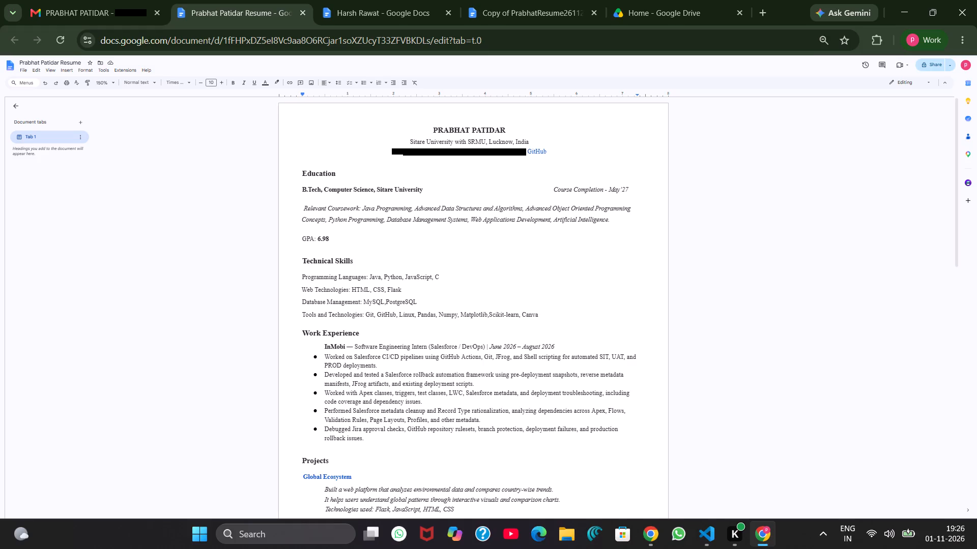
scroll(571, 282, down, 1)
scroll(571, 282, up, 1)
click(617, 219)
key(Left)
key(BackSpace)
key(comma)
key(shift+m)
text(achine learning)
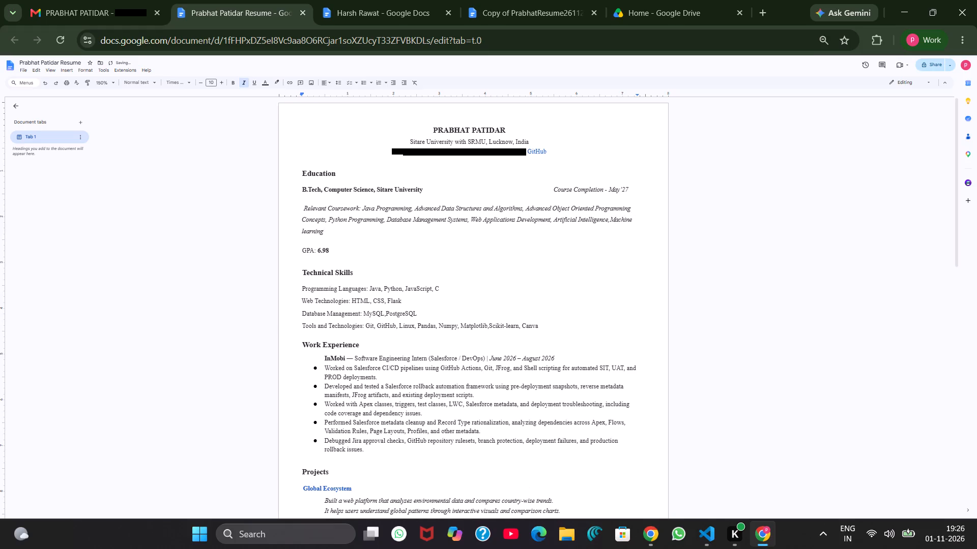
key(period)
Review the full résumé for content and spacing, from the Education section through Work Experience and Projects to Scholarships.
click(410, 258)
scroll(451, 276, down, 2)
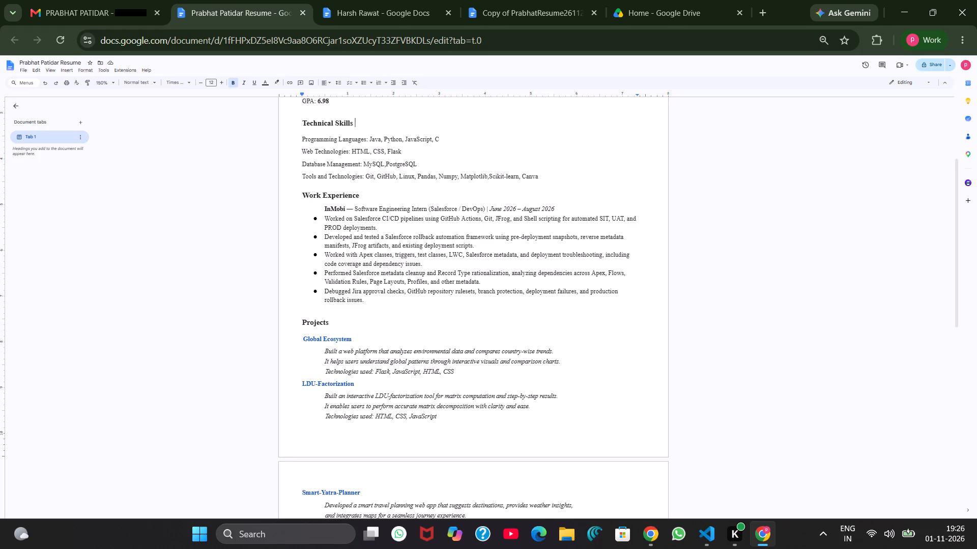
drag(377, 300, 367, 293)
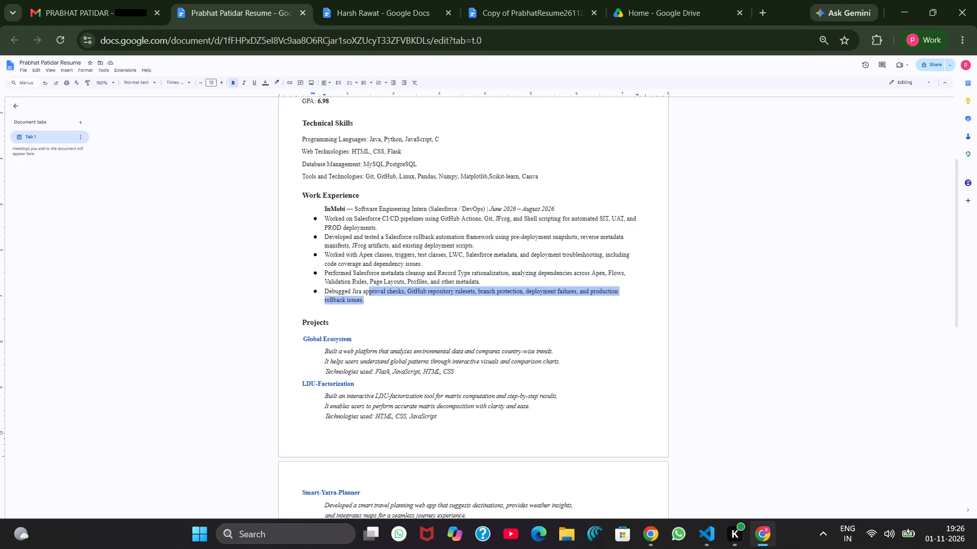
drag(367, 293, 304, 196)
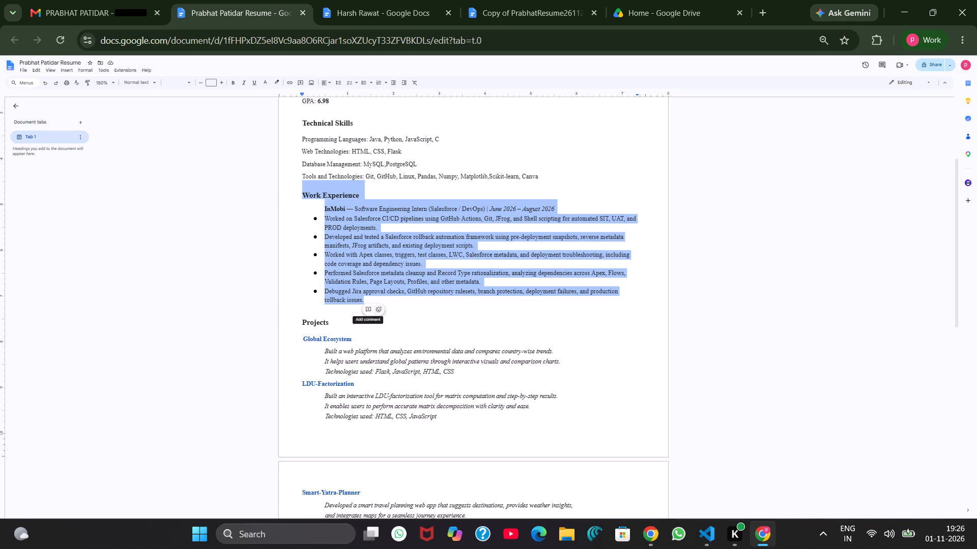
click(428, 295)
scroll(482, 319, down, 3)
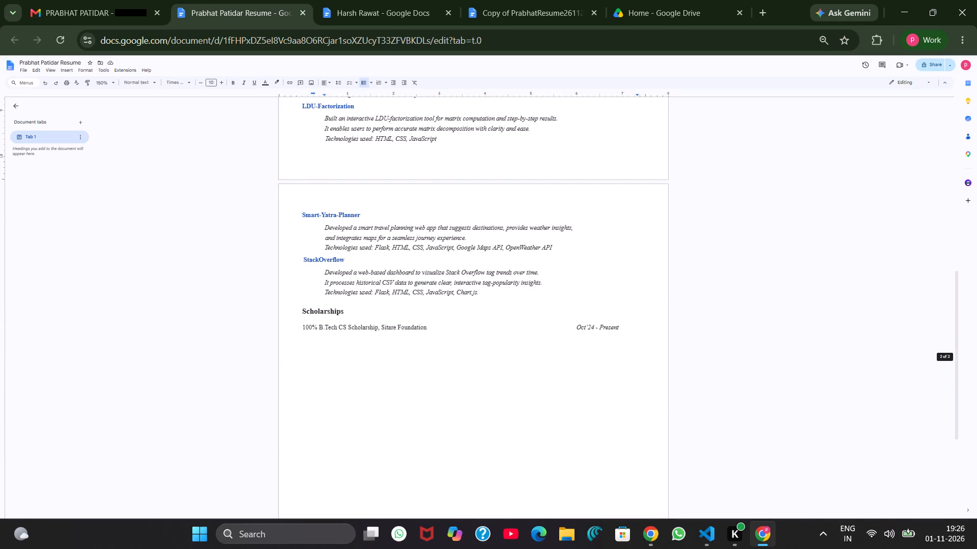
scroll(482, 319, up, 3)
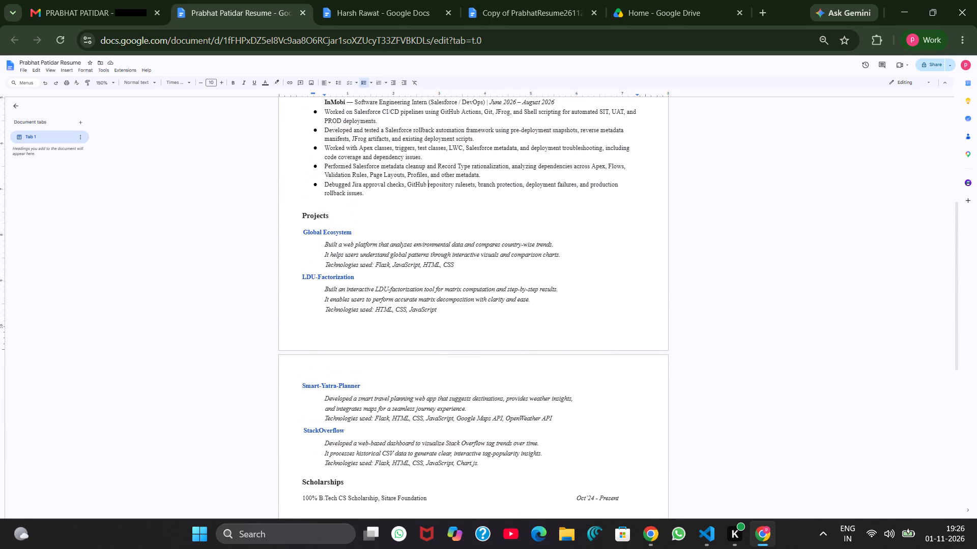
scroll(482, 319, up, 3)
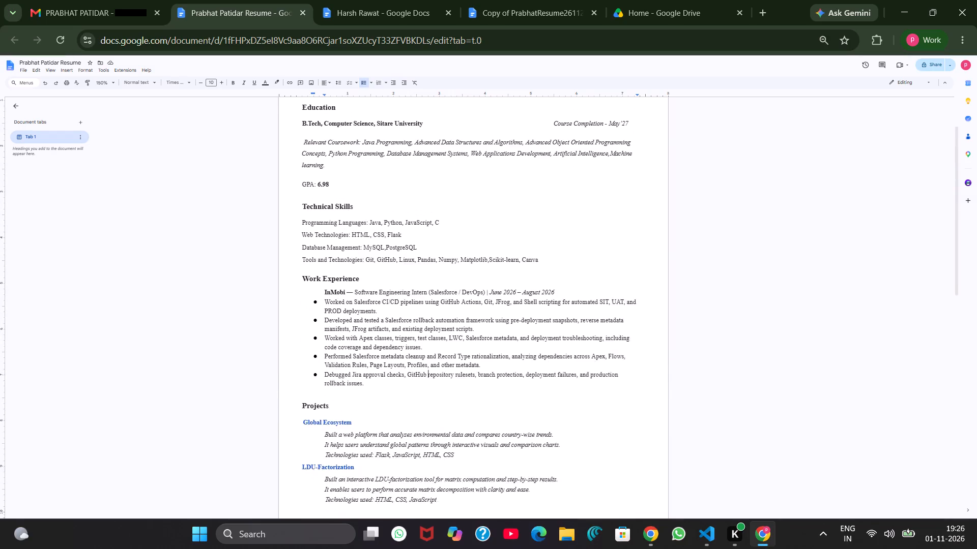
scroll(482, 319, up, 2)
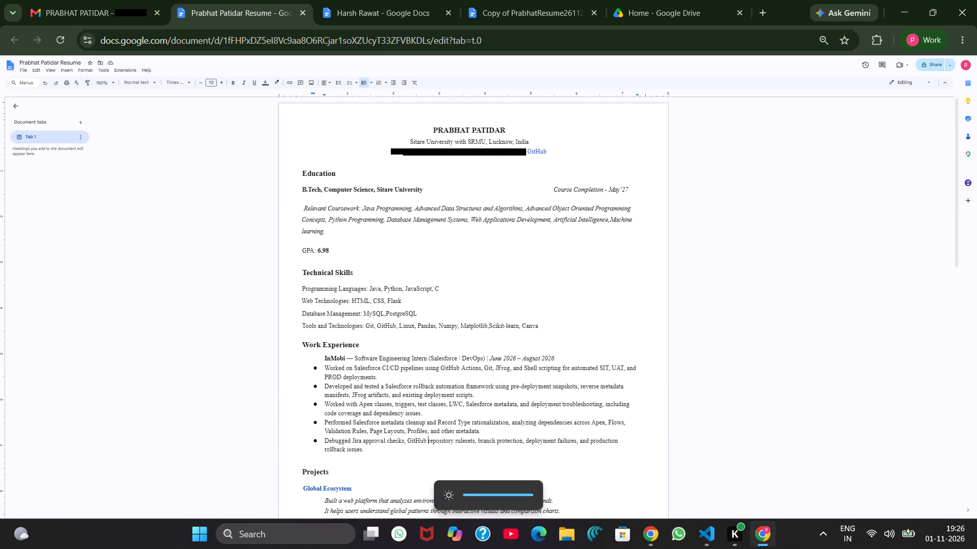
scroll(524, 341, down, 1)
scroll(524, 341, up, 2)
scroll(524, 341, down, 1)
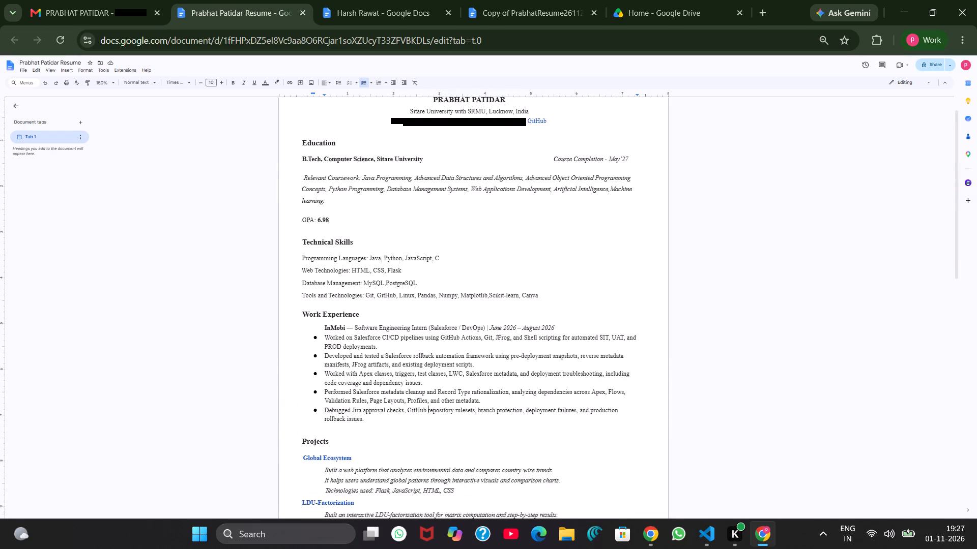
scroll(524, 341, down, 1)
scroll(524, 341, up, 1)
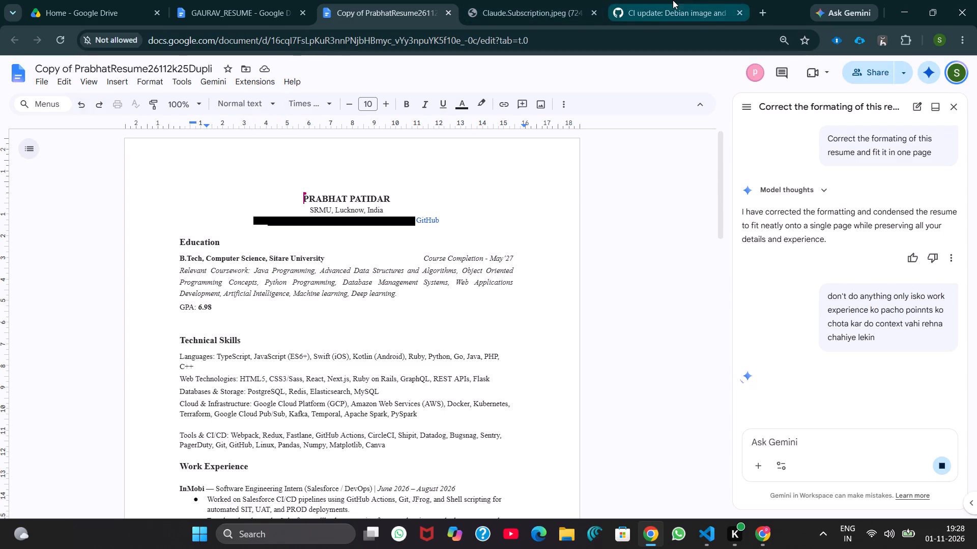
click(760, 12)
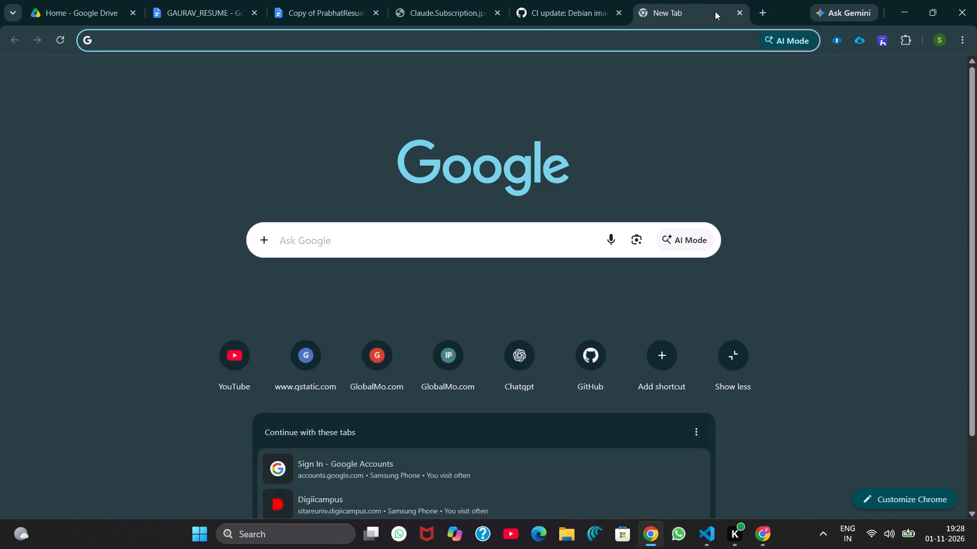
Switch to the original résumé in the other Chrome window, open its sharing settings and start entering the recipient's name.
click(756, 538)
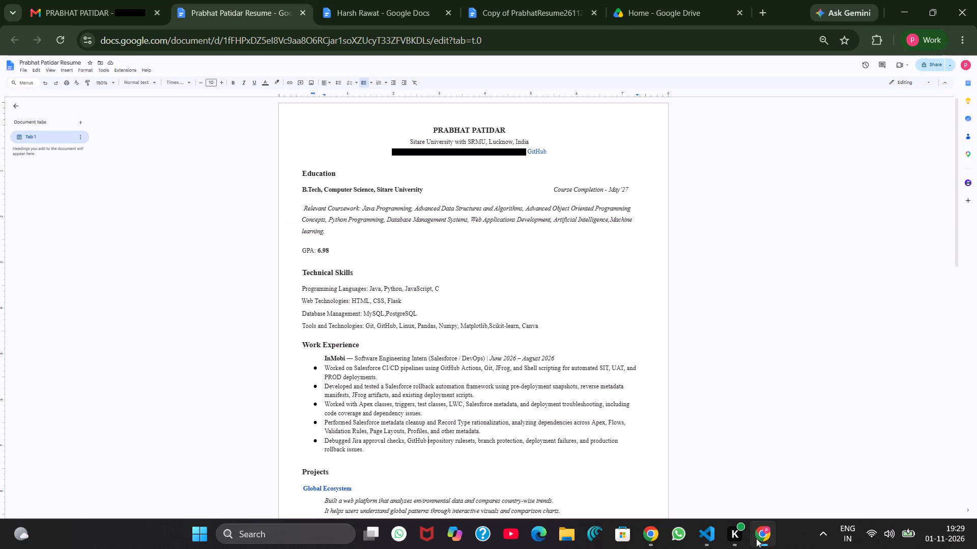
click(949, 66)
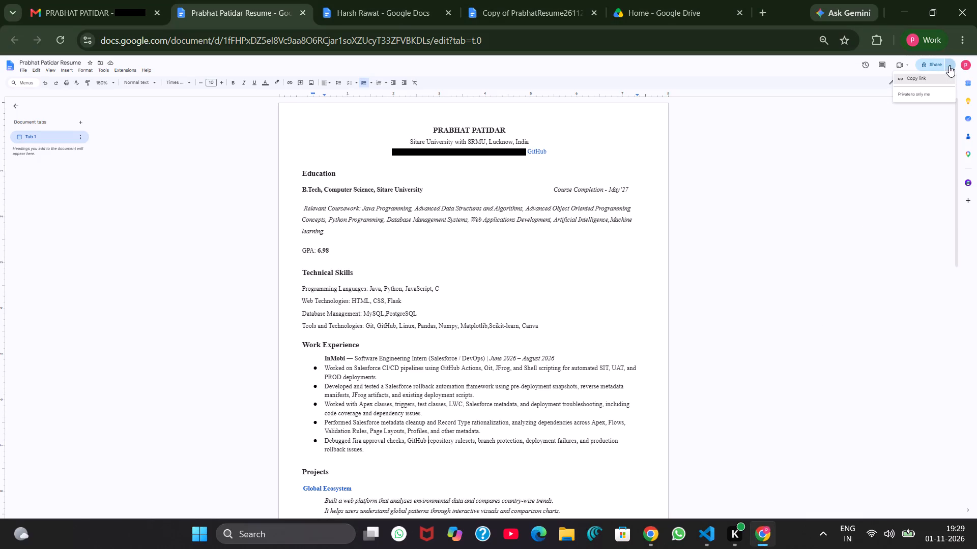
click(885, 128)
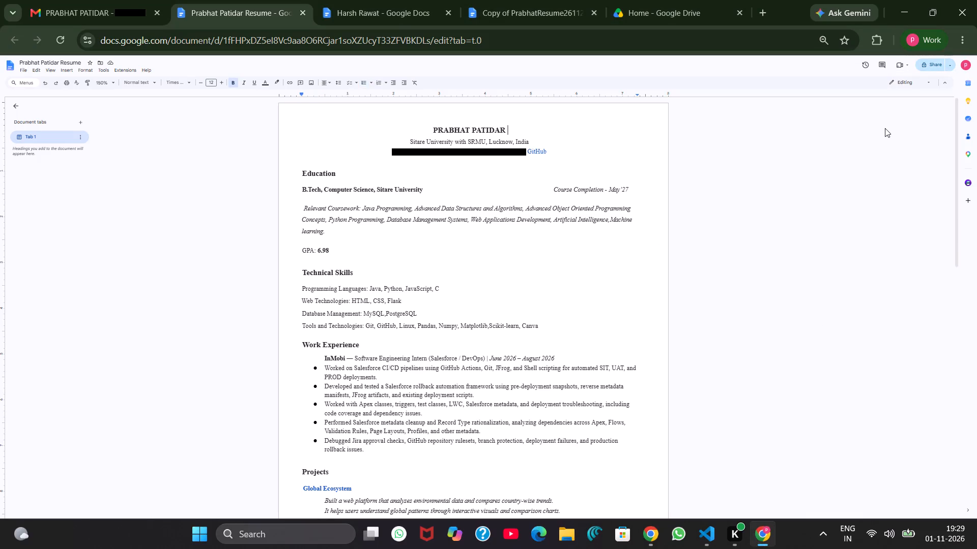
click(859, 219)
key(ctrl+equal)
key(ctrl+equal)
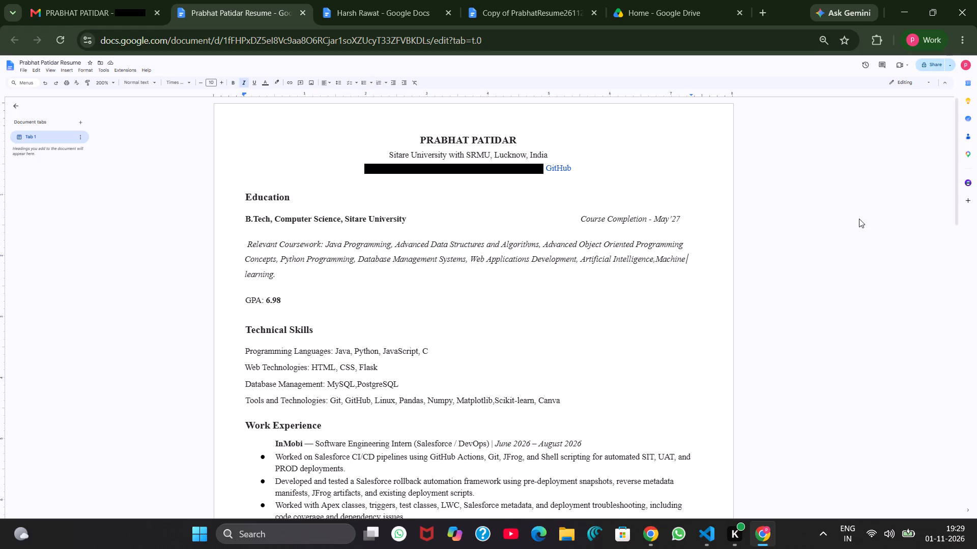
drag(934, 73, 928, 67)
click(928, 67)
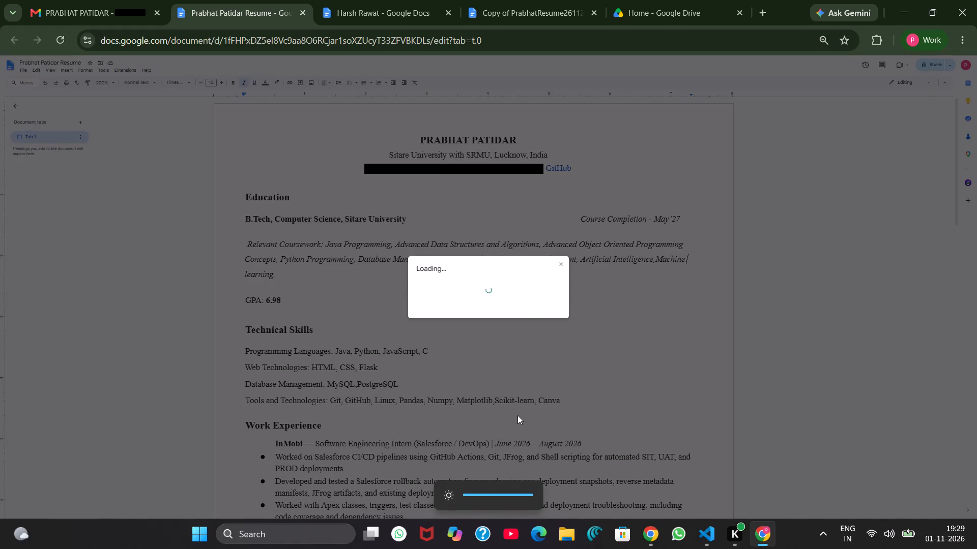
scroll(518, 415, down, 1)
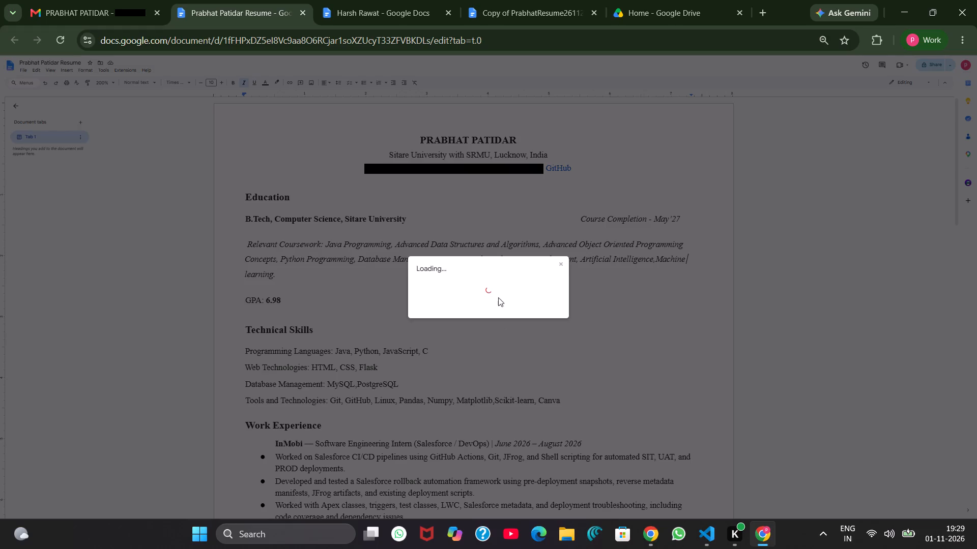
click(482, 253)
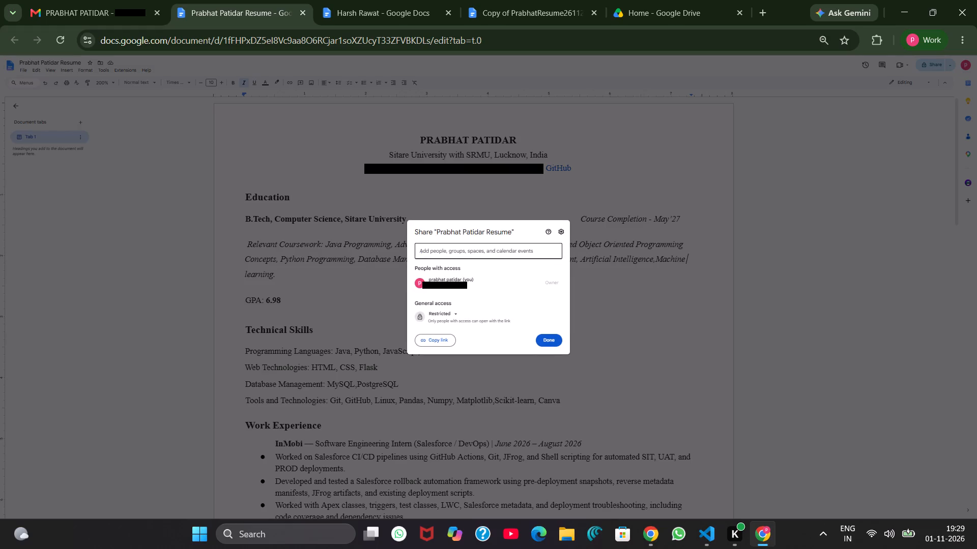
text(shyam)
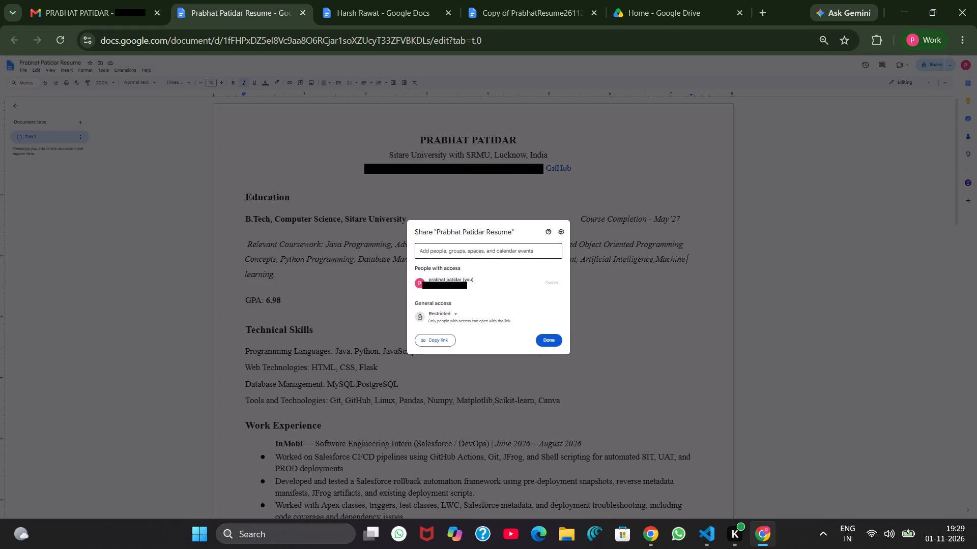
Share the original résumé with the suggested recipient as Editor, keeping notification on and approving the share outside the organization.
click(471, 251)
click(471, 251)
click(471, 251)
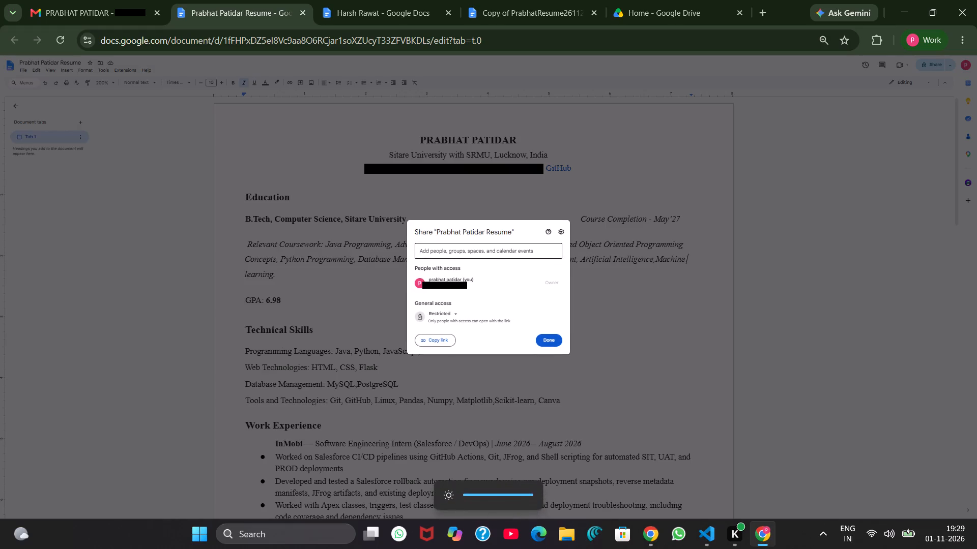
click(471, 251)
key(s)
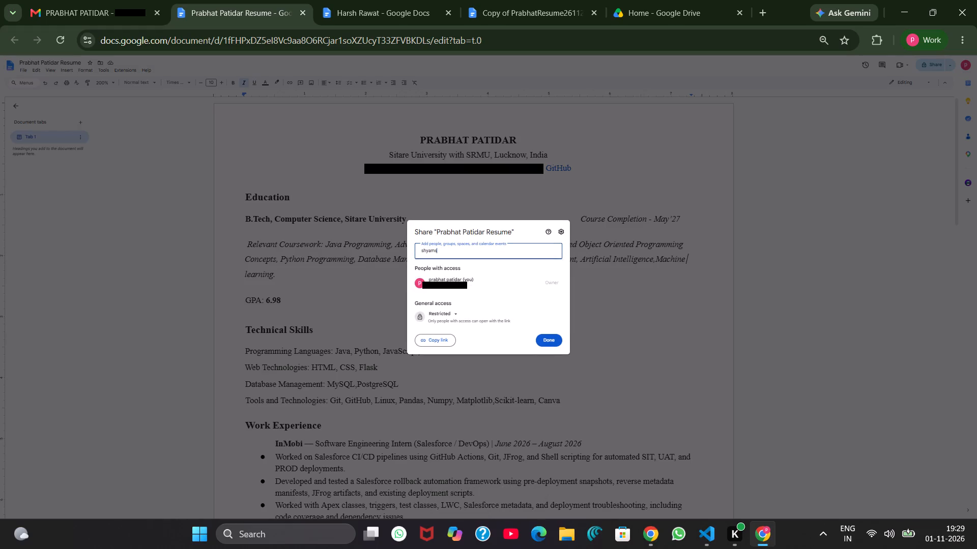
key(BackSpace)
click(494, 270)
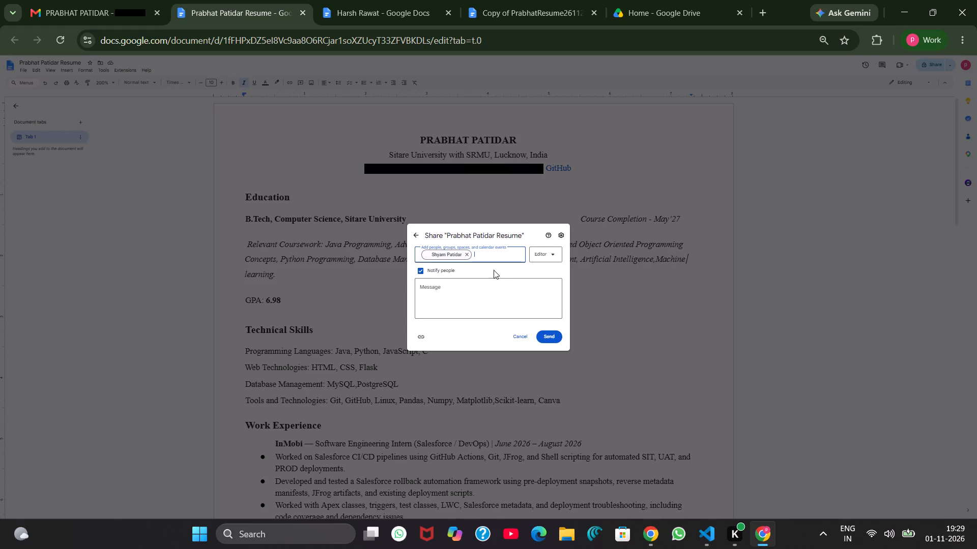
click(549, 332)
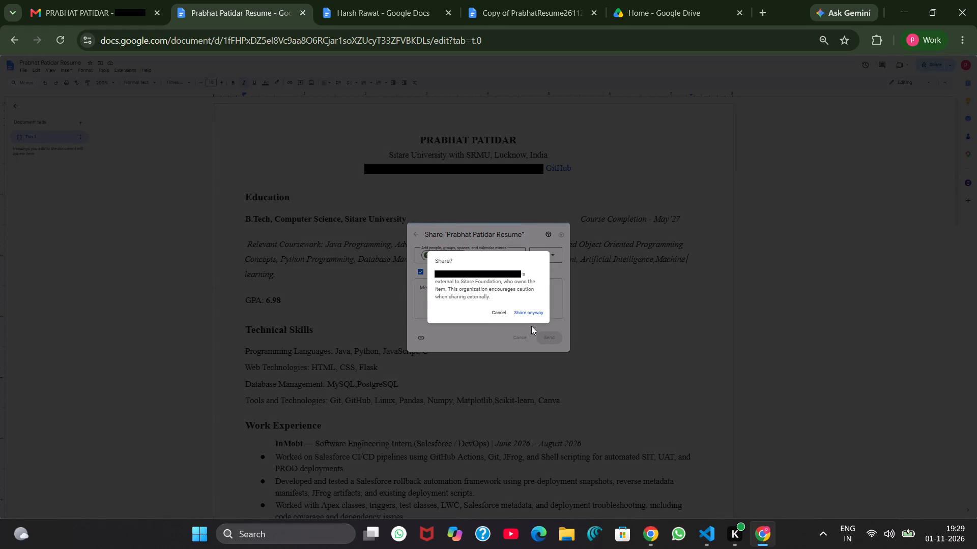
click(531, 315)
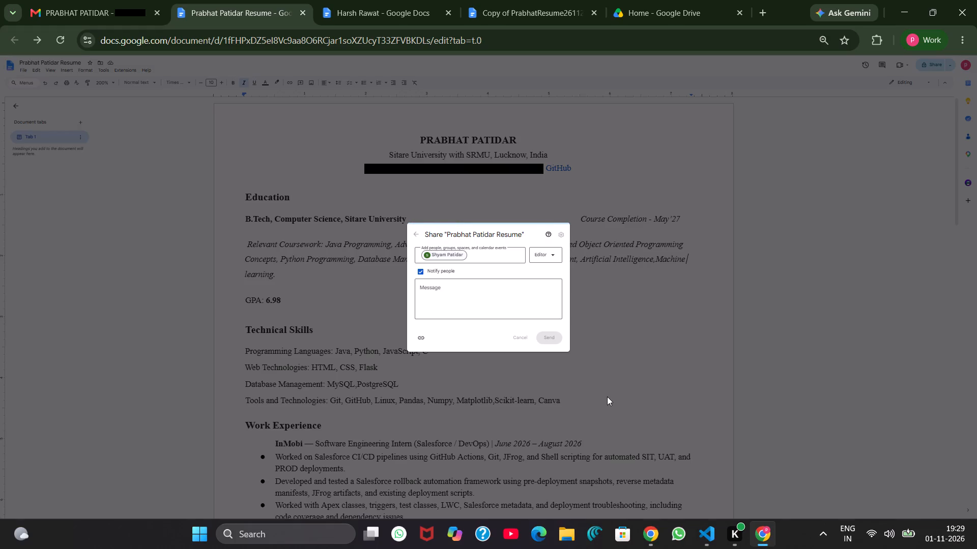
Switch back to the other Chrome window showing the new tab.
scroll(607, 400, down, 9)
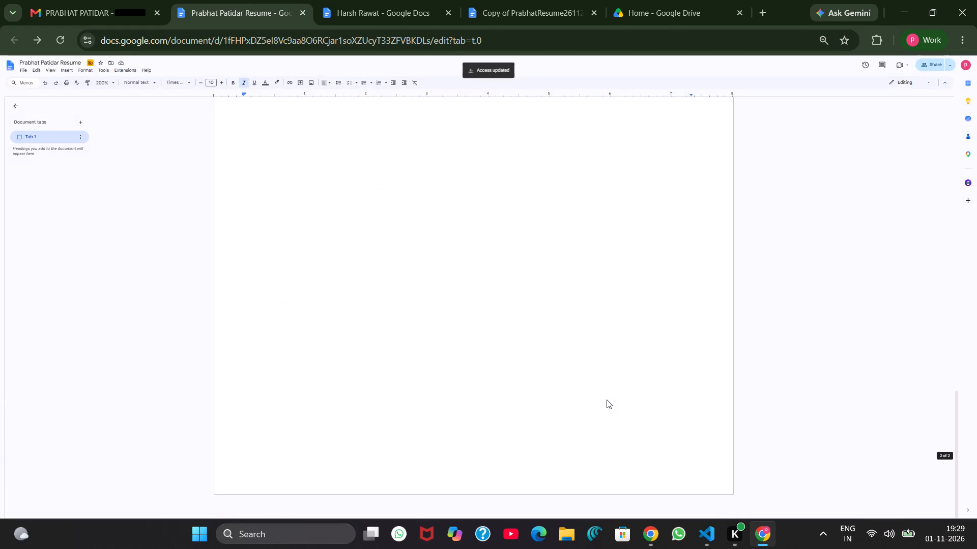
scroll(607, 400, up, 2)
click(651, 548)
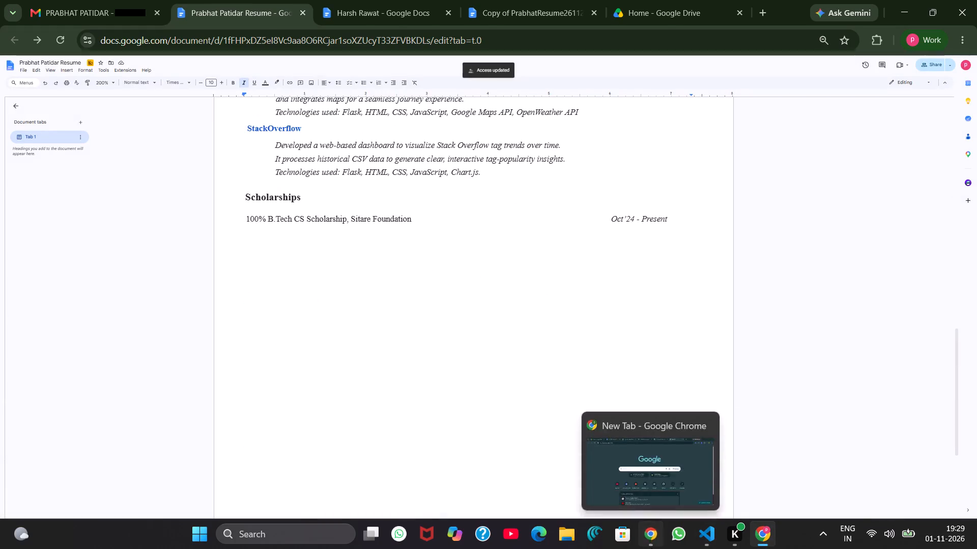
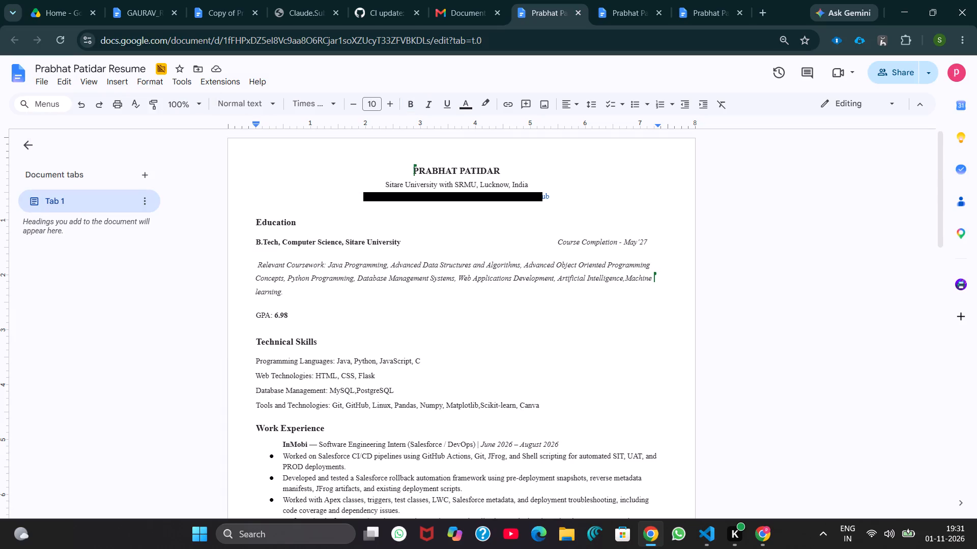
Look through the shared résumé from the education section down to the scholarships section.
scroll(565, 392, down, 5)
scroll(565, 392, up, 1)
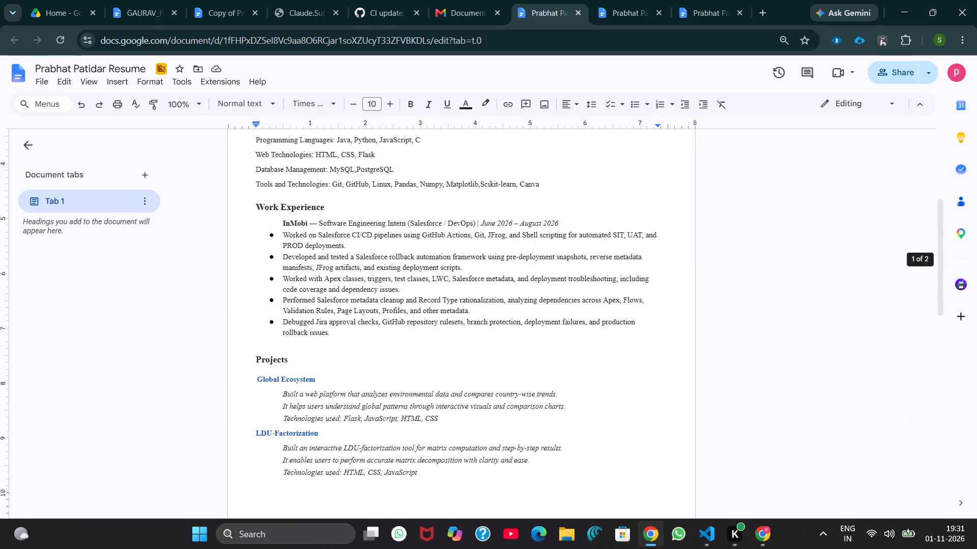
scroll(565, 392, down, 5)
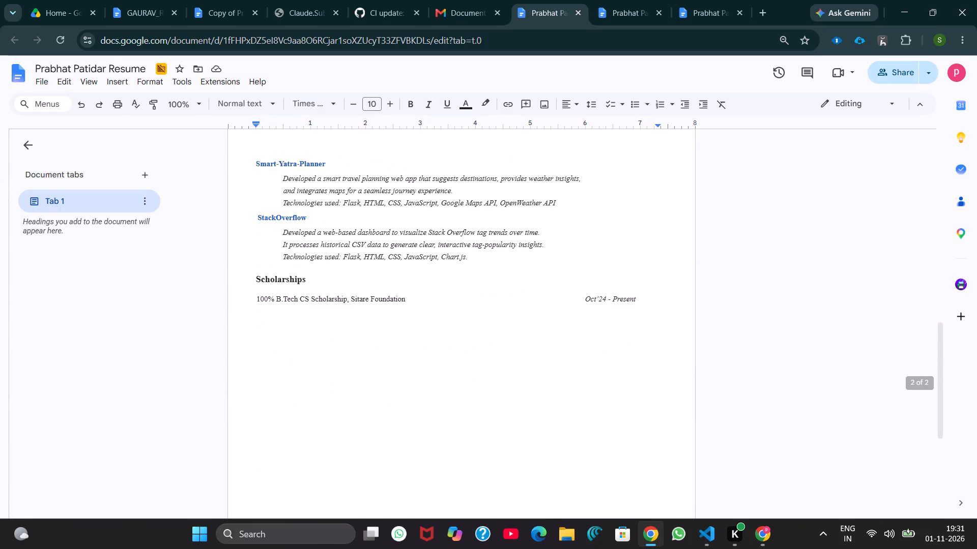
Switch to the résumé in the other Chrome window and review its skills, InMobi work experience, projects and scholarships sections.
key(alt+Tab)
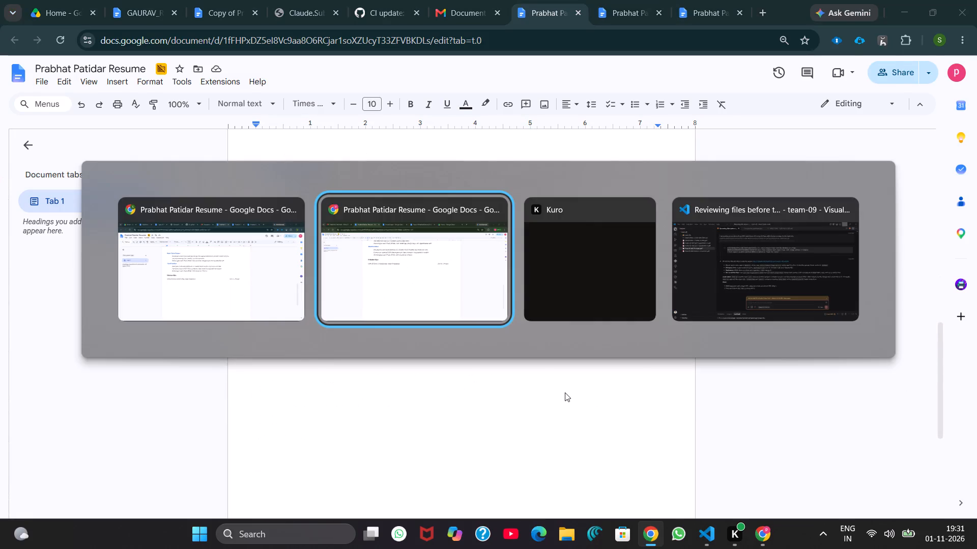
scroll(600, 361, up, 8)
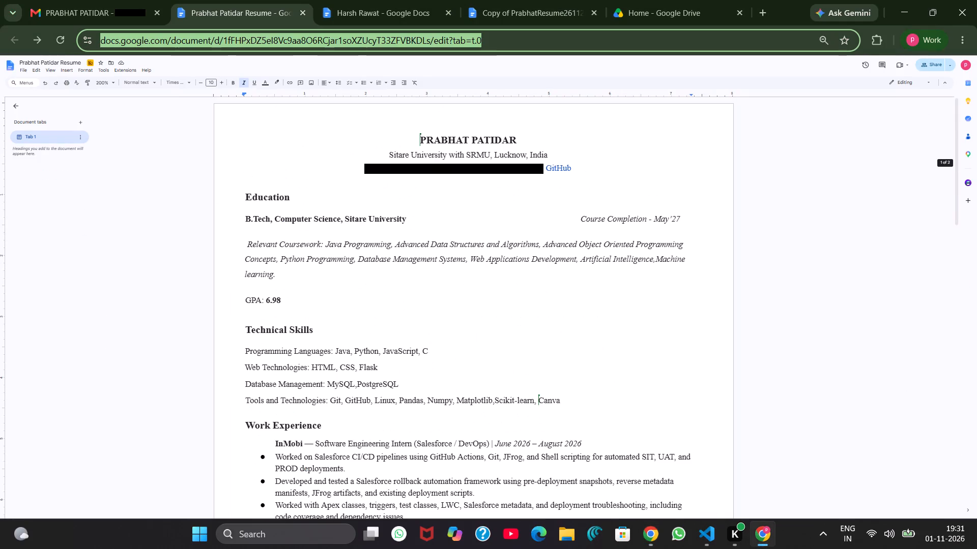
click(562, 413)
click(574, 403)
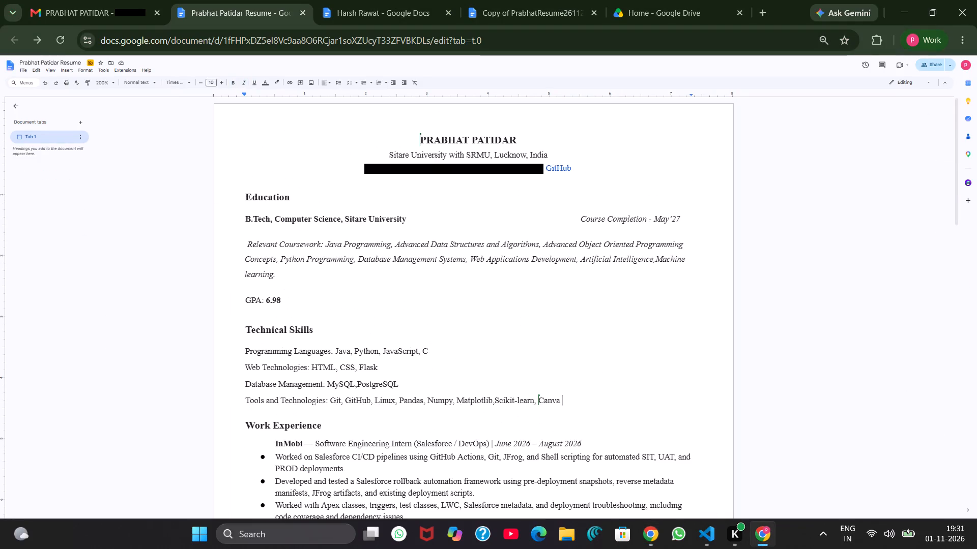
scroll(574, 403, up, 2)
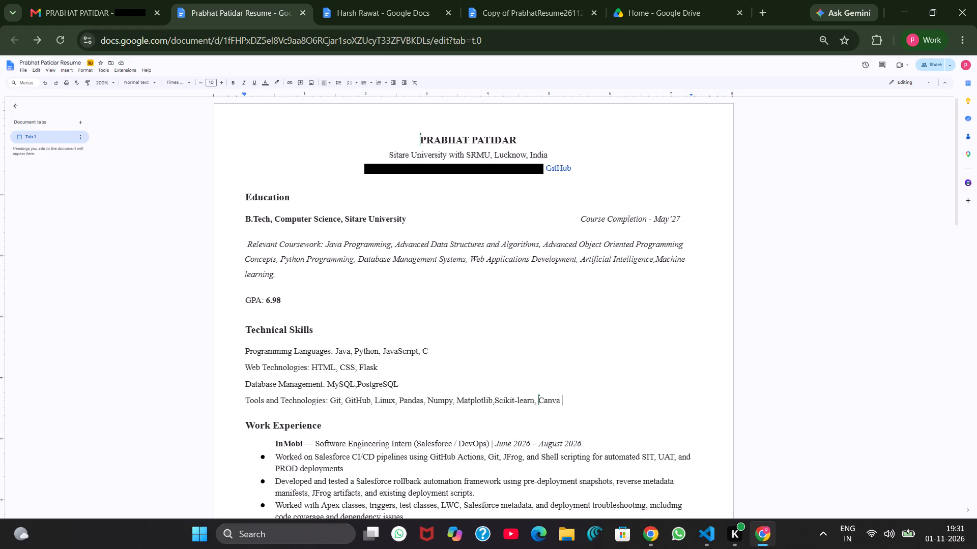
scroll(574, 403, down, 4)
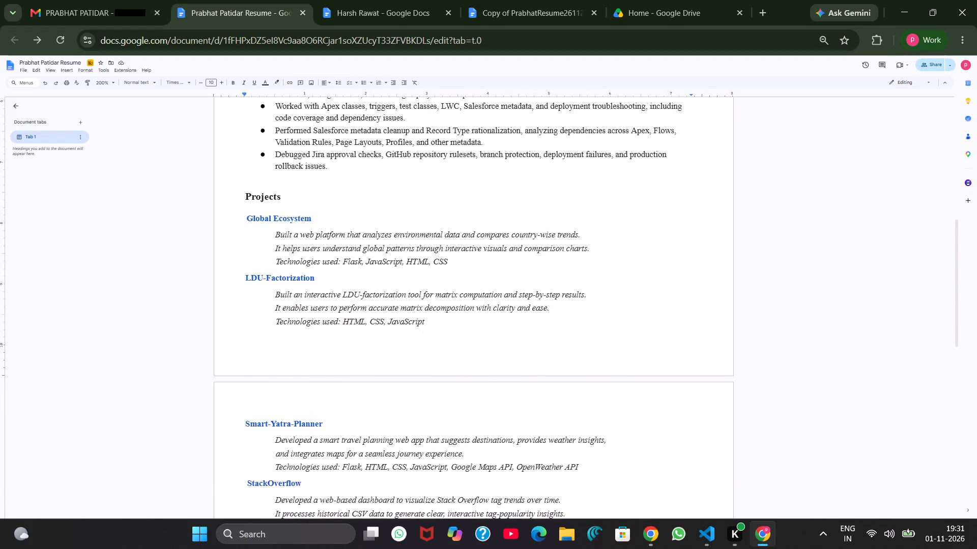
scroll(574, 403, down, 2)
scroll(574, 403, up, 7)
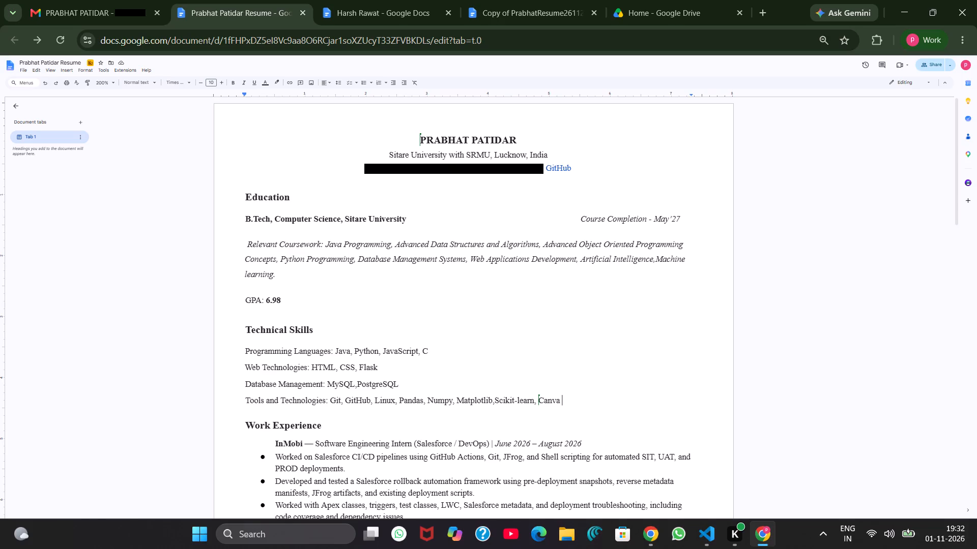
scroll(574, 403, down, 3)
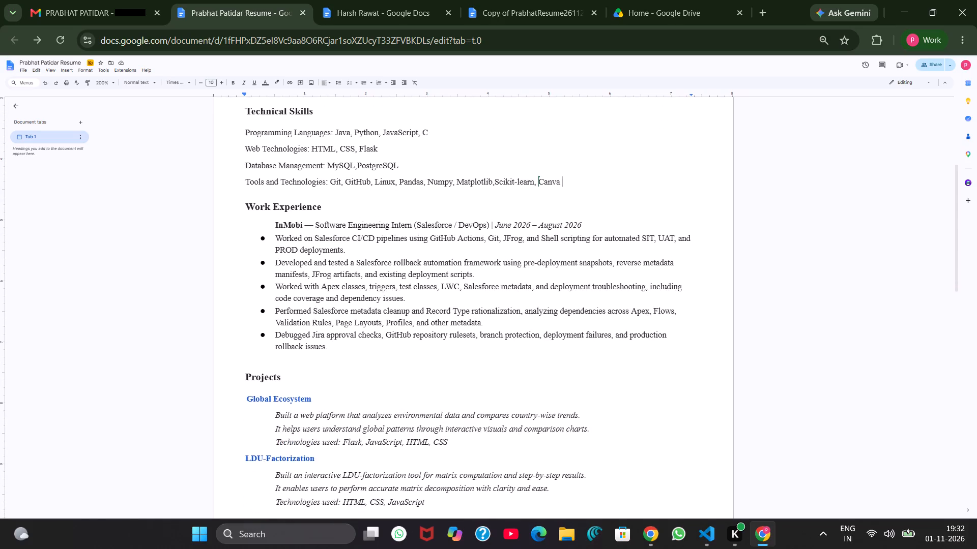
scroll(574, 403, up, 1)
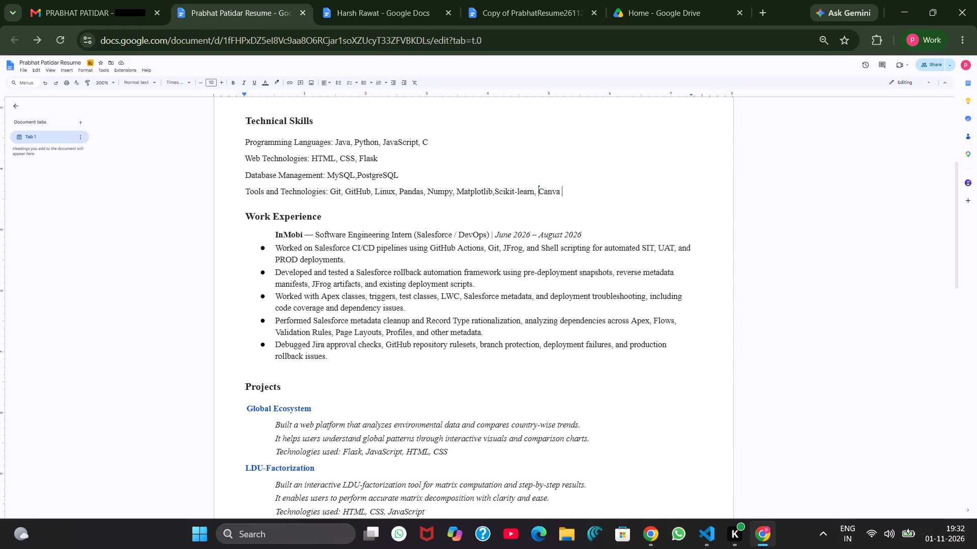
scroll(540, 398, down, 1)
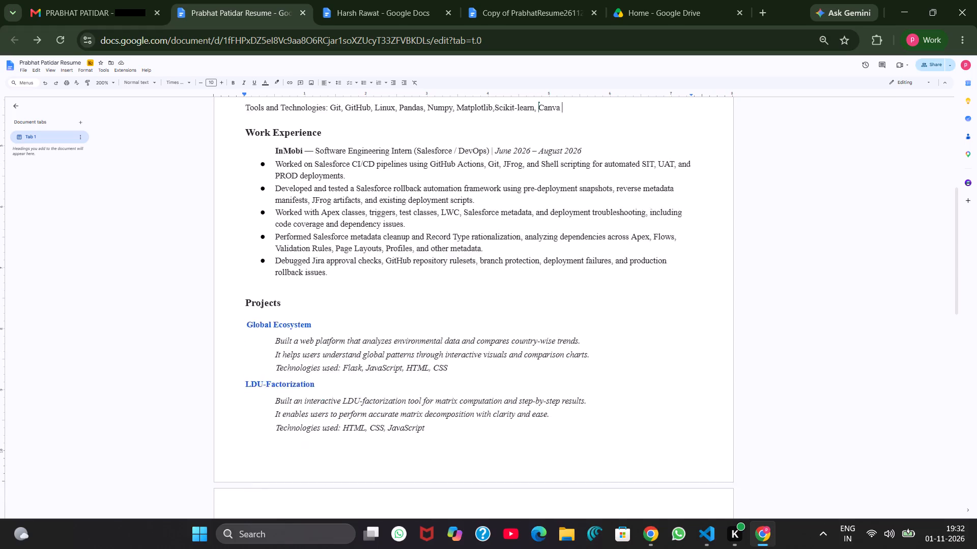
scroll(540, 398, down, 3)
scroll(540, 398, up, 2)
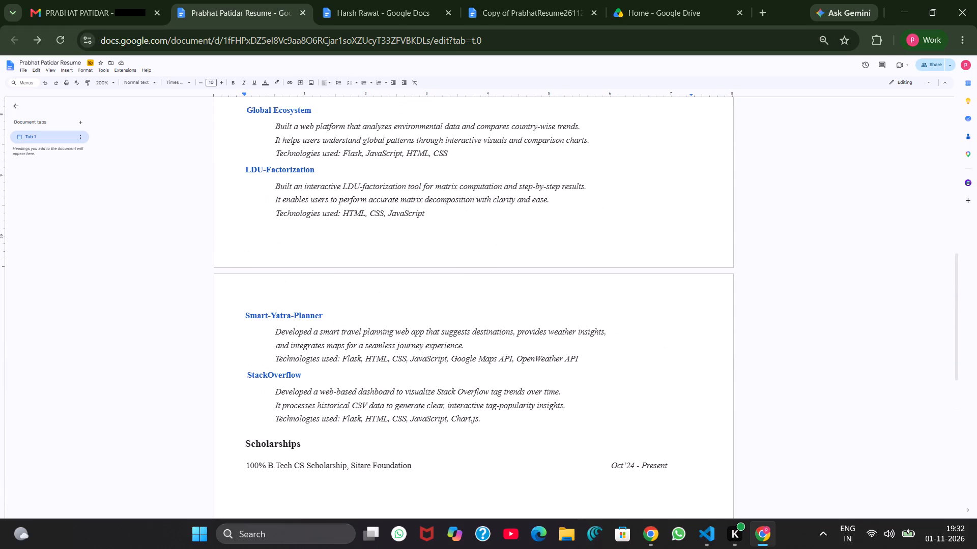
Return to the first Chrome window and compare the résumé's contents across its two adjacent open copies.
click(655, 545)
scroll(604, 312, up, 6)
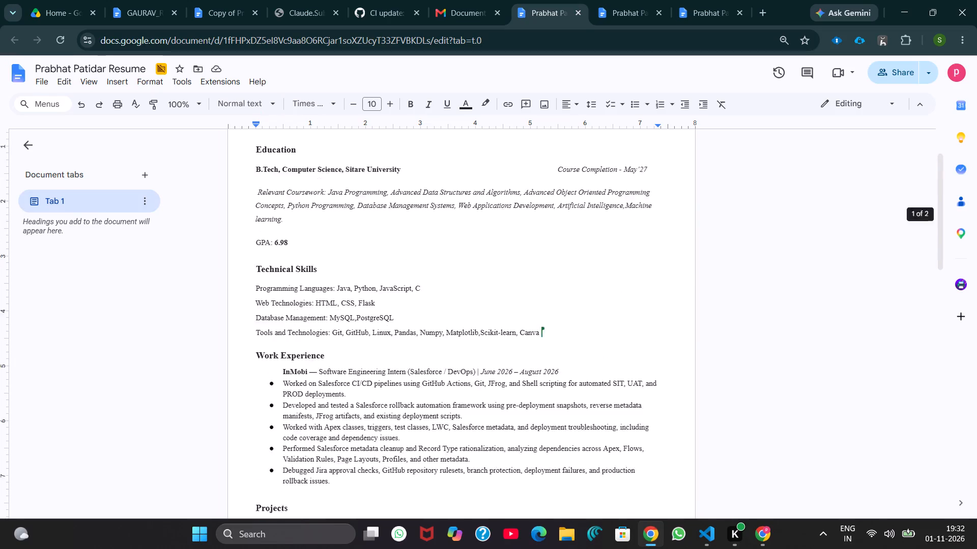
scroll(604, 312, up, 1)
scroll(604, 312, down, 1)
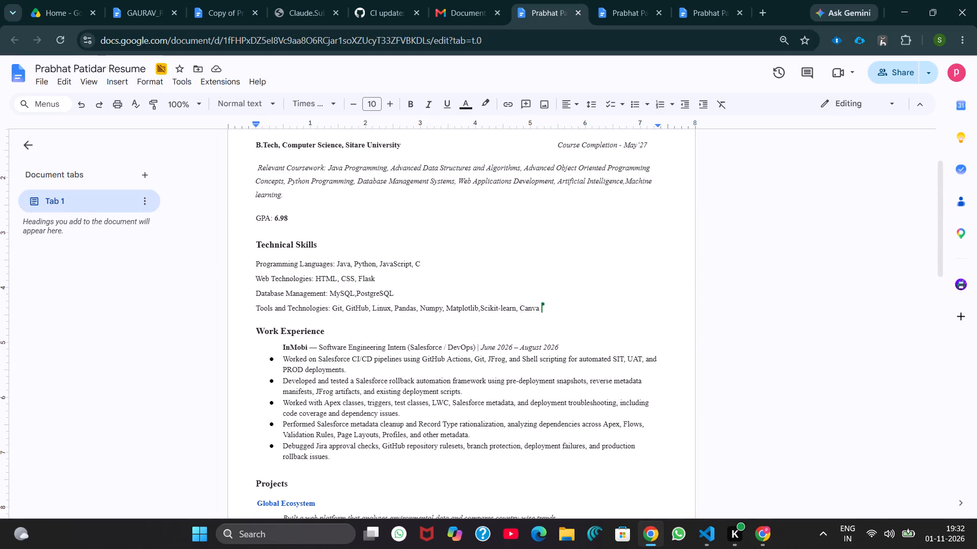
click(643, 0)
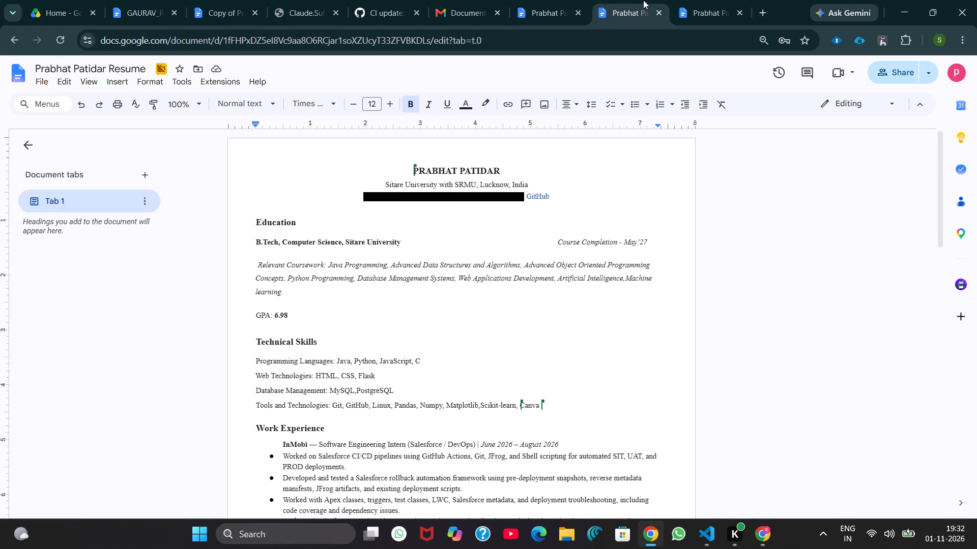
click(553, 0)
scroll(588, 276, down, 4)
scroll(588, 276, up, 1)
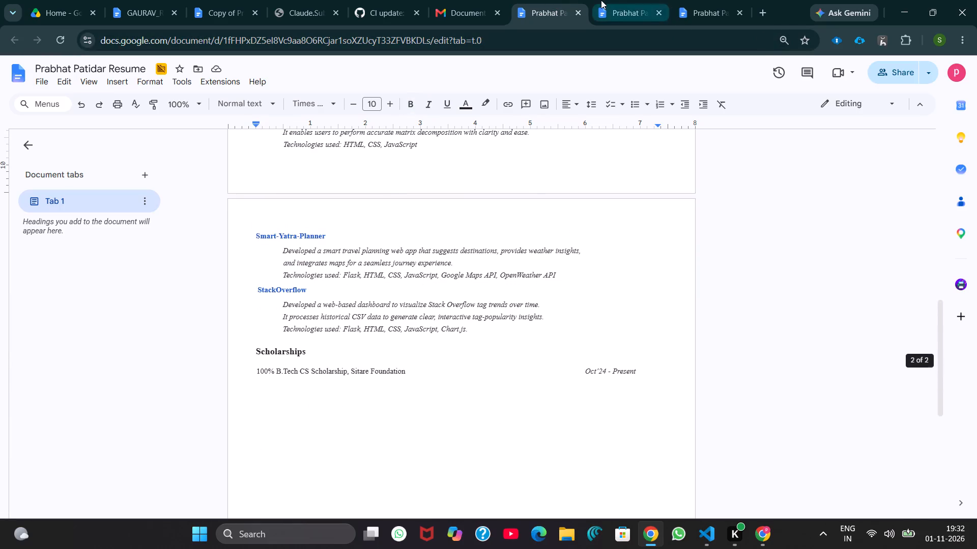
click(601, 0)
scroll(581, 256, down, 3)
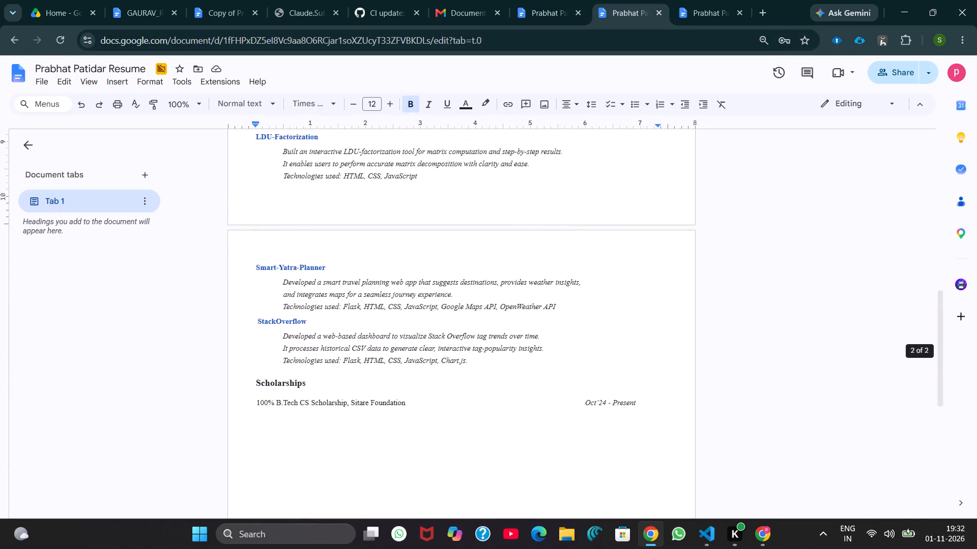
scroll(581, 256, up, 4)
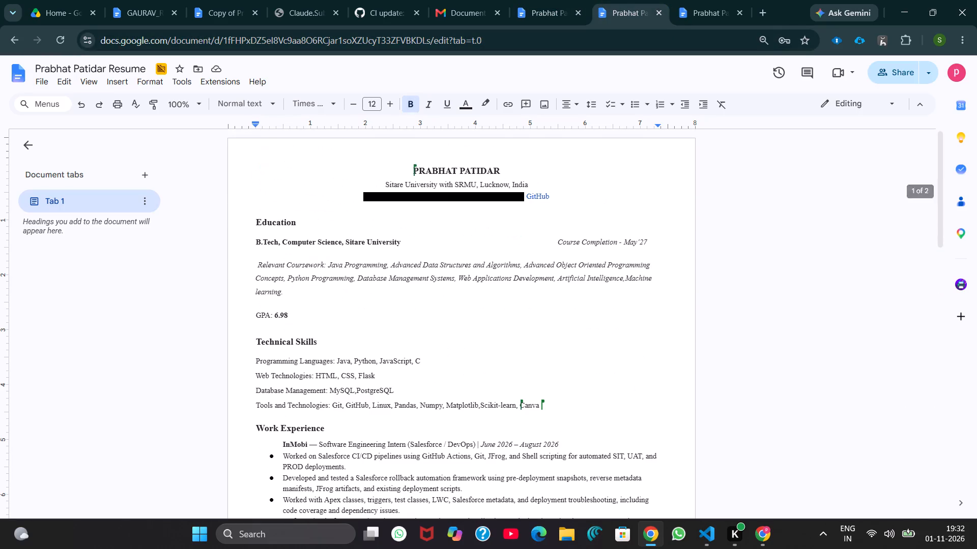
Switch back to the work-profile Chrome window and view the résumé from its heading.
key(alt+Tab)
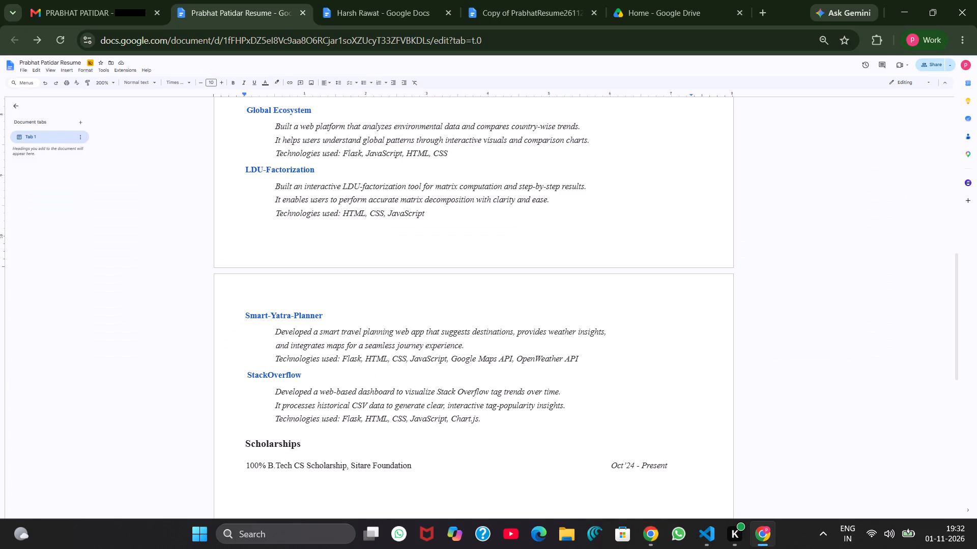
scroll(599, 294, up, 7)
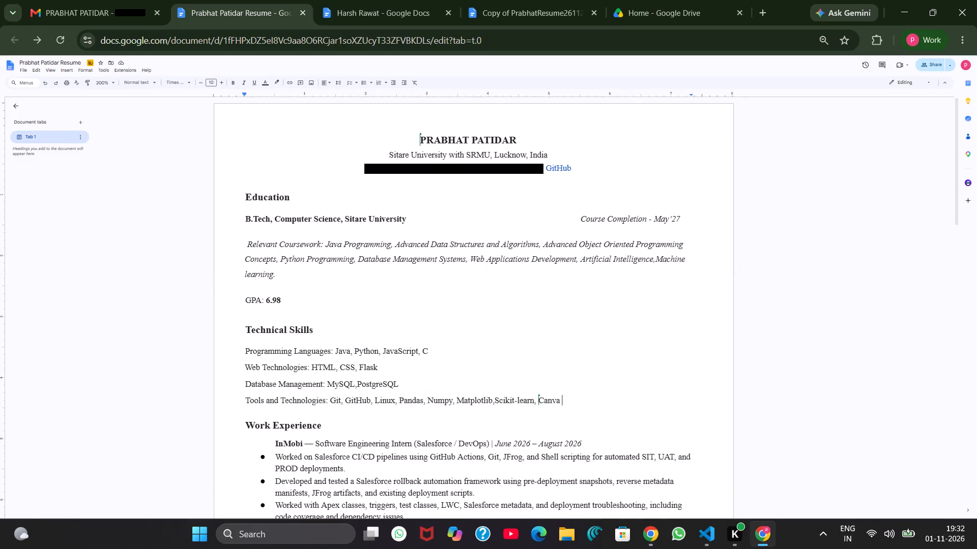
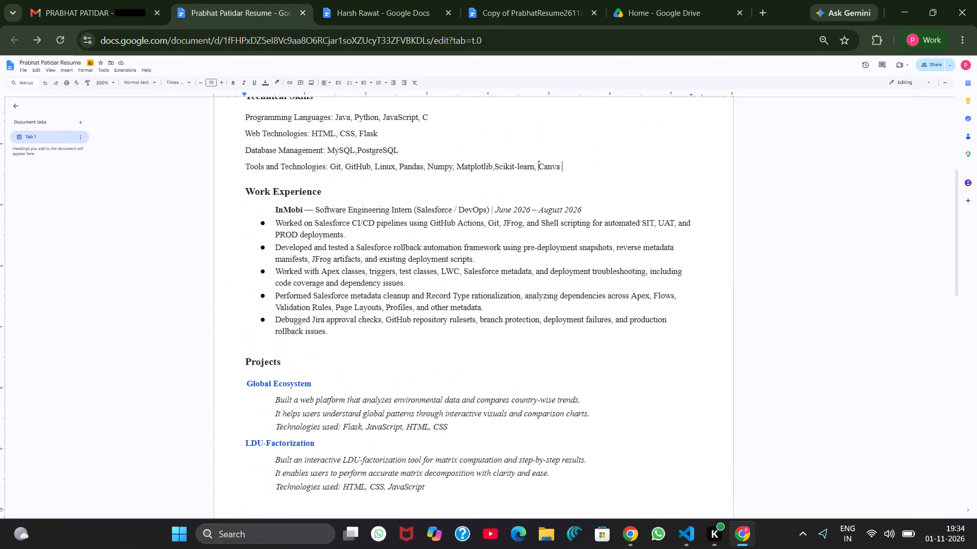
Switch to the shared résumé in the other Chrome window and delete its entire content.
click(641, 533)
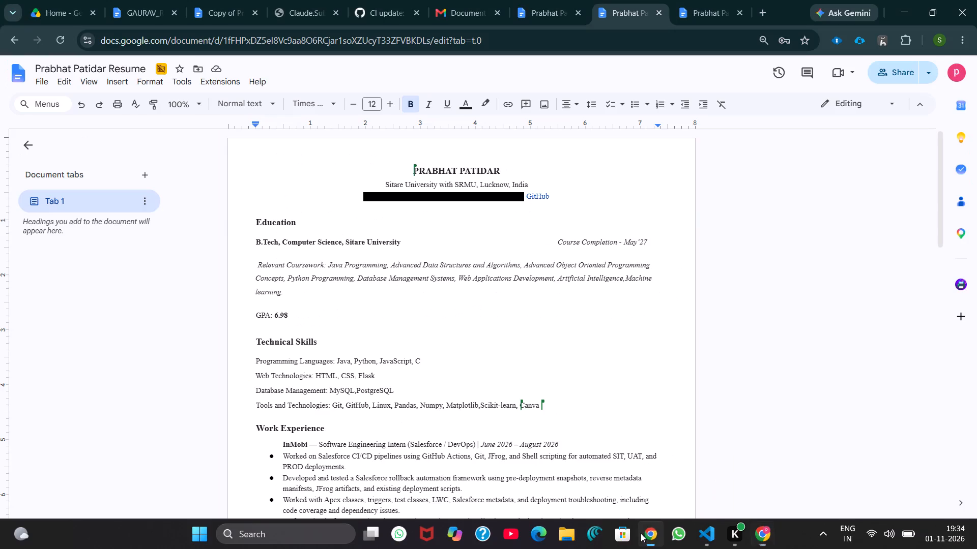
scroll(638, 408, down, 3)
click(625, 407)
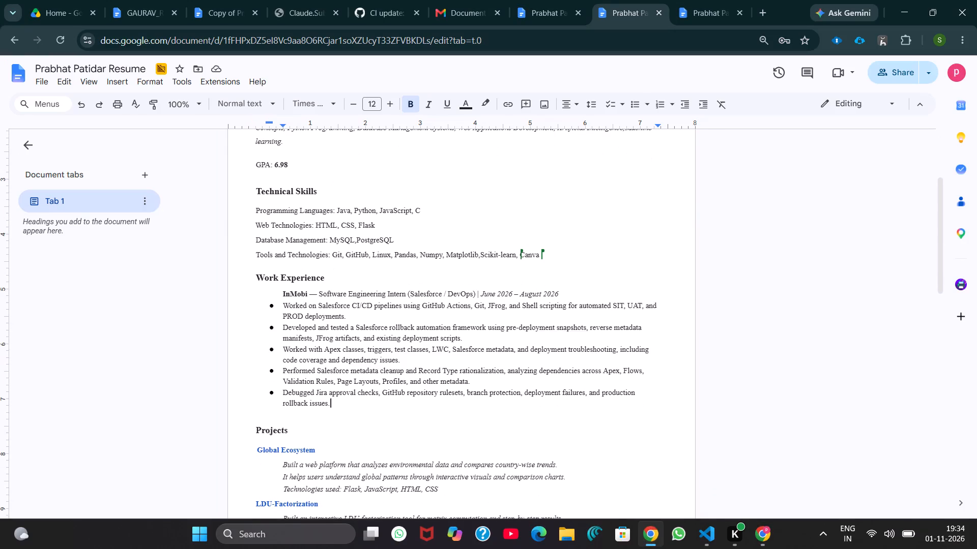
key(ctrl+a)
key(BackSpace)
Compare the shared résumé from its first page in both Chrome windows.
scroll(629, 363, up, 1)
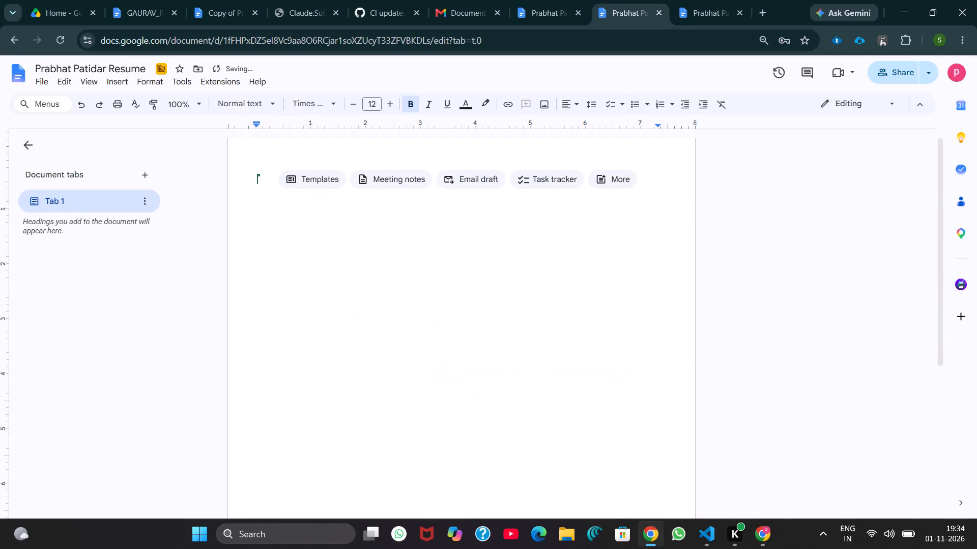
scroll(629, 363, up, 1)
key(alt+Tab)
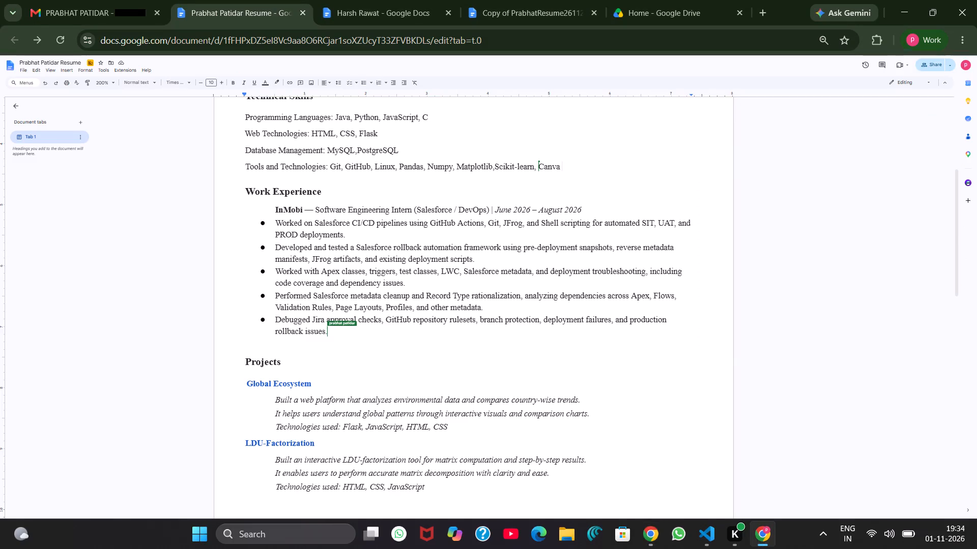
key(alt+Tab)
key(alt+Tab)
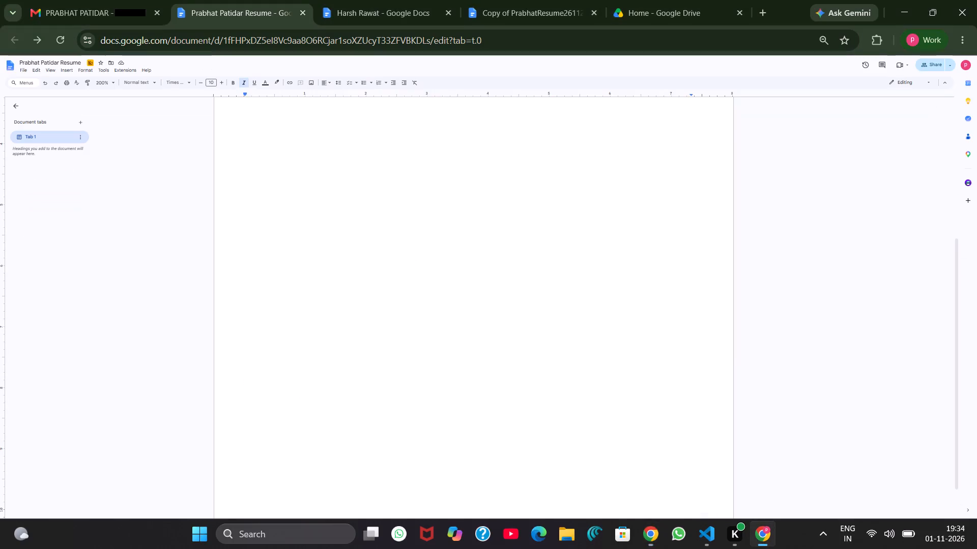
key(alt+Tab)
key(alt+Tab)
scroll(402, 264, up, 7)
key(alt+Tab)
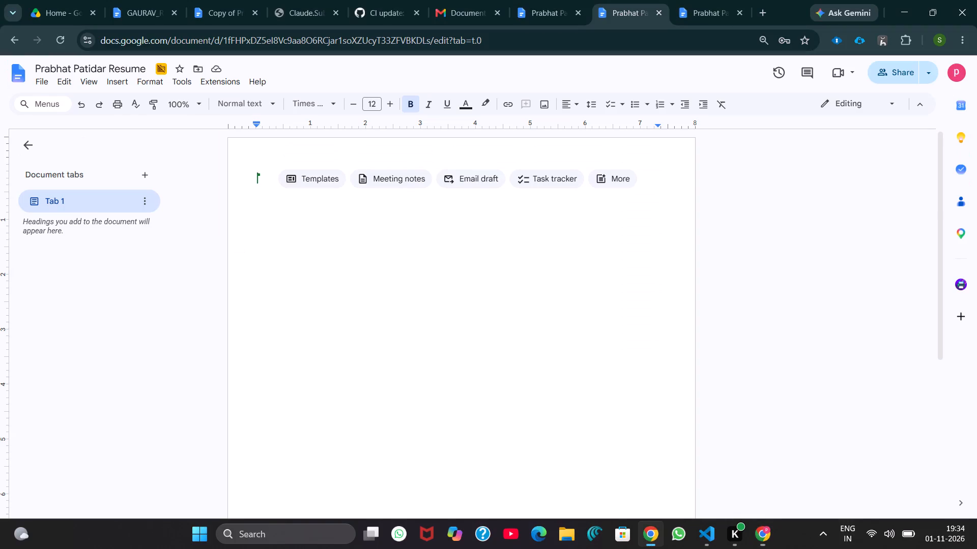
scroll(457, 256, up, 3)
key(alt+Tab)
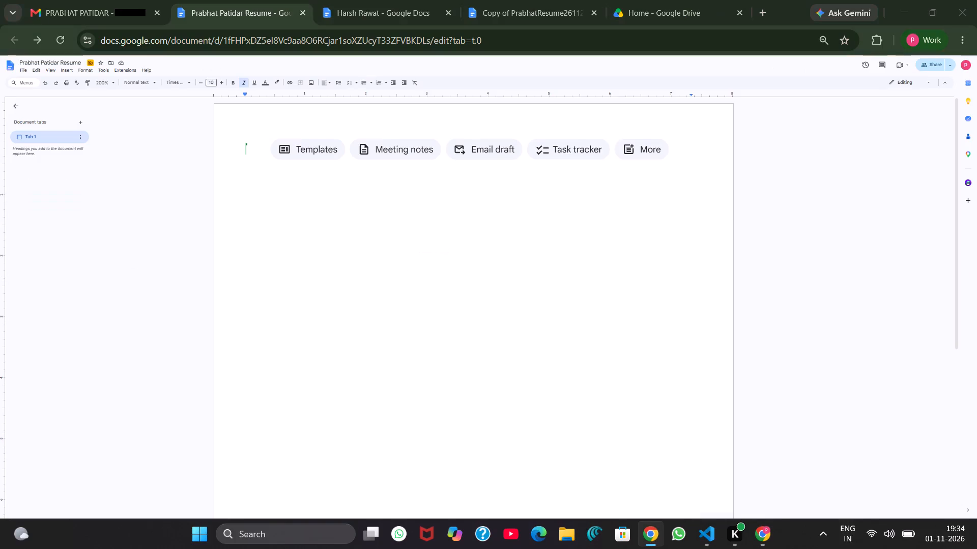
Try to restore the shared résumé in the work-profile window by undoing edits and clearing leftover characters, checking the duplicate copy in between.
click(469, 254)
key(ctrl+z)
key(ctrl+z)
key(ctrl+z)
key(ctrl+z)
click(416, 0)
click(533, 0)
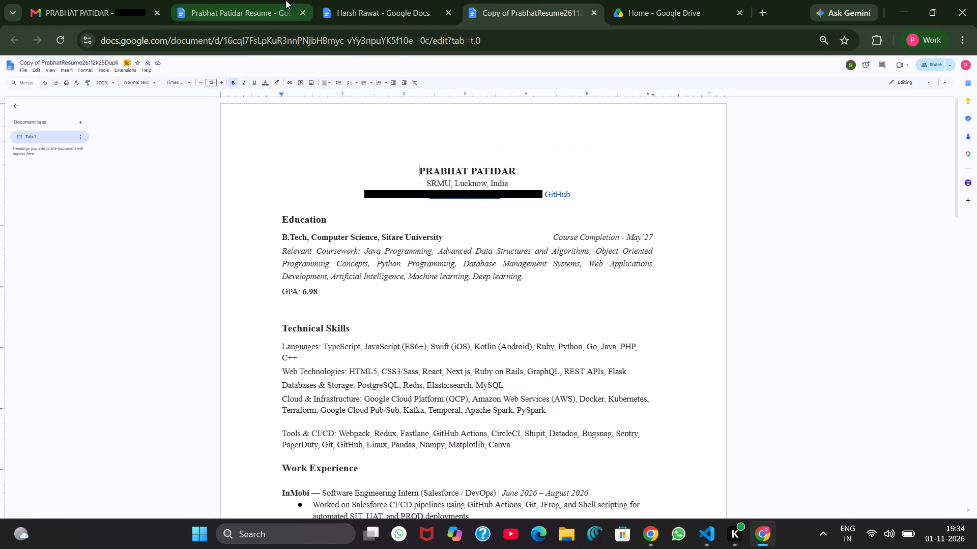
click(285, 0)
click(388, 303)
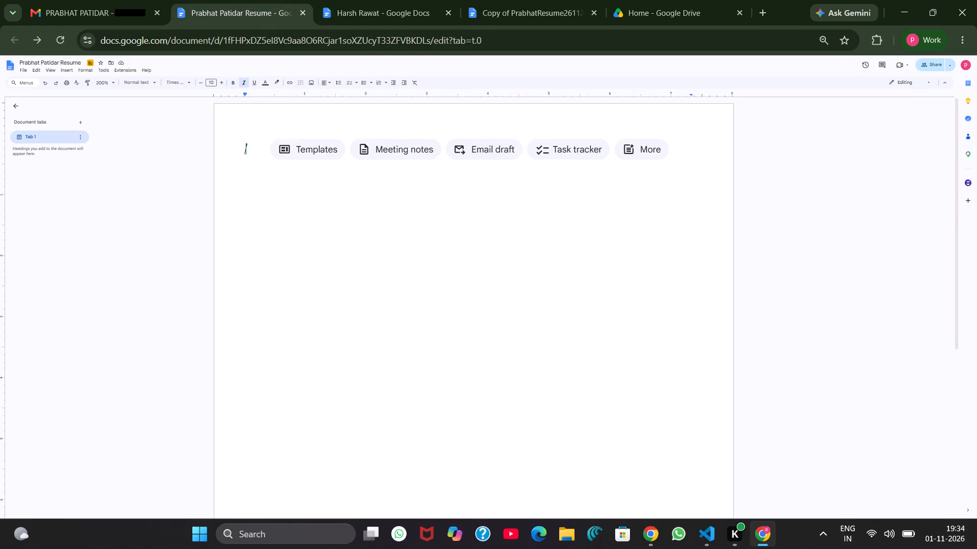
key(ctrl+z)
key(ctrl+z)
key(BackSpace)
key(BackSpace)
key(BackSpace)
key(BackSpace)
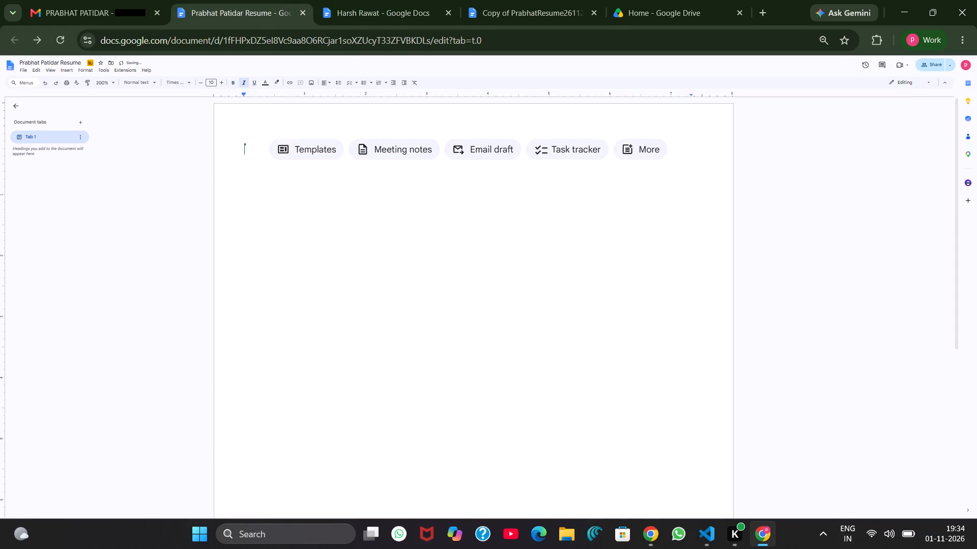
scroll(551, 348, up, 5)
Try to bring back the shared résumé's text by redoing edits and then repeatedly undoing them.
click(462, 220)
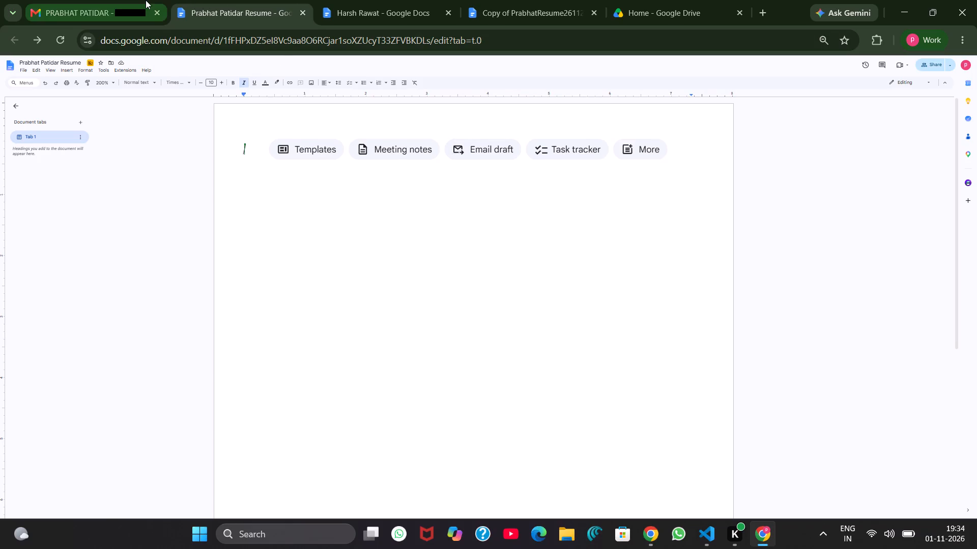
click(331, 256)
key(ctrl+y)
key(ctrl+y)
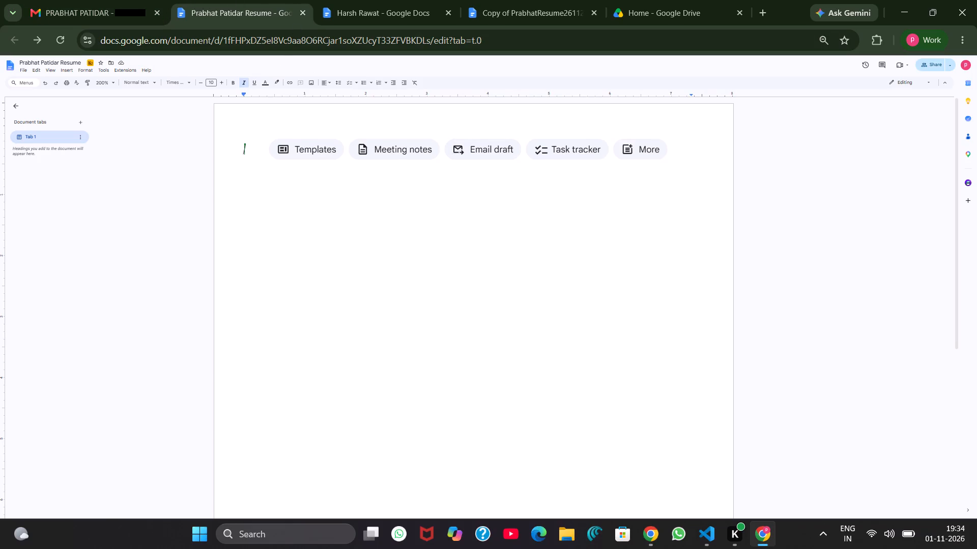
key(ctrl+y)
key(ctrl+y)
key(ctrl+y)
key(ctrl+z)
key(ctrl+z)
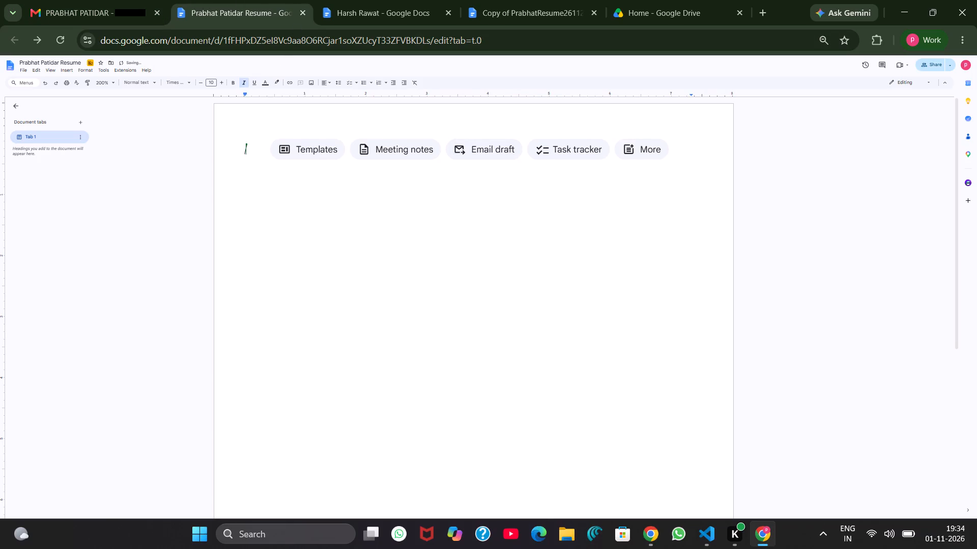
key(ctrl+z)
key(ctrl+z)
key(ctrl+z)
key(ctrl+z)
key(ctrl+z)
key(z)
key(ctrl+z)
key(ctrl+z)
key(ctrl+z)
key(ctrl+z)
Look for a usable résumé source among the open documents and Drive, and open the emailed résumé PDF with Google Docs.
click(411, 0)
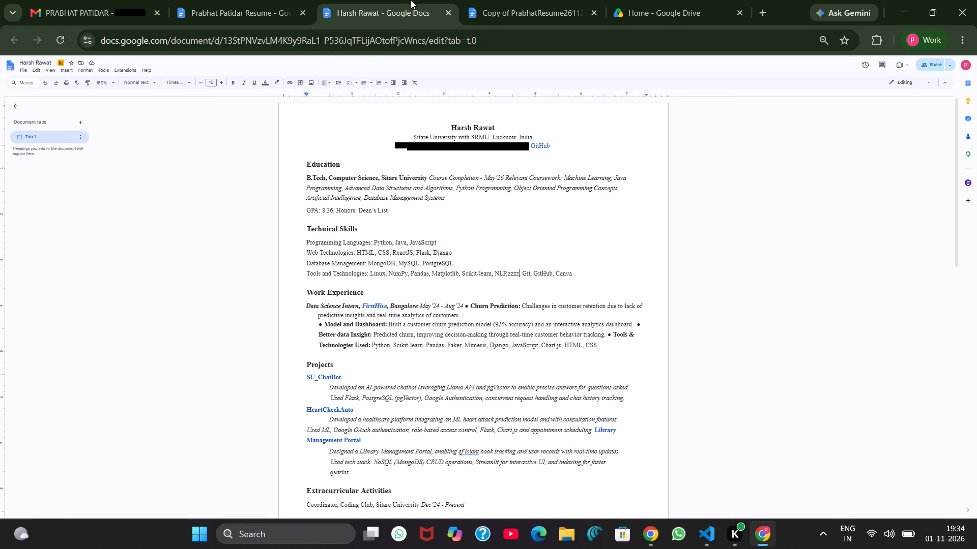
scroll(534, 324, up, 1)
scroll(534, 324, right, 1)
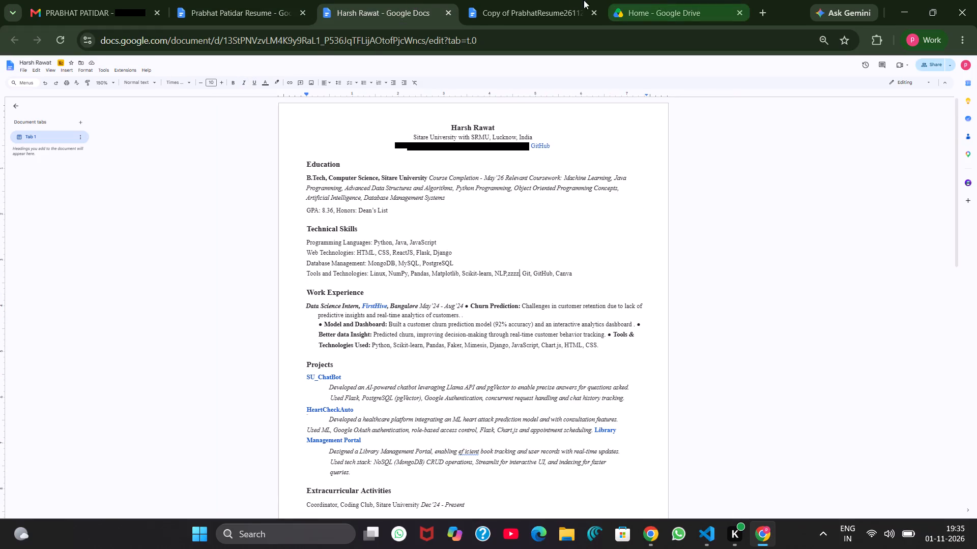
click(655, 0)
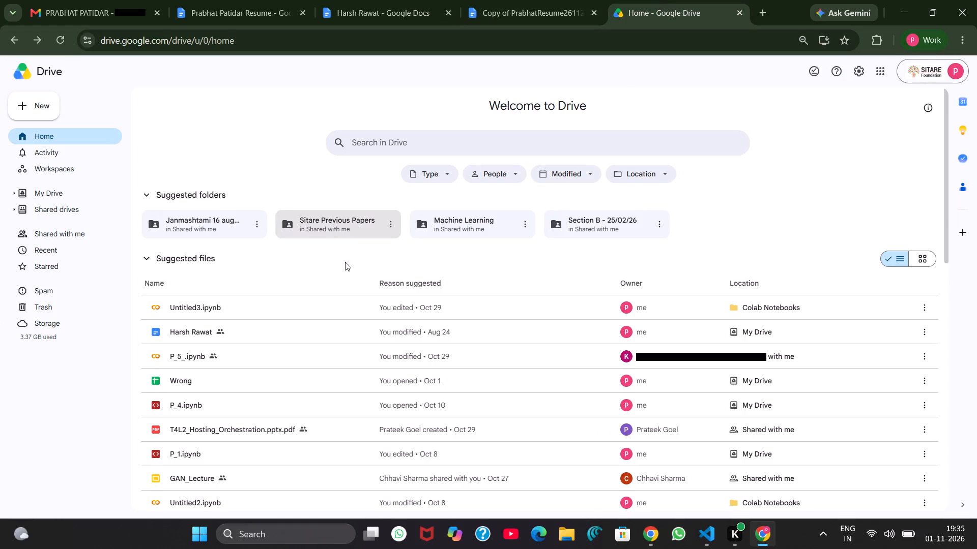
click(129, 0)
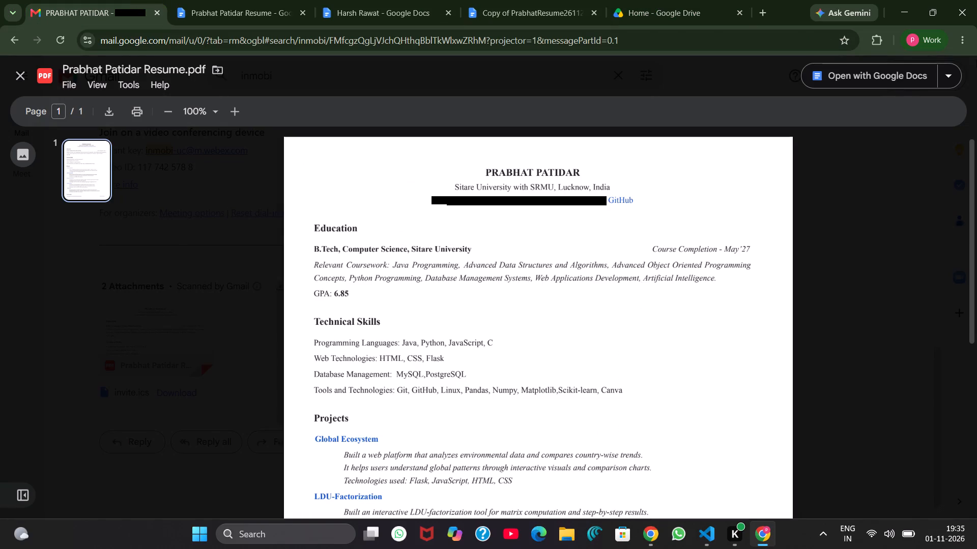
click(900, 78)
Copy the entire Work Experience section, from its heading through the last InMobi bullet, in the duplicate résumé copy.
click(453, 0)
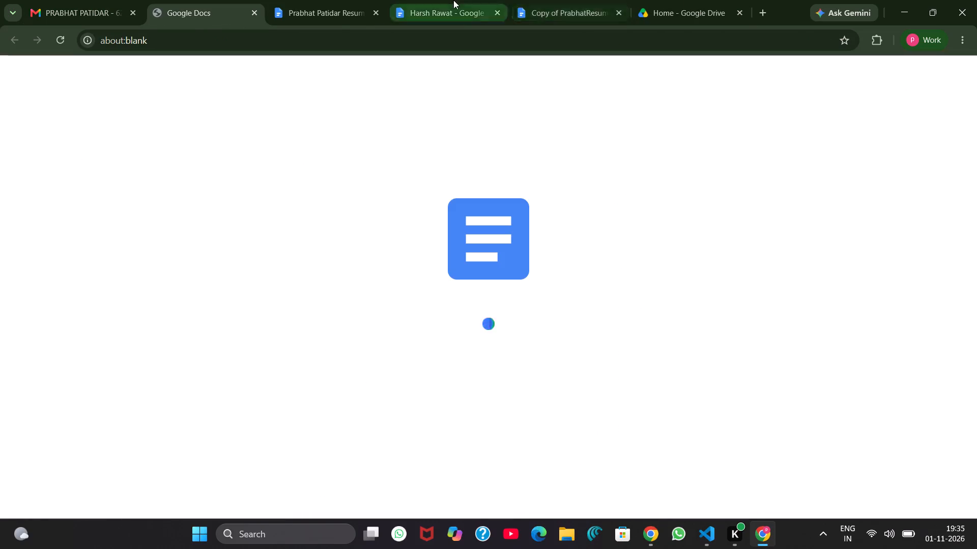
click(563, 0)
scroll(563, 384, down, 1)
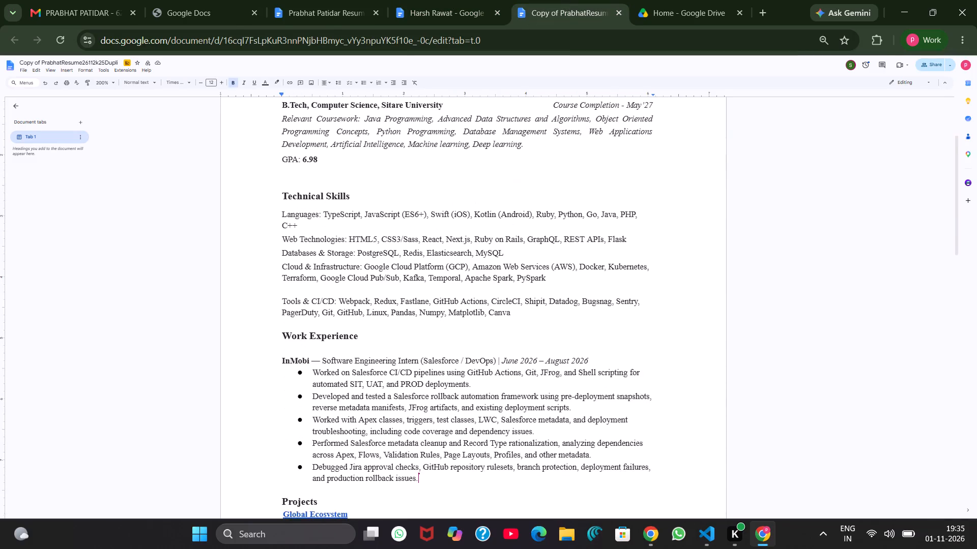
scroll(563, 384, down, 1)
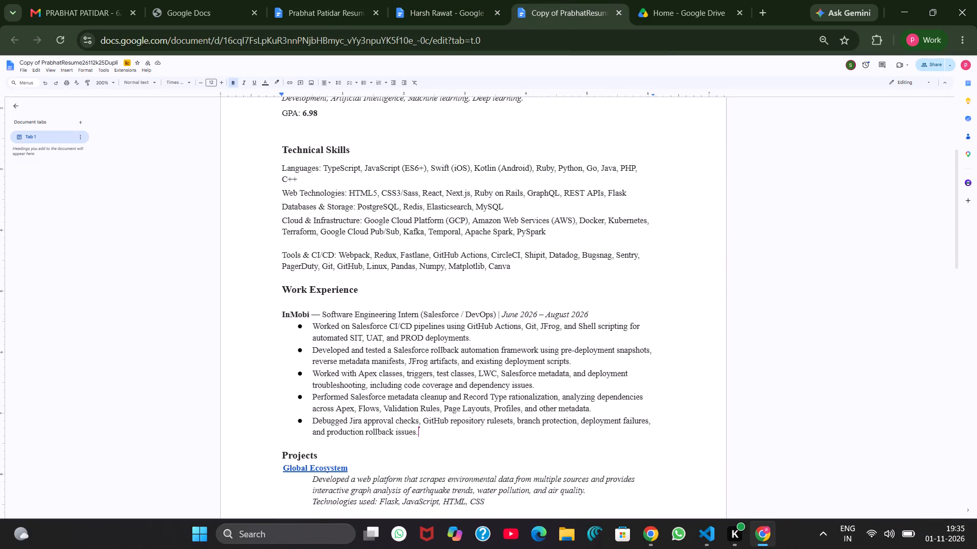
scroll(630, 408, down, 1)
click(643, 543)
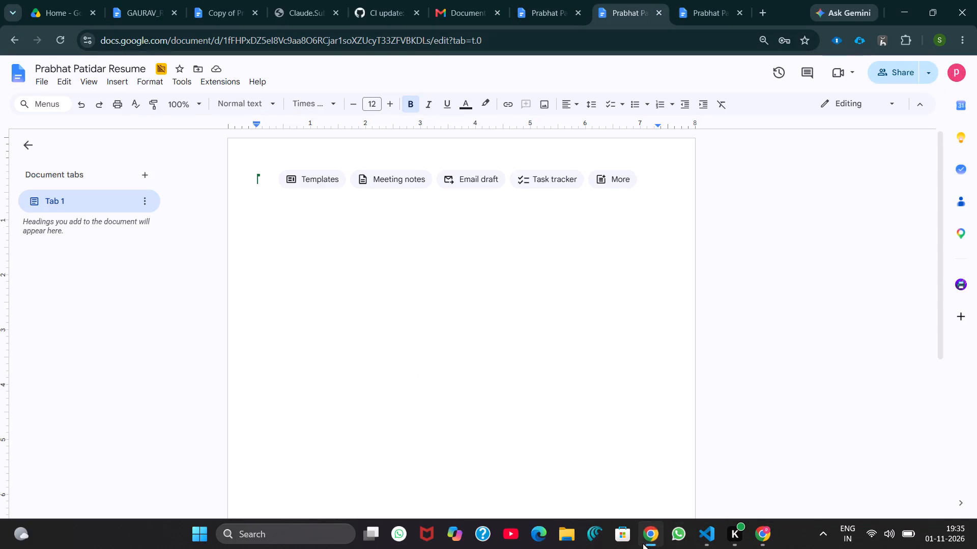
click(643, 543)
scroll(569, 401, up, 1)
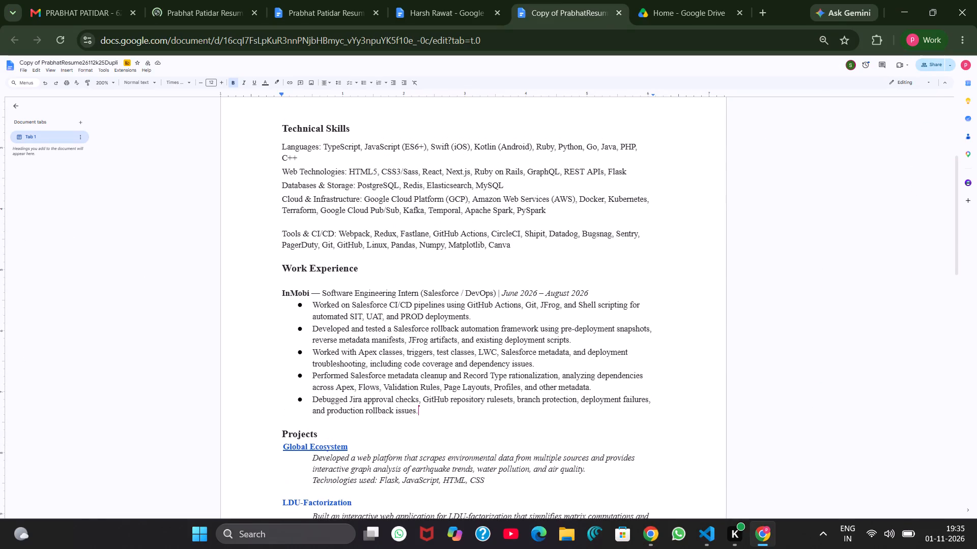
drag(284, 264, 524, 413)
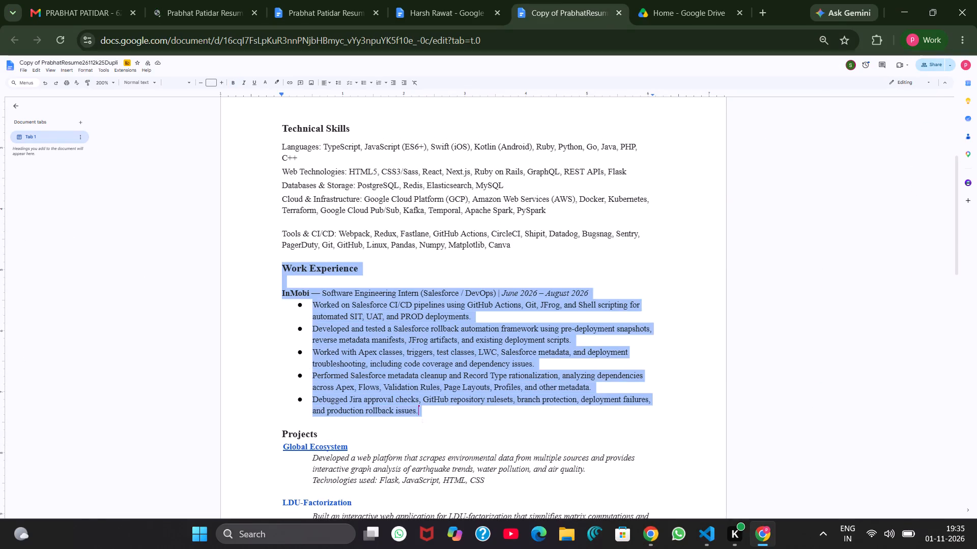
key(ctrl+c)
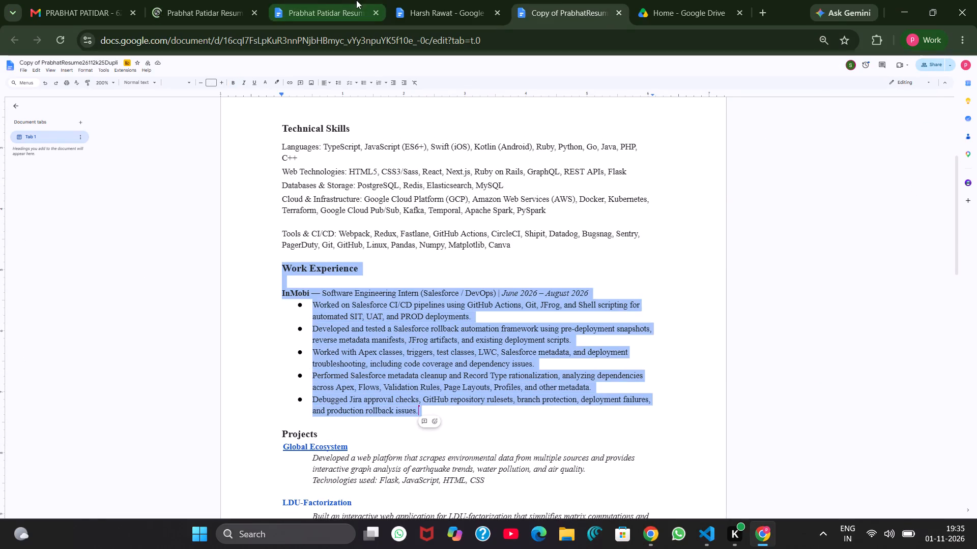
Delete the Tic-Tac-Toe project entry from the résumé converted from the emailed PDF, including the blank lines left above Scholarships.
click(344, 0)
click(224, 0)
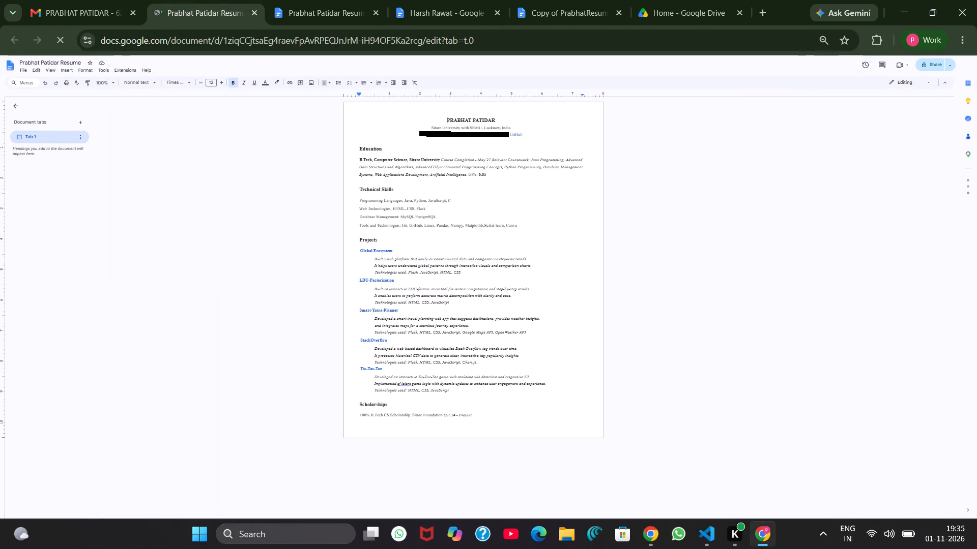
scroll(558, 318, up, 1)
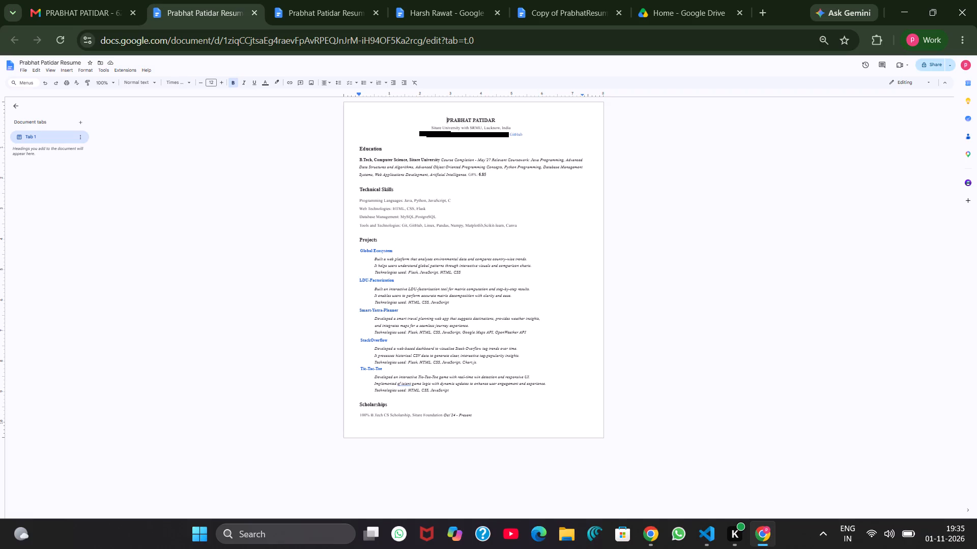
click(536, 322)
key(ctrl+equal)
key(ctrl+equal)
scroll(536, 322, down, 1)
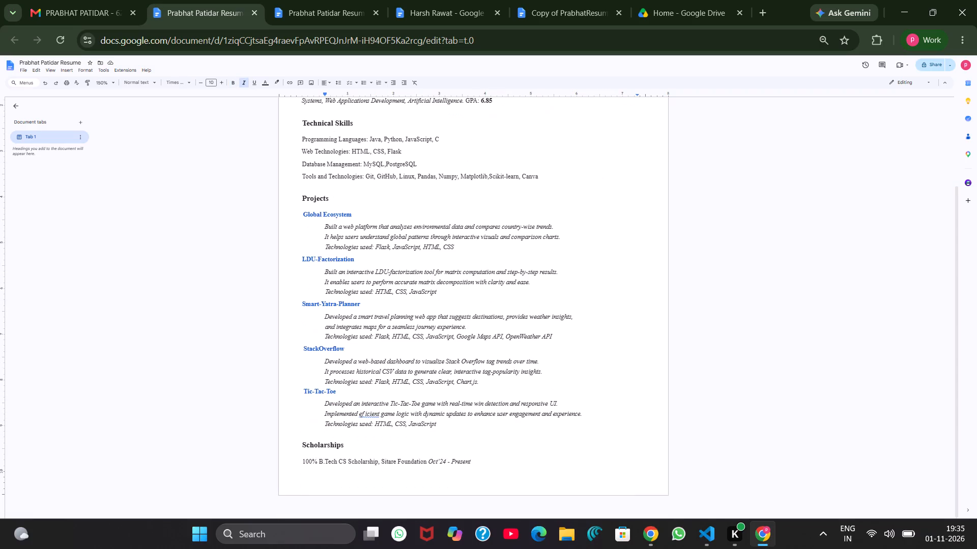
drag(439, 428, 304, 394)
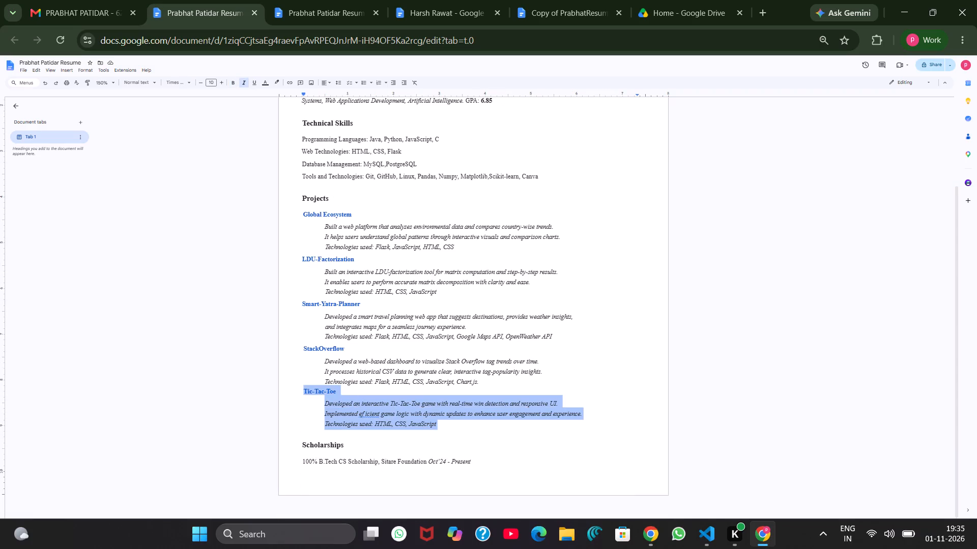
drag(304, 394, 302, 393)
key(BackSpace)
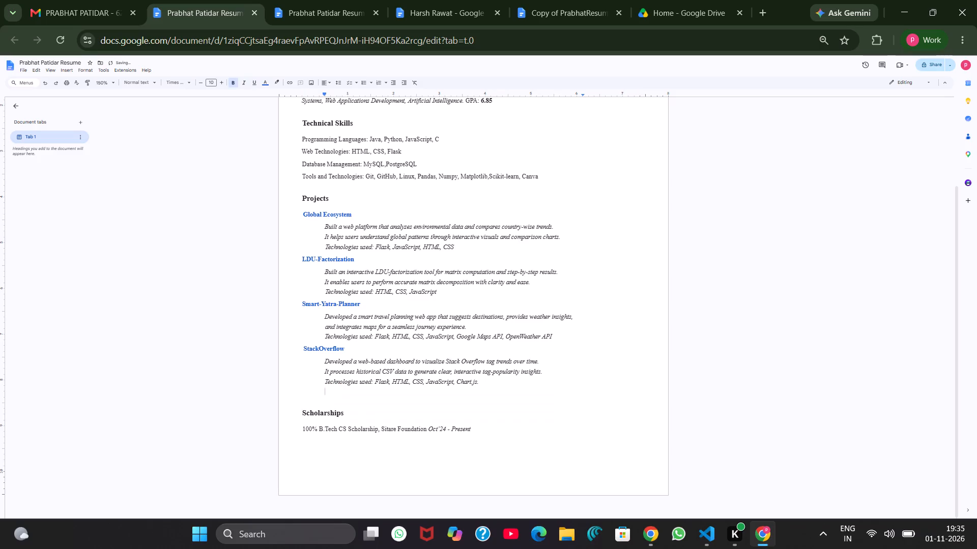
key(BackSpace)
key(BackSpace)
key(BackSpace)
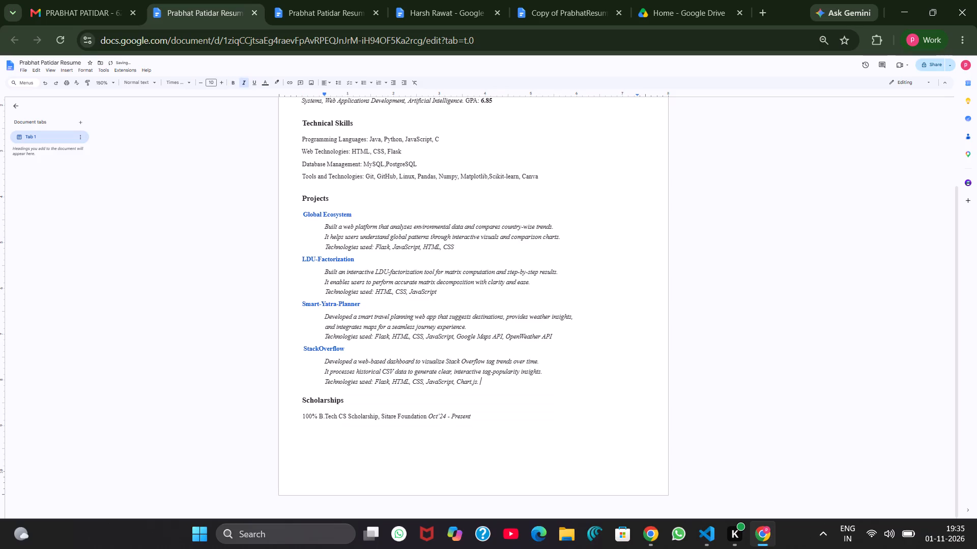
scroll(357, 384, up, 2)
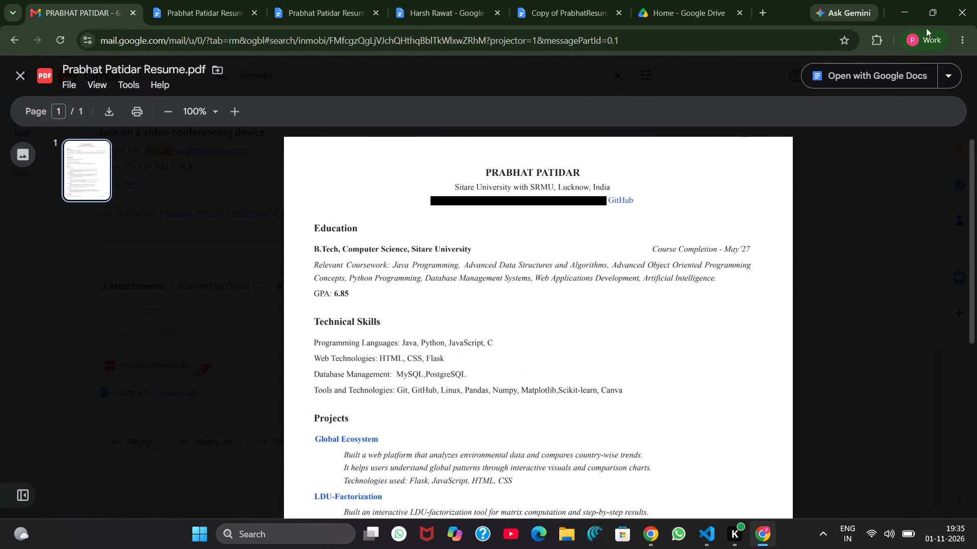
click(221, 0)
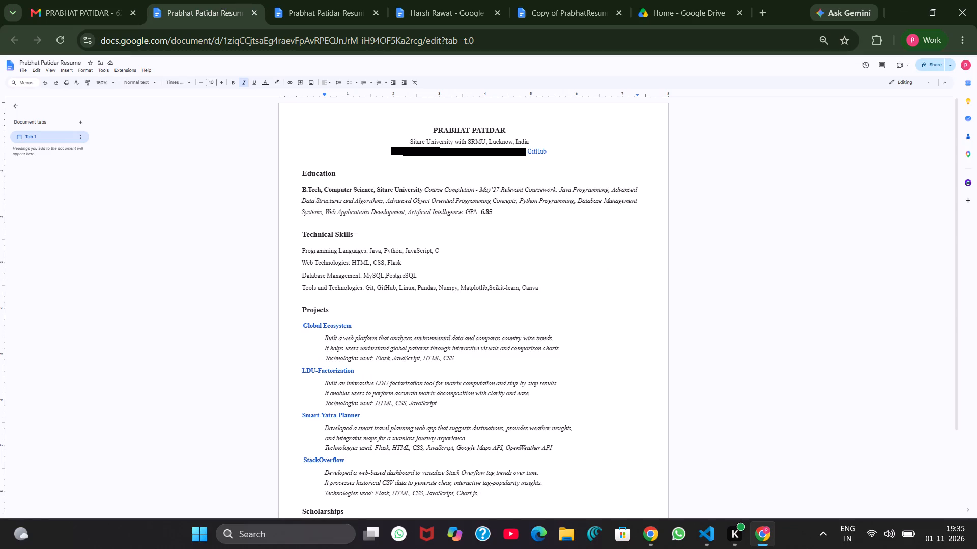
click(501, 187)
key(Return)
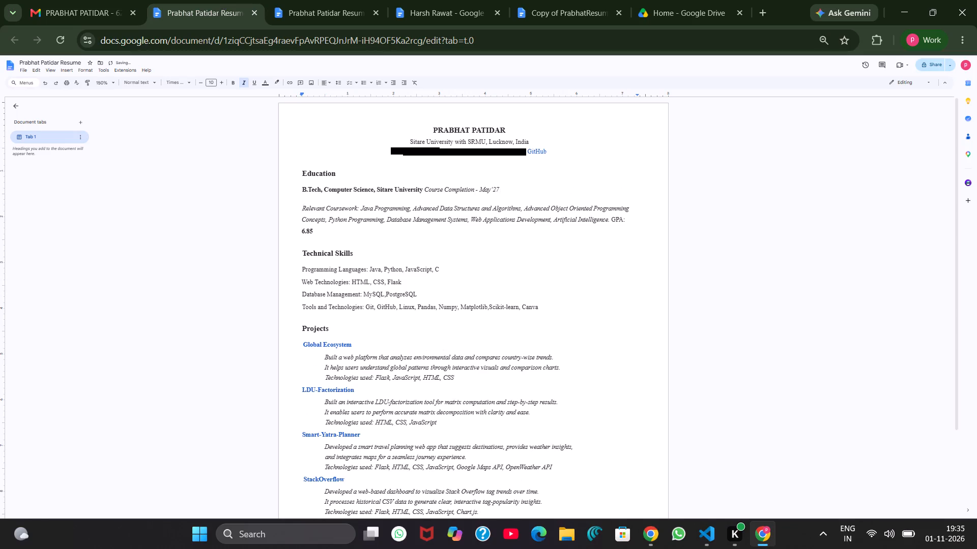
Tab "Course Completion - May'27" across to the right end of the B.Tech, Computer Science line under Education.
click(425, 189)
key(Tab)
key(Tab)
key(Tab)
key(Tab)
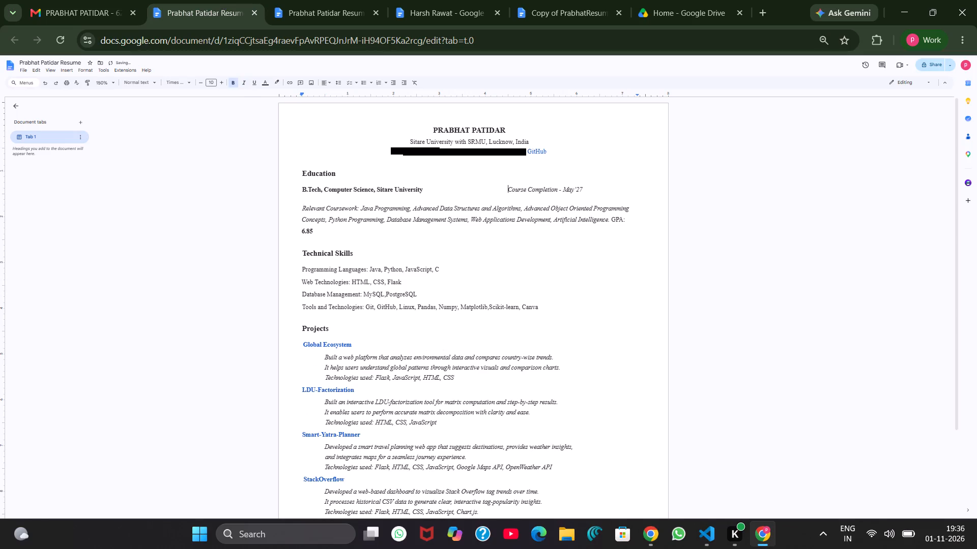
key(Tab)
key(Tab)
Move the GPA entry onto its own line below the relevant coursework.
scroll(524, 279, down, 1)
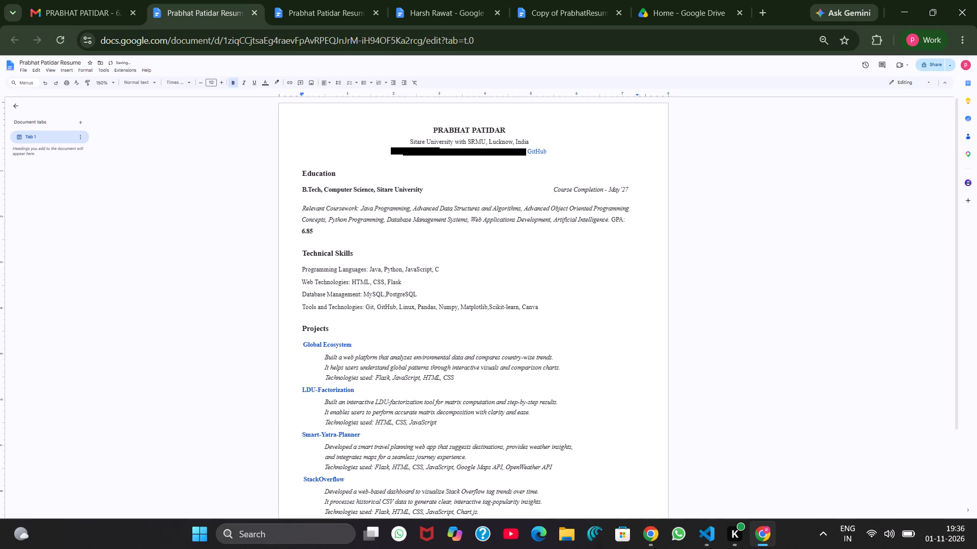
scroll(524, 279, down, 1)
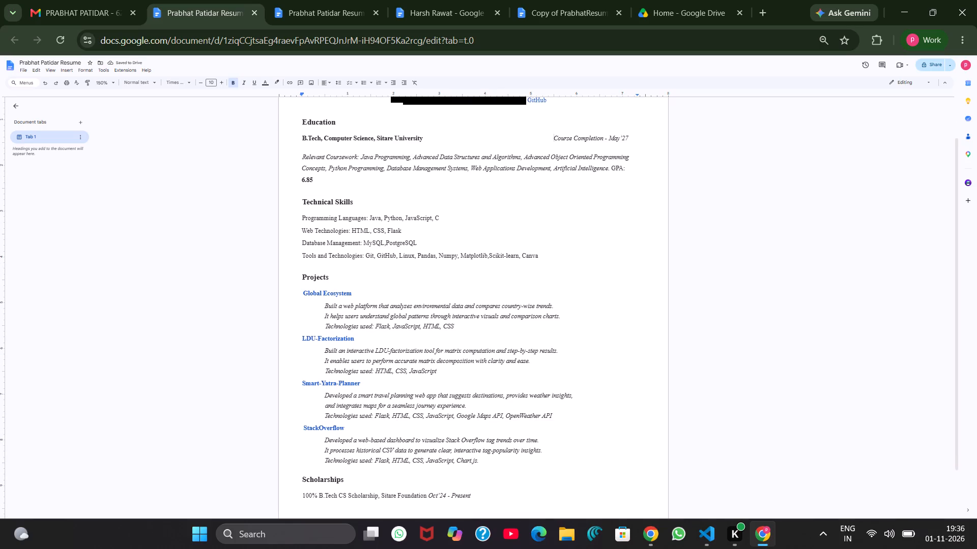
click(611, 166)
key(Return)
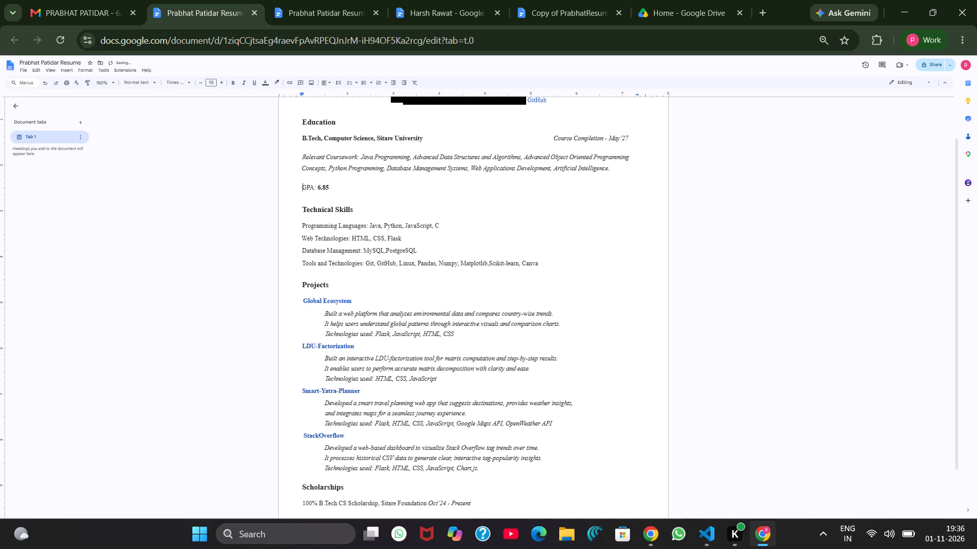
Change the GPA in the Education section to 6.98.
click(407, 184)
key(Left)
key(BackSpace)
key(BackSpace)
key(8)
key(BackSpace)
text(98)
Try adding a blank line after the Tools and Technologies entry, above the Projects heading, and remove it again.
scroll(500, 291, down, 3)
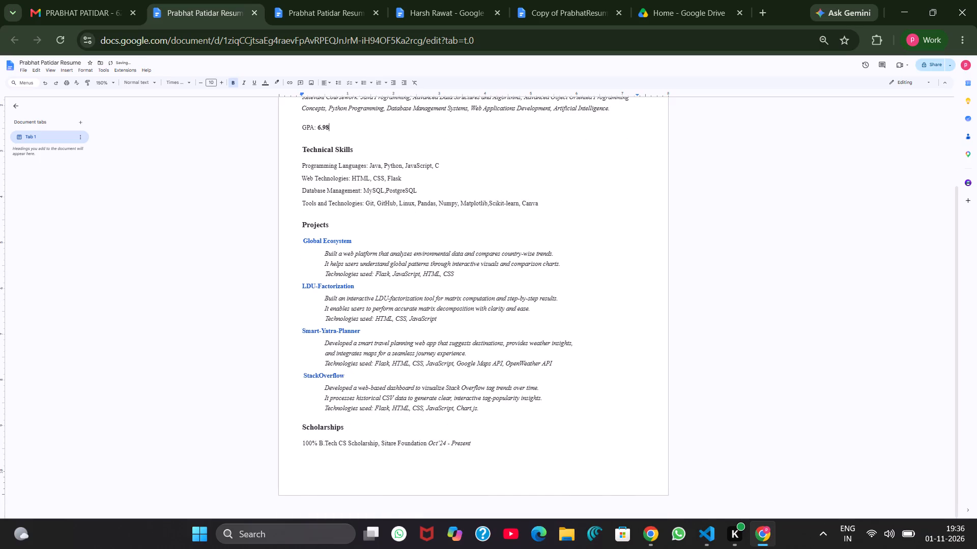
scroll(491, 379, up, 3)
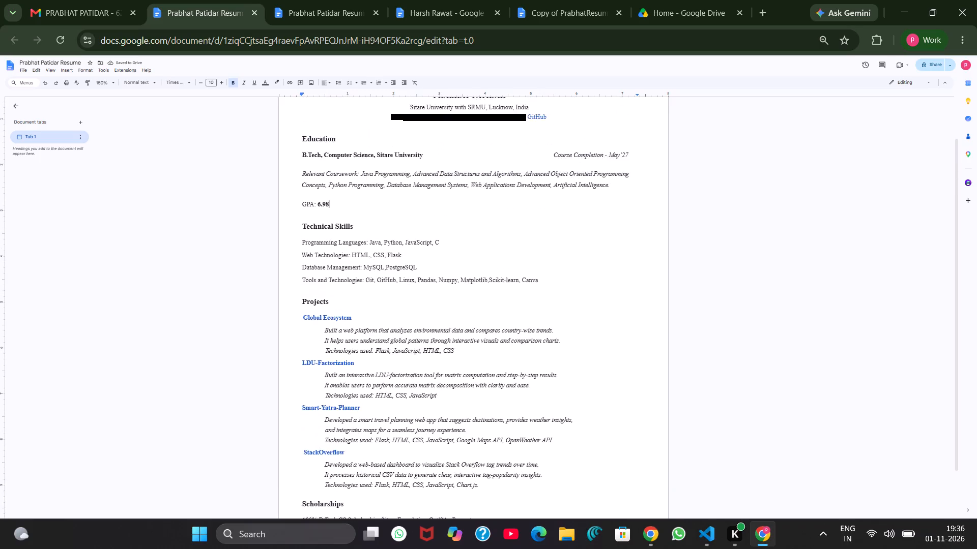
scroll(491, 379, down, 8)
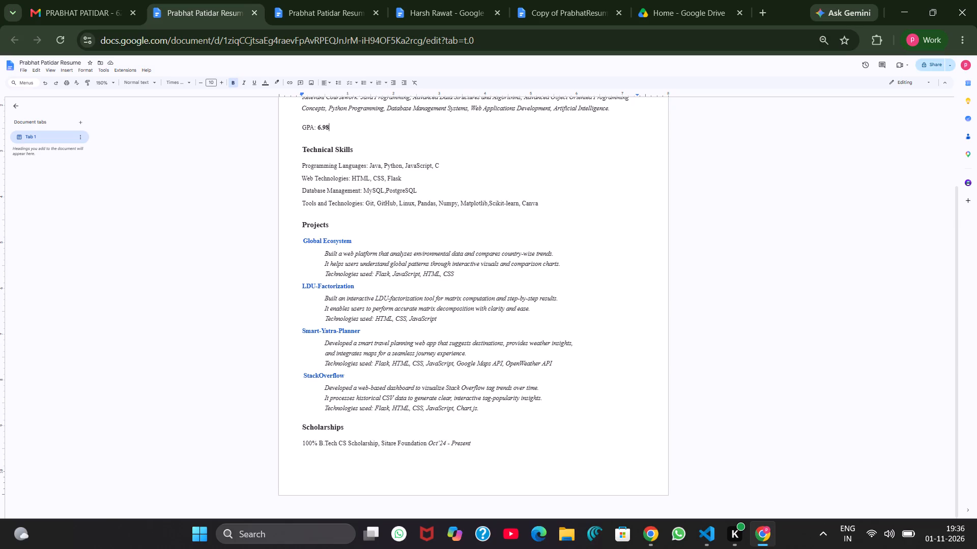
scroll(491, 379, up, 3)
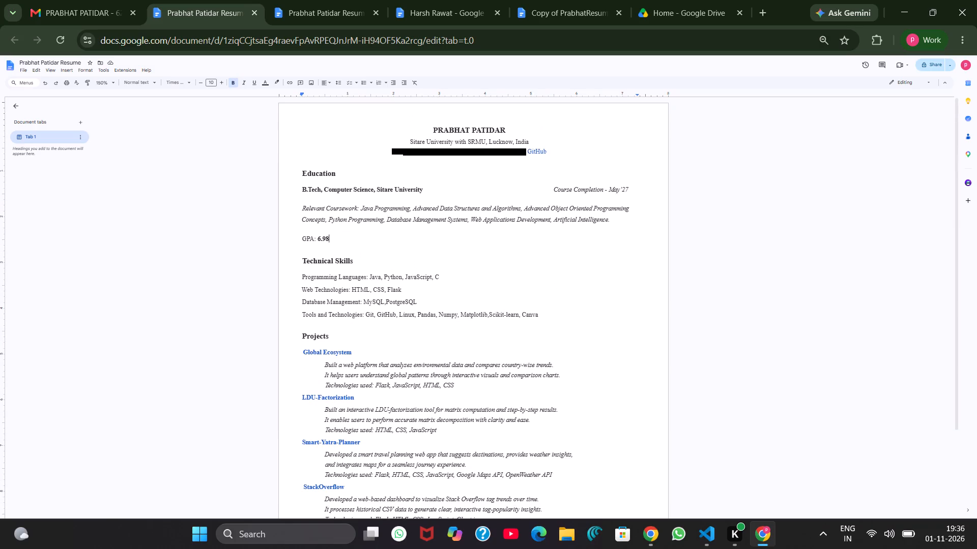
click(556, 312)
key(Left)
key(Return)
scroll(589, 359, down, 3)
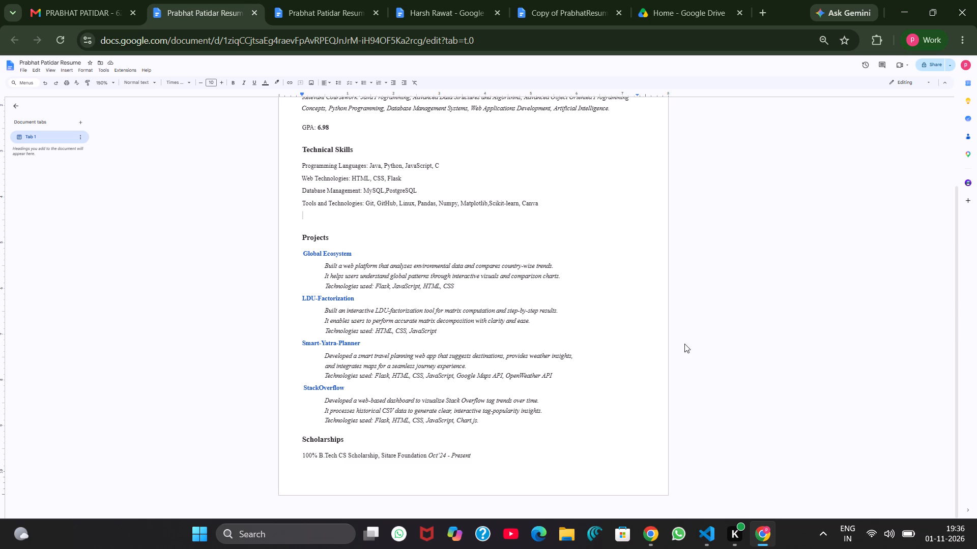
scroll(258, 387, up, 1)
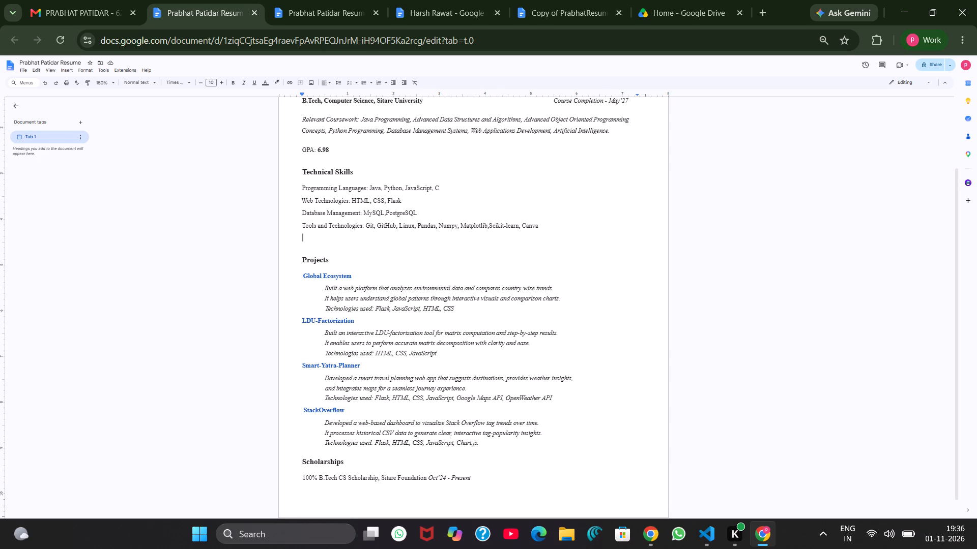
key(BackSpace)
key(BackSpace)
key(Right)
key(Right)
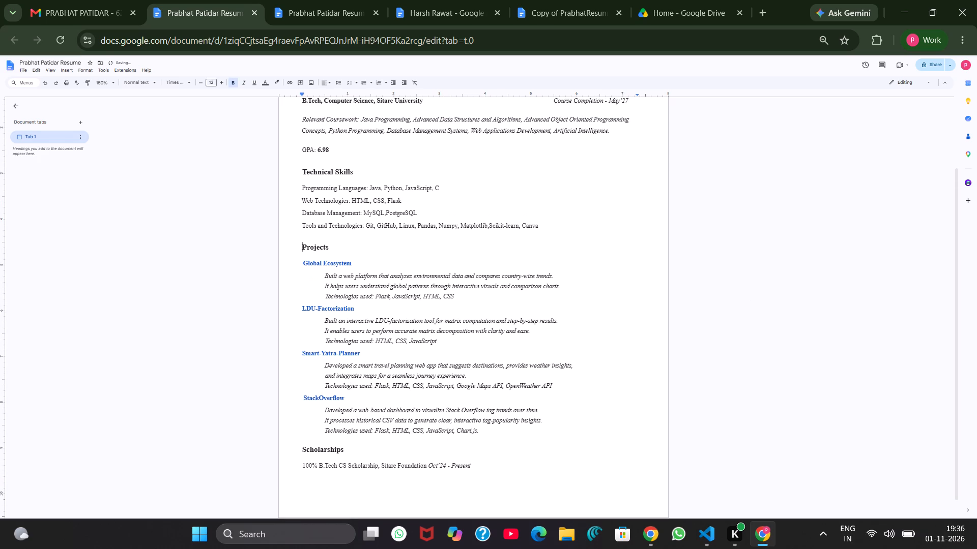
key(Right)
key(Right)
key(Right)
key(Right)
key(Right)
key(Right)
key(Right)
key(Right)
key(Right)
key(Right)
Make a copy of the converted résumé document in My Drive under the suggested name.
click(24, 68)
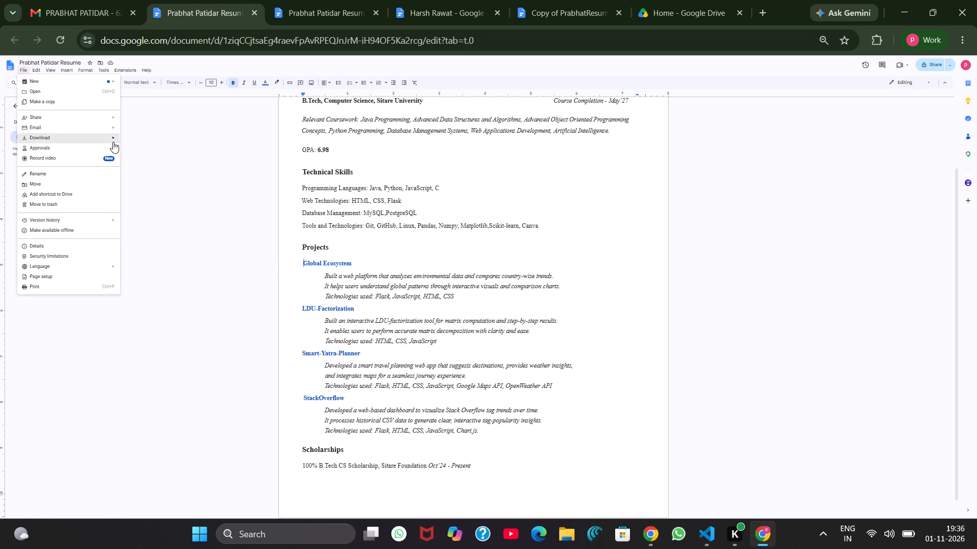
click(71, 104)
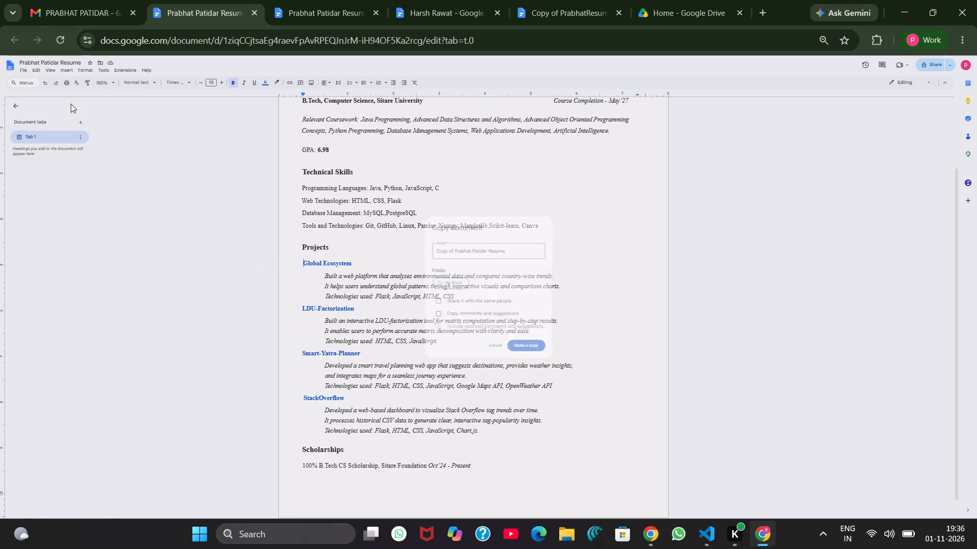
click(530, 349)
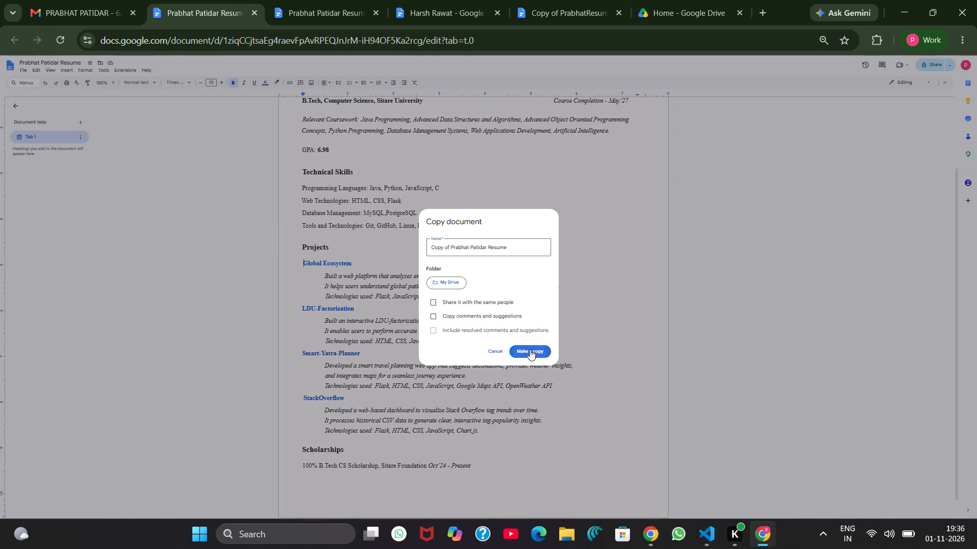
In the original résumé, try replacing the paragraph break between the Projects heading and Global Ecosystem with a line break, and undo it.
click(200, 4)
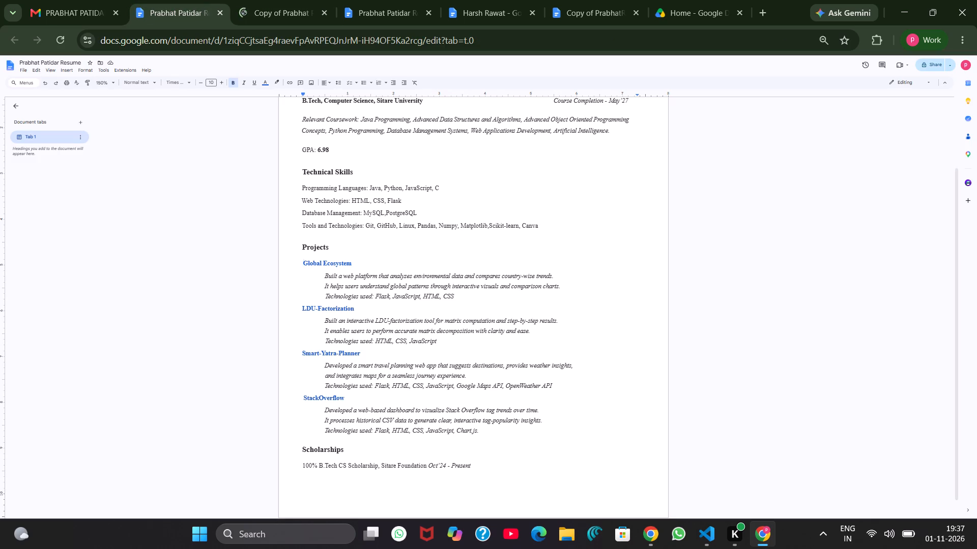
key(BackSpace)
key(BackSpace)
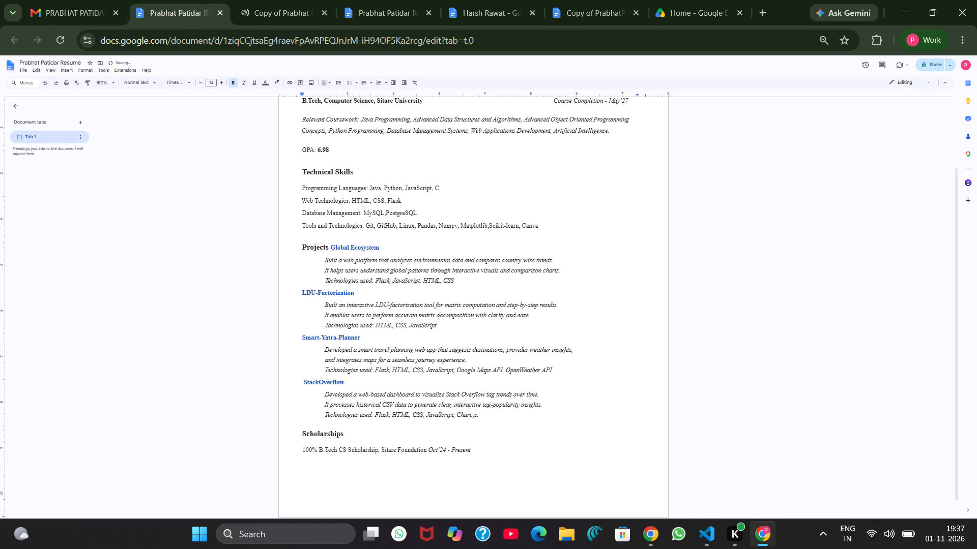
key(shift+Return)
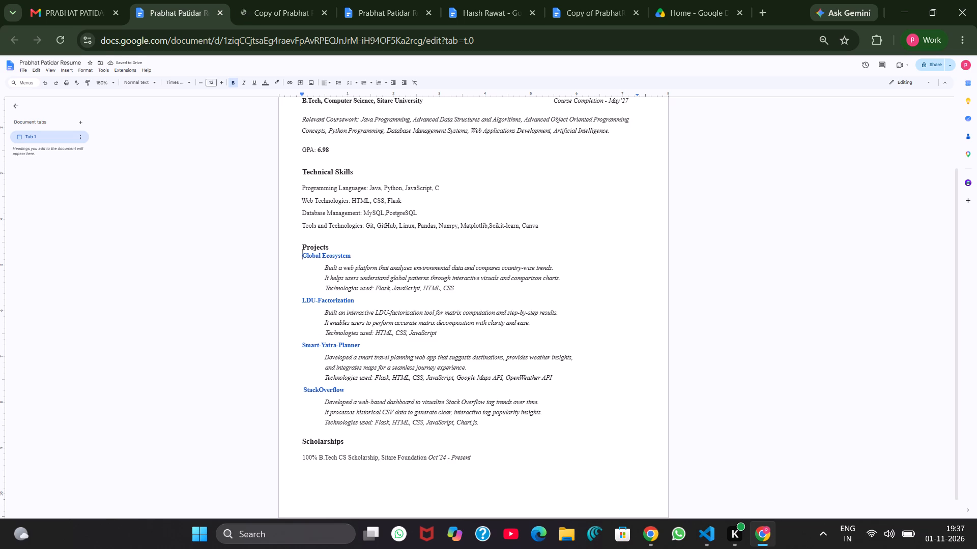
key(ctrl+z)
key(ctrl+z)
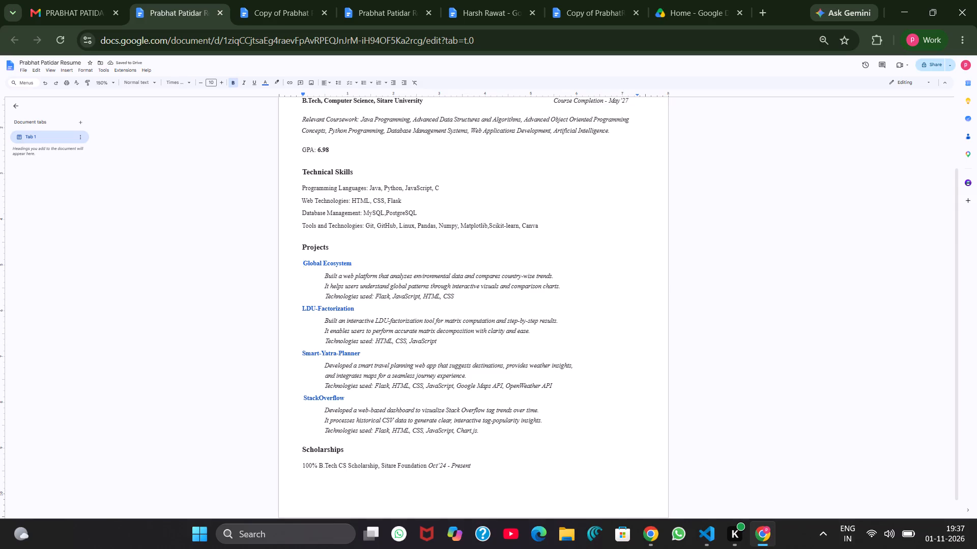
Check the résumé documents open in the other browser window for the work experience content.
scroll(321, 276, down, 1)
scroll(321, 276, up, 2)
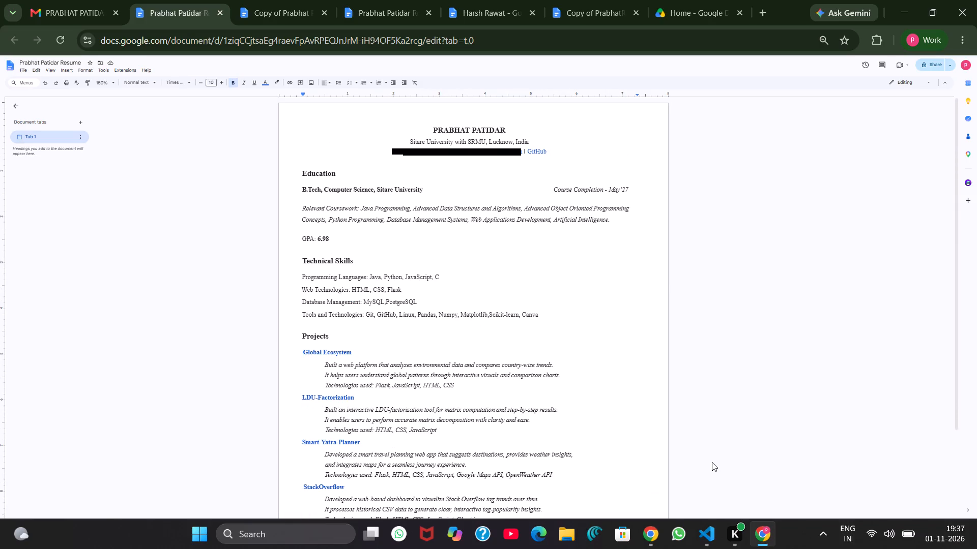
click(651, 538)
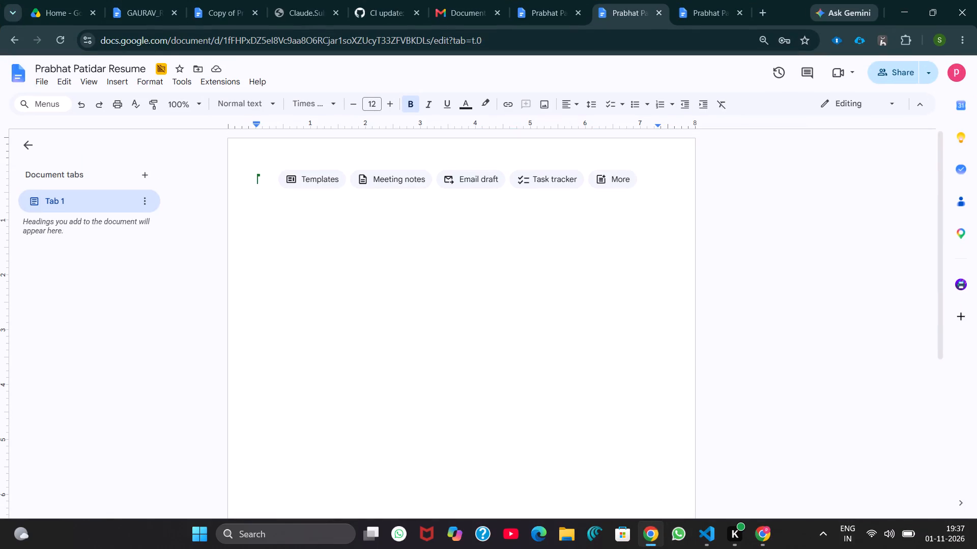
click(557, 0)
scroll(532, 265, up, 3)
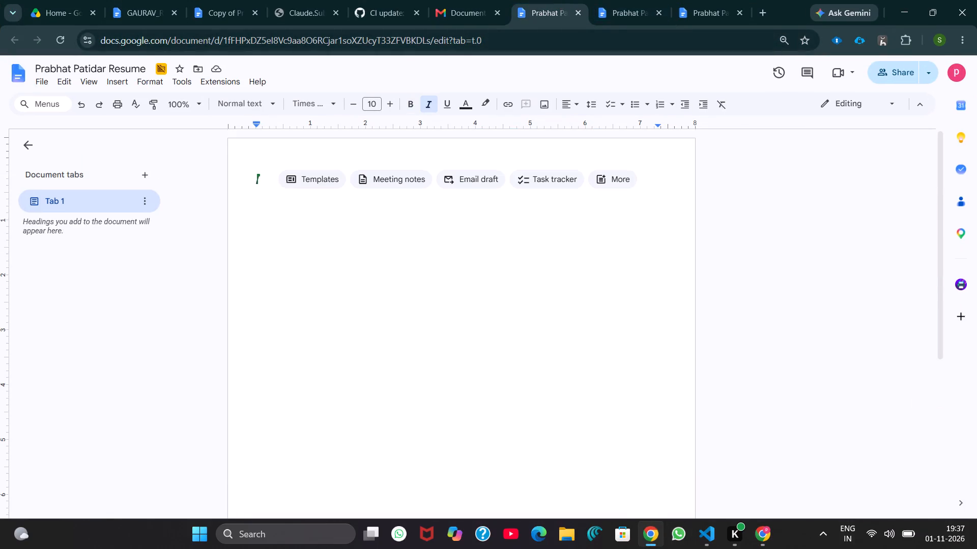
scroll(532, 265, up, 3)
click(590, 0)
click(614, 0)
click(730, 0)
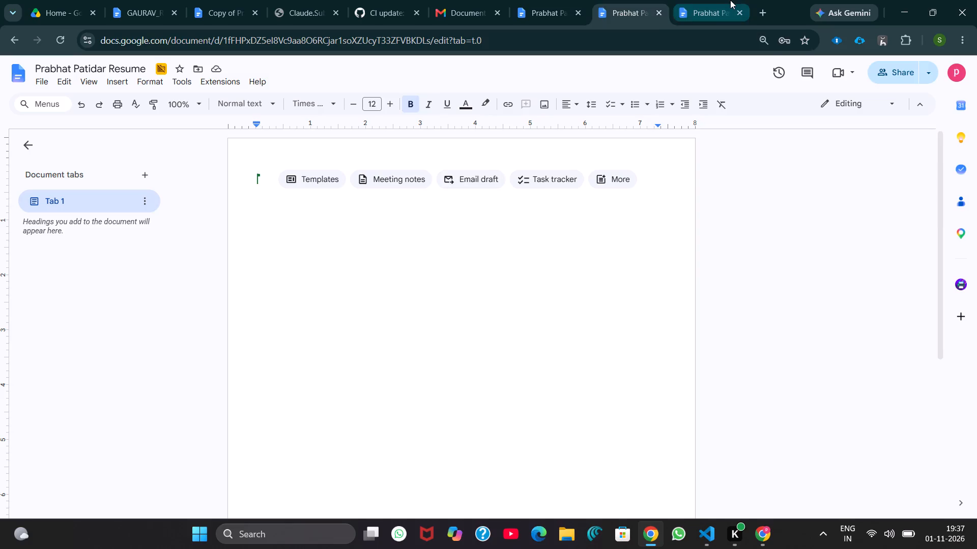
click(202, 0)
scroll(444, 221, up, 1)
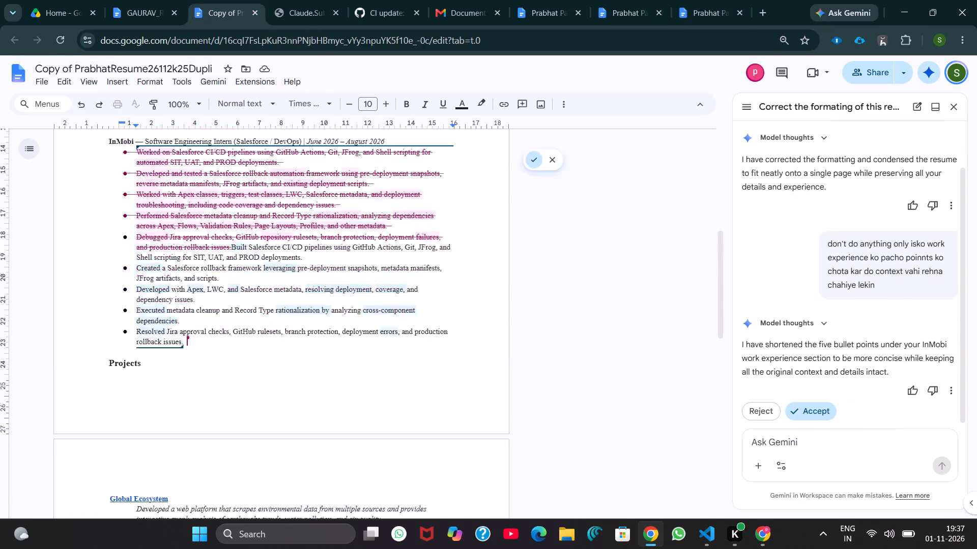
scroll(444, 221, up, 2)
scroll(444, 221, down, 1)
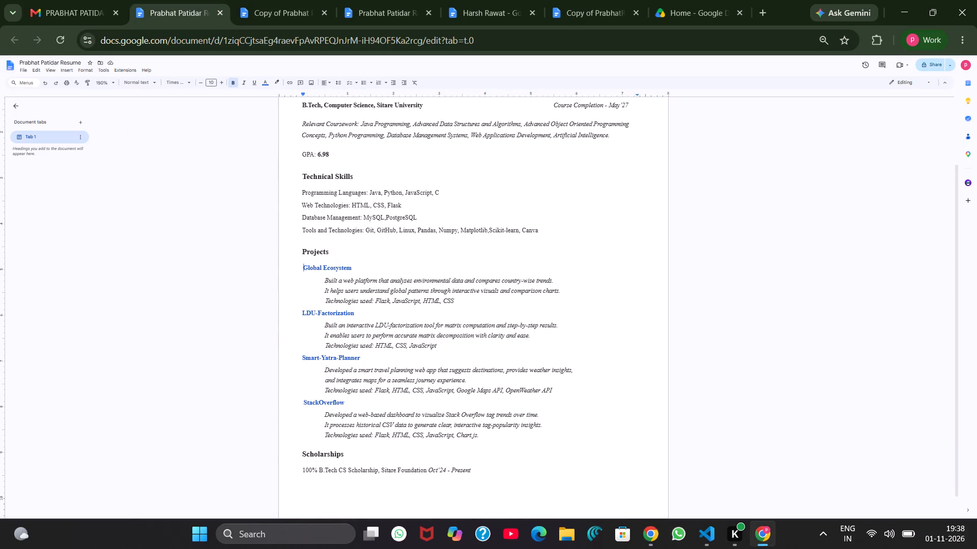
click(558, 230)
key(Return)
key(Return)
key(ctrl+v)
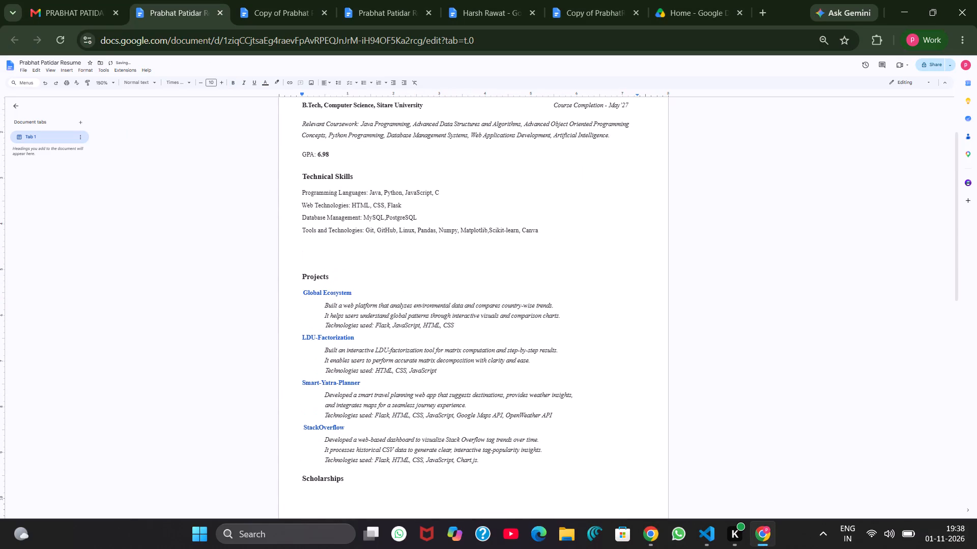
Change the end month of the InMobi internship to Oct, so the dates read June 2026 – Oct 2026.
scroll(544, 255, down, 2)
scroll(544, 255, up, 2)
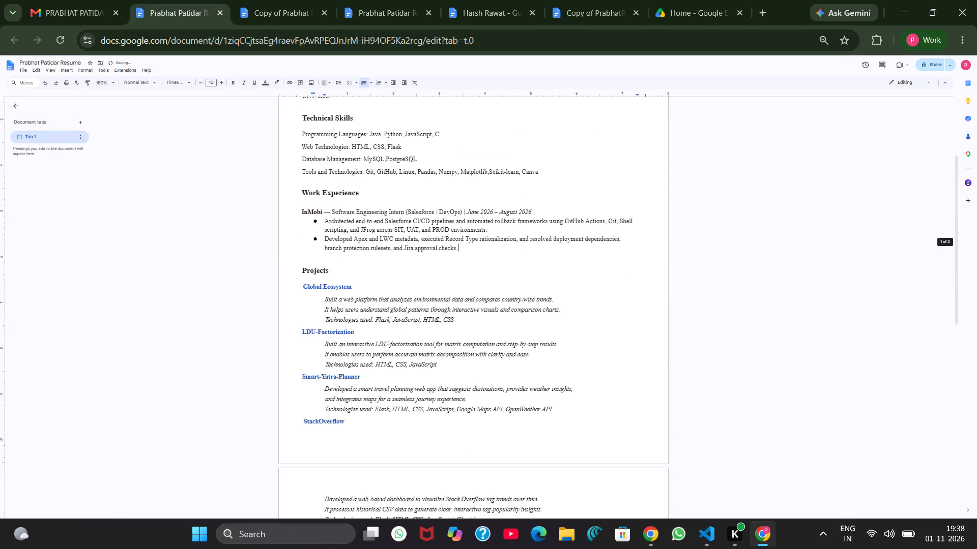
scroll(544, 255, up, 2)
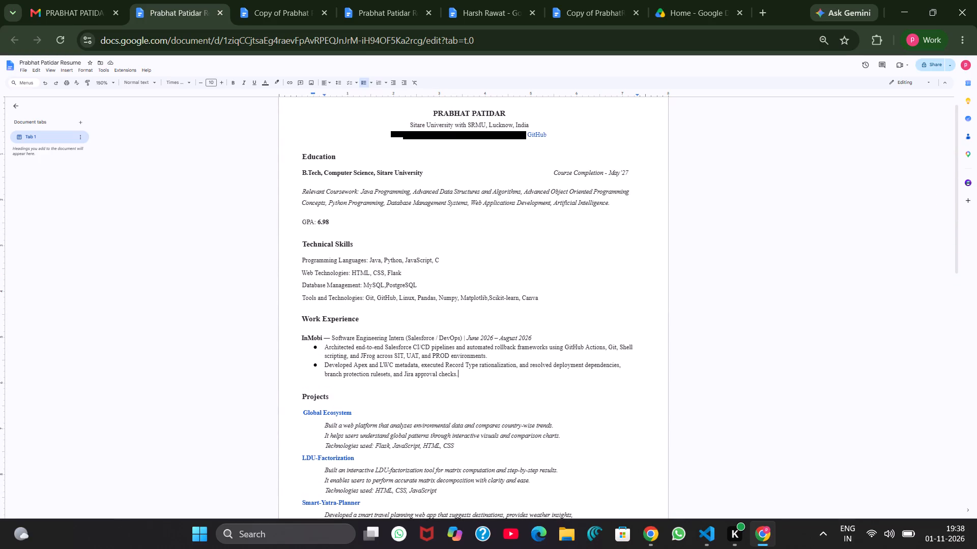
click(533, 338)
key(Left)
key(Left)
key(Left)
key(Left)
key(Left)
key(BackSpace)
key(BackSpace)
key(BackSpace)
key(BackSpace)
key(BackSpace)
key(BackSpace)
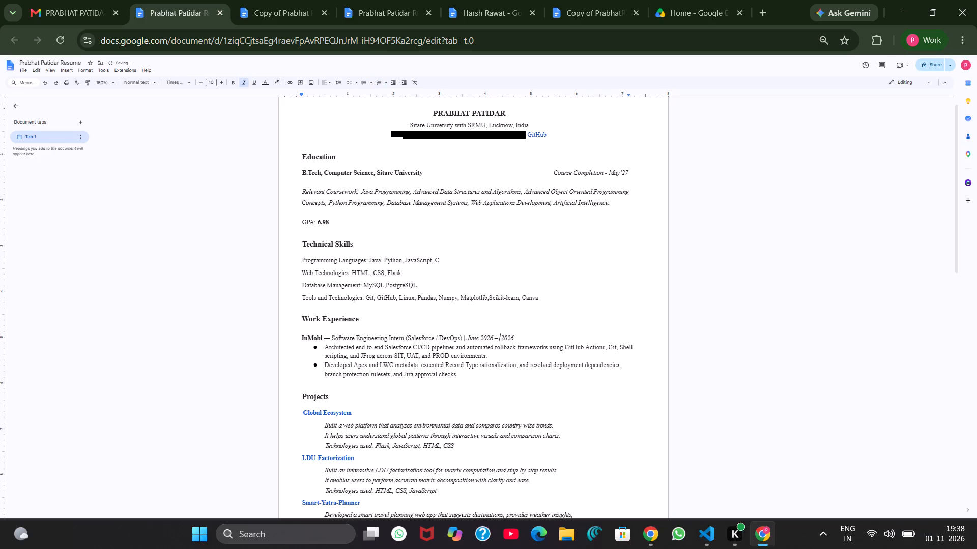
text(Octome)
key(BackSpace)
key(BackSpace)
key(BackSpace)
Remove the gap between the B.Tech degree line and the Relevant Coursework paragraph in Education.
click(543, 378)
scroll(543, 378, down, 3)
scroll(543, 378, up, 1)
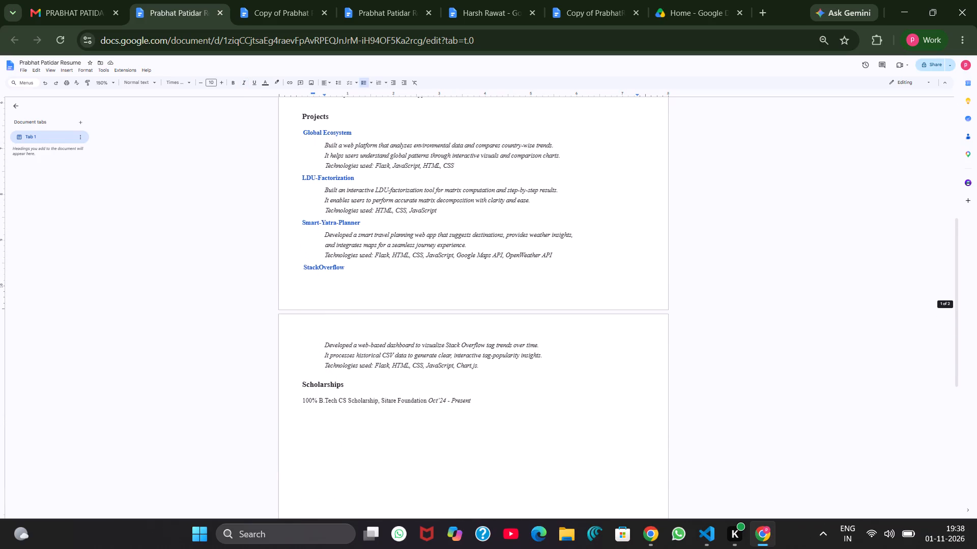
scroll(543, 378, up, 8)
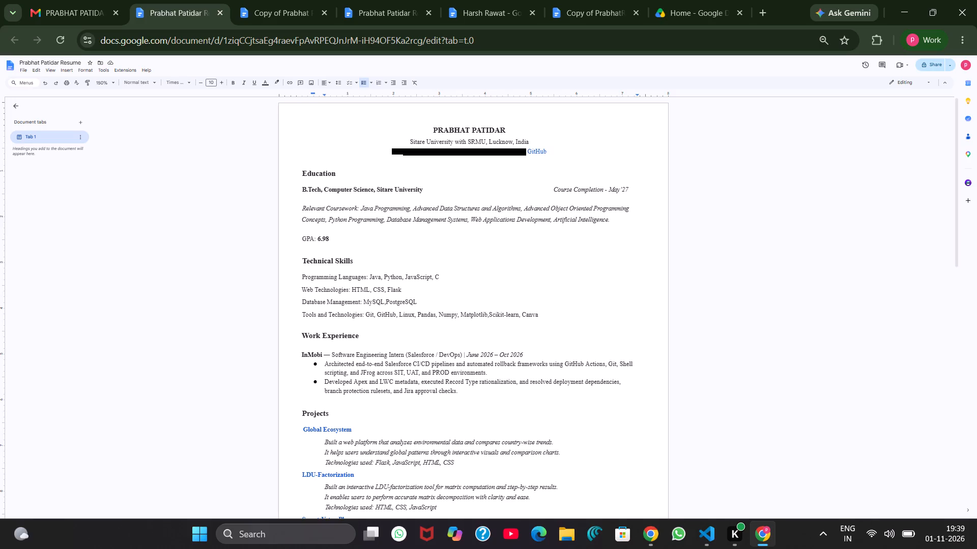
click(297, 206)
key(BackSpace)
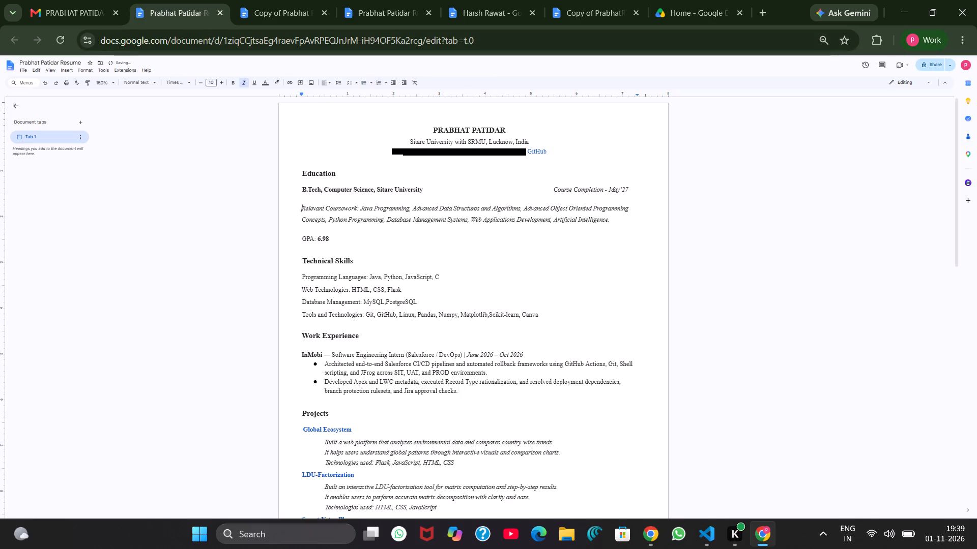
key(BackSpace)
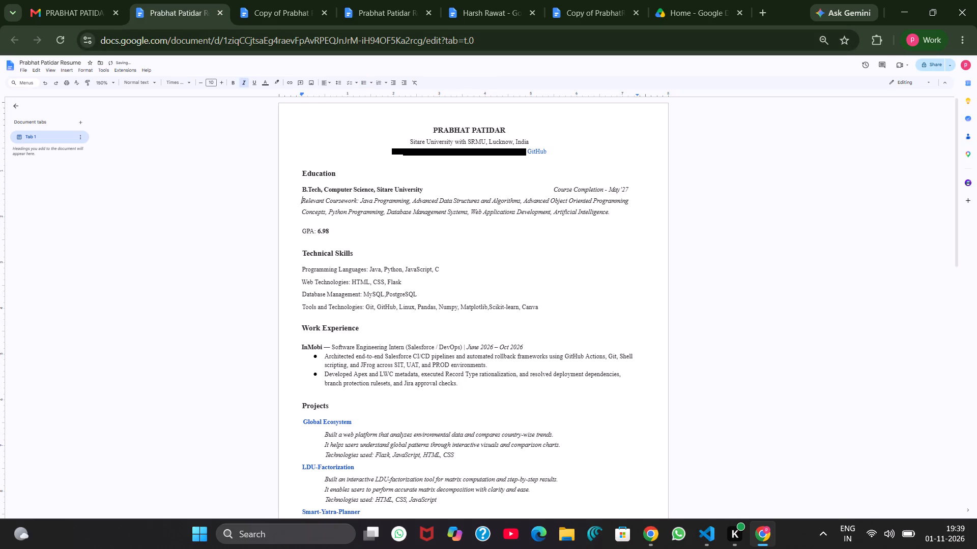
Replace the paragraph breaks around the GPA line with line breaks, leaving one blank line above the Technical Skills heading.
click(302, 250)
key(BackSpace)
key(BackSpace)
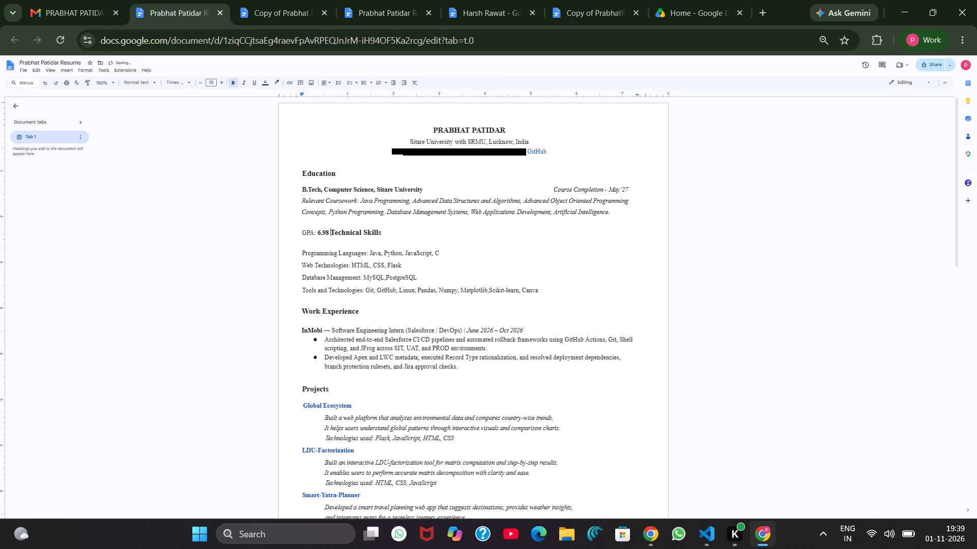
key(shift+Return)
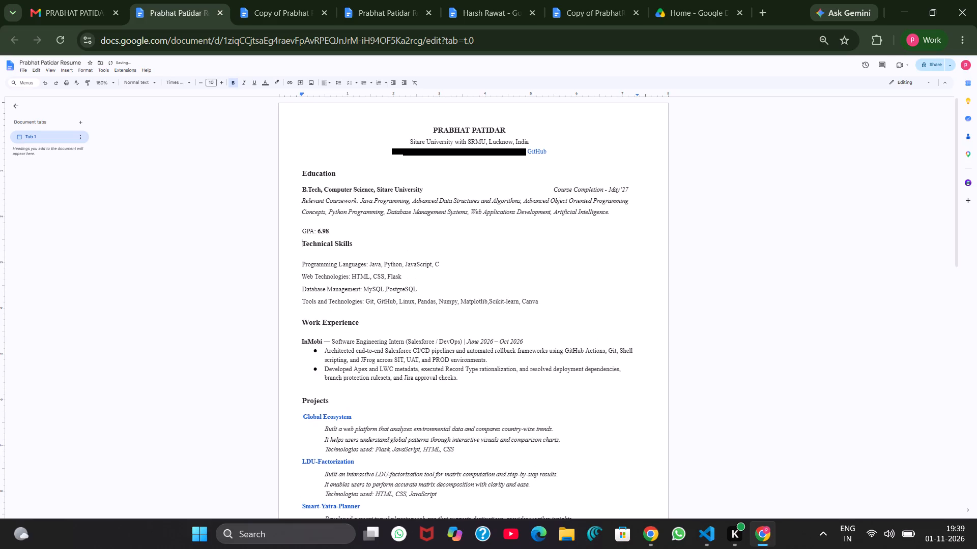
key(Up)
key(BackSpace)
key(BackSpace)
key(shift+Return)
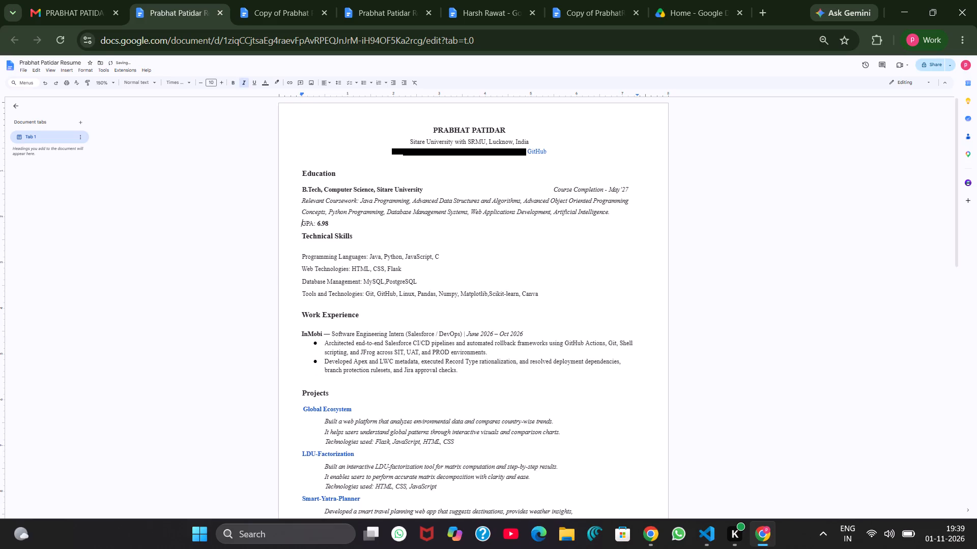
click(342, 225)
key(shift+Return)
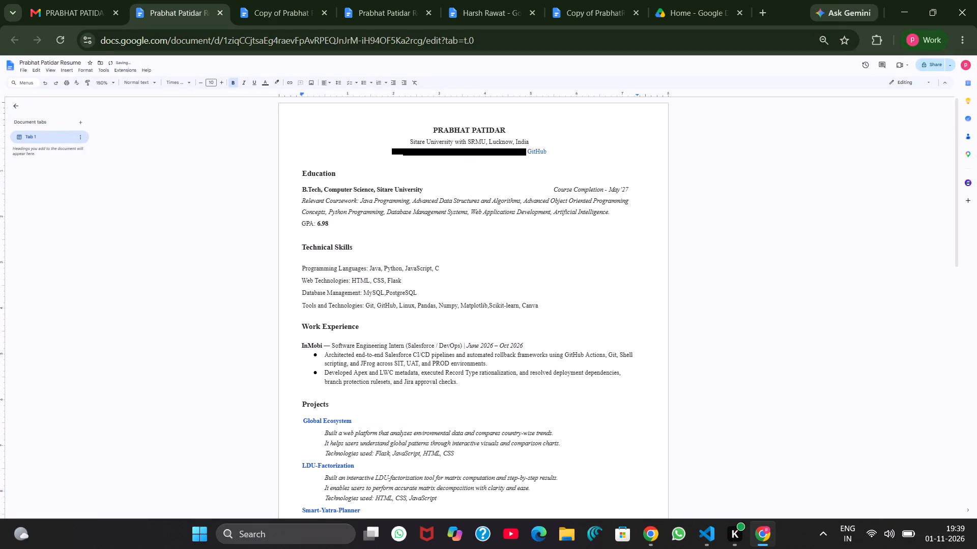
Replace the paragraph break between the Technical Skills heading and the Programming Languages line with a line break.
click(321, 259)
key(Up)
key(Down)
scroll(321, 259, down, 3)
scroll(321, 259, up, 1)
scroll(326, 151, up, 1)
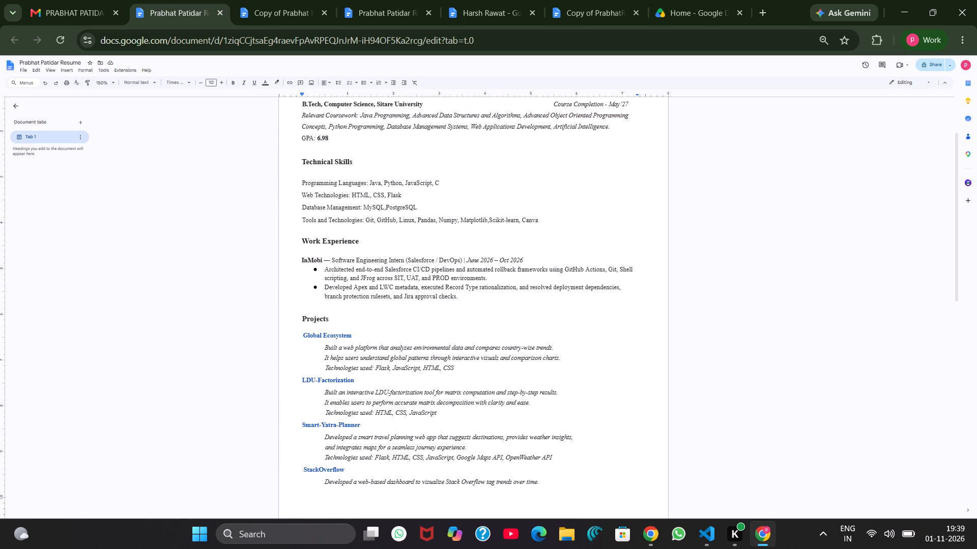
click(297, 178)
key(BackSpace)
key(BackSpace)
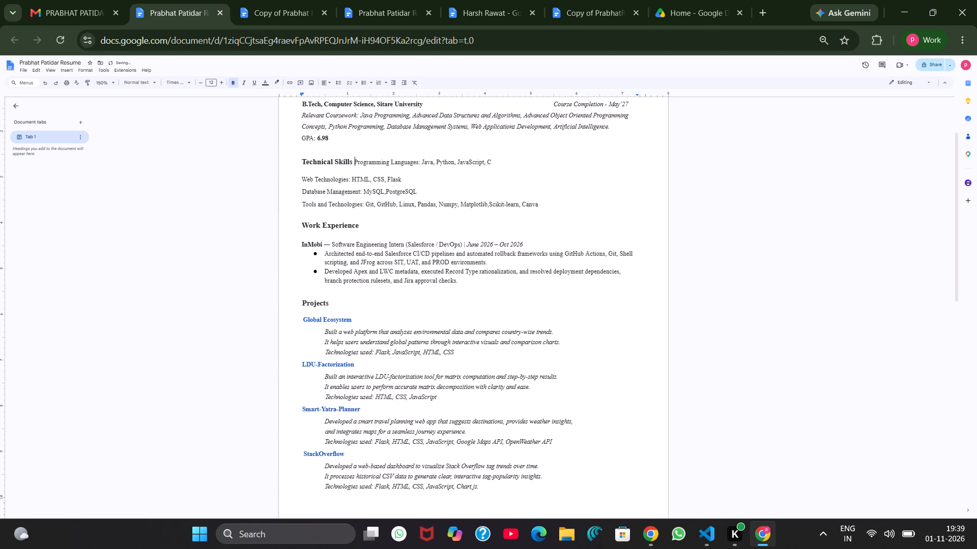
key(shift+Return)
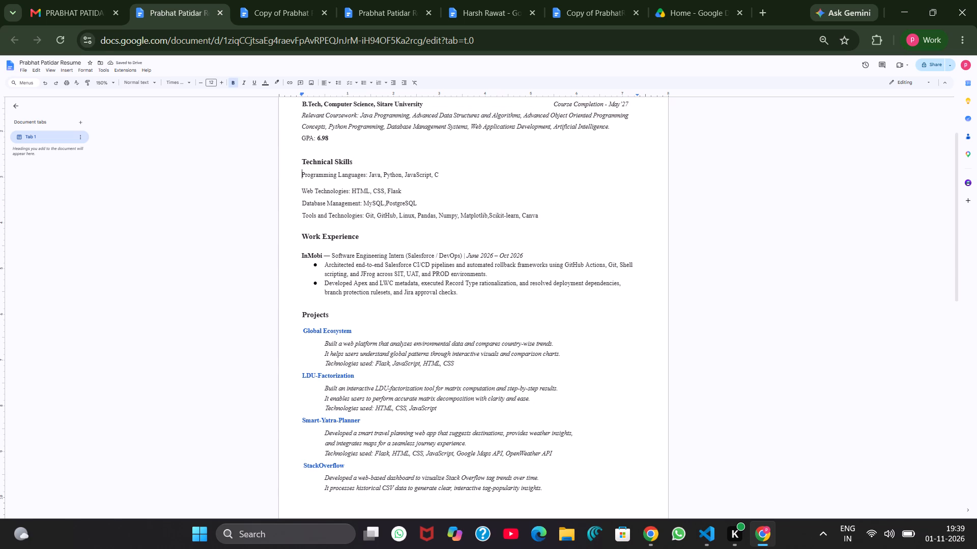
key(BackSpace)
key(shift+Return)
Replace the paragraph break between the Programming Languages and Web Technologies lines with a line break.
key(Down)
key(BackSpace)
key(BackSpace)
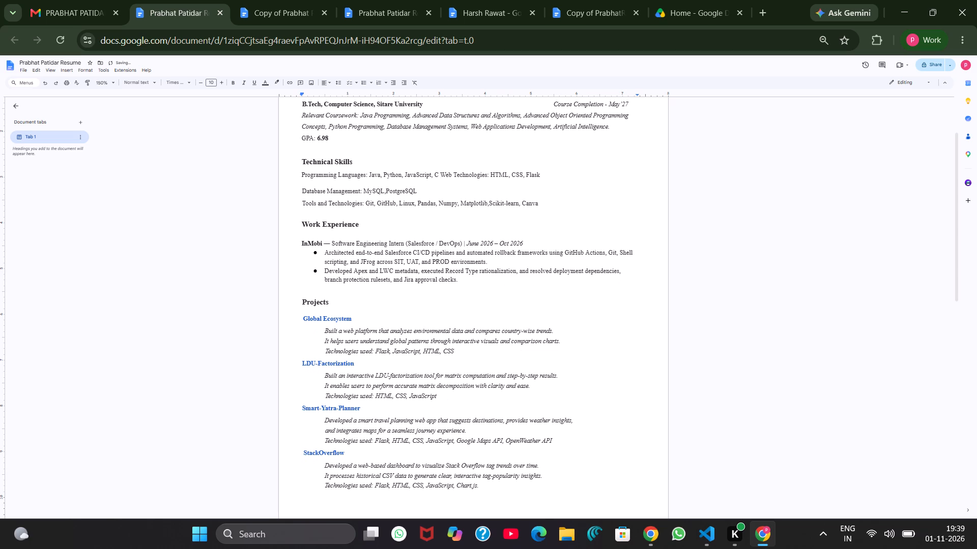
key(shift+Return)
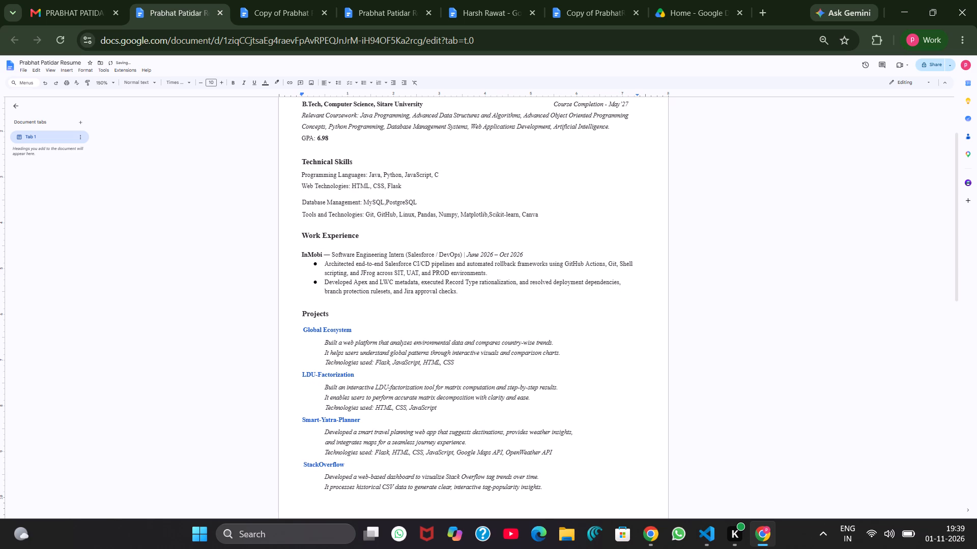
key(BackSpace)
key(shift+Return)
Replace the paragraph breaks before the Database Management and Tools and Technologies lines with line breaks.
key(Right)
key(Right)
key(Down)
key(Left)
key(Left)
key(BackSpace)
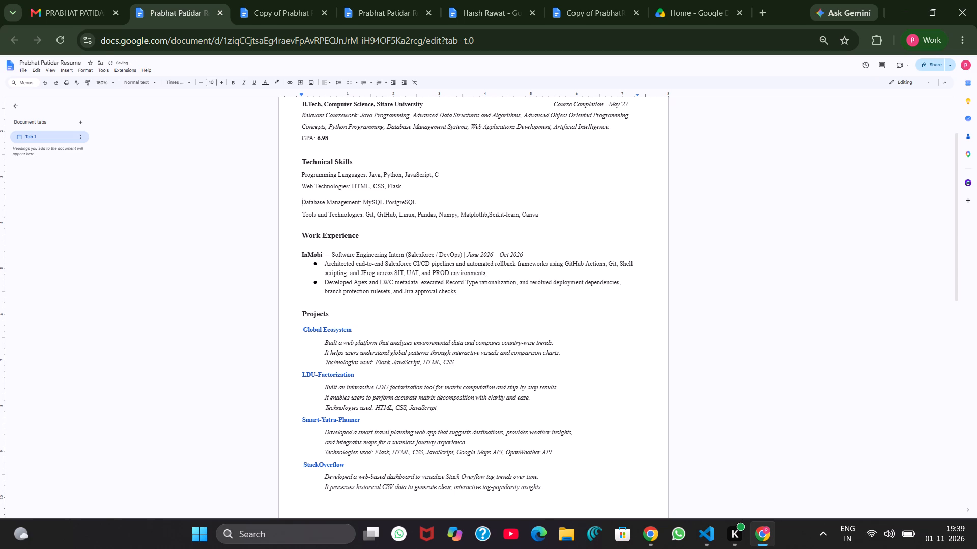
key(BackSpace)
key(shift+Return)
key(Down)
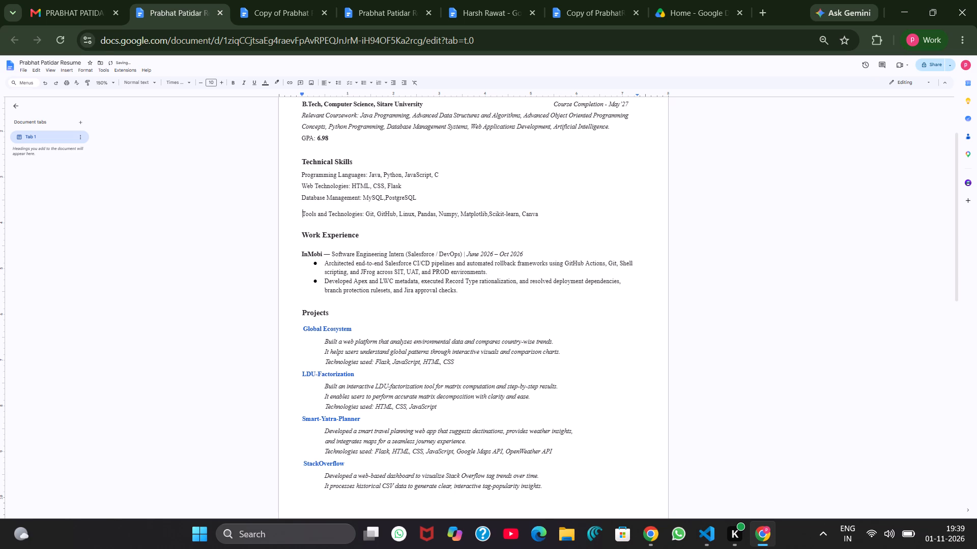
key(BackSpace)
key(BackSpace)
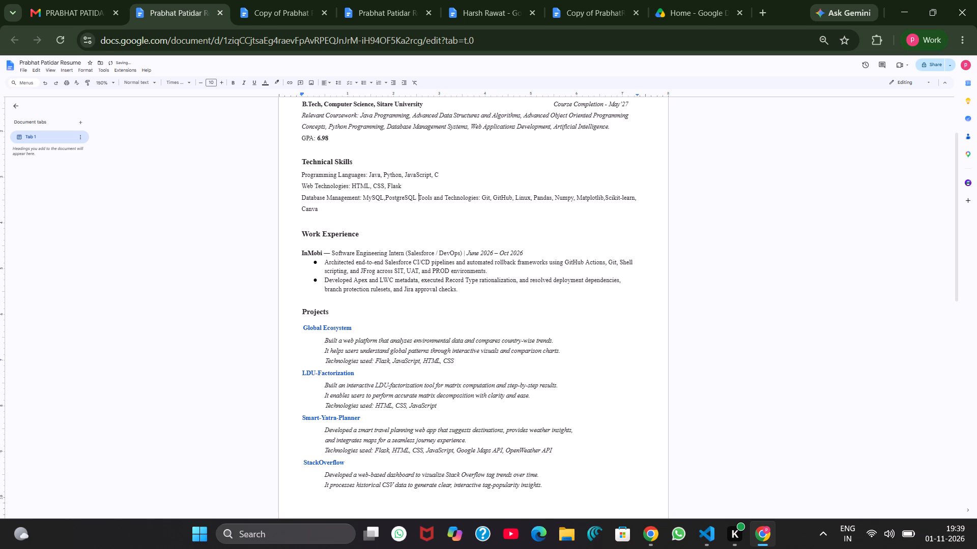
key(shift+Return)
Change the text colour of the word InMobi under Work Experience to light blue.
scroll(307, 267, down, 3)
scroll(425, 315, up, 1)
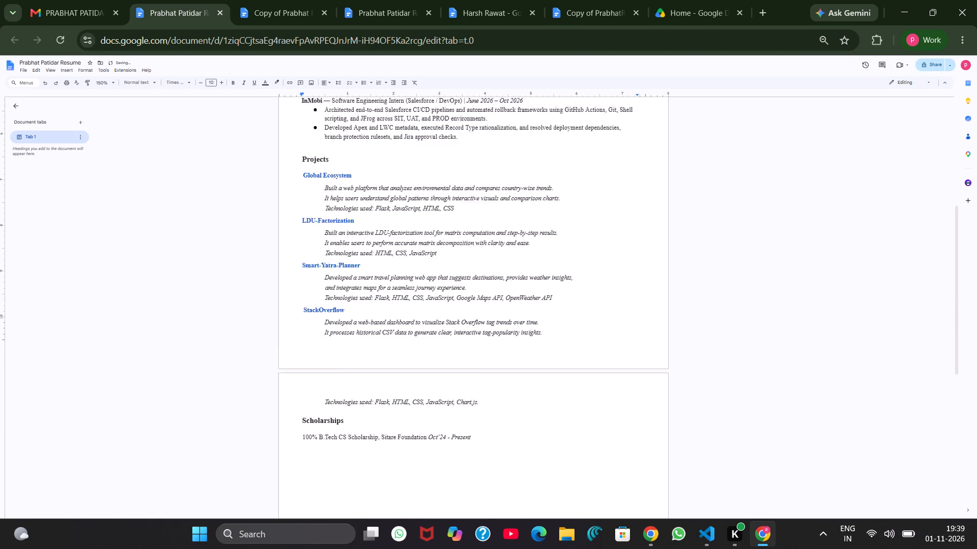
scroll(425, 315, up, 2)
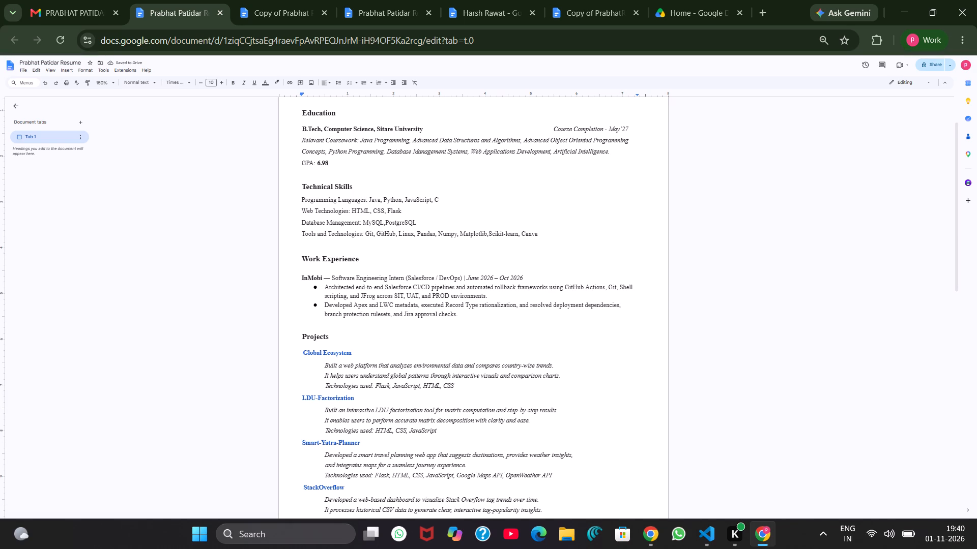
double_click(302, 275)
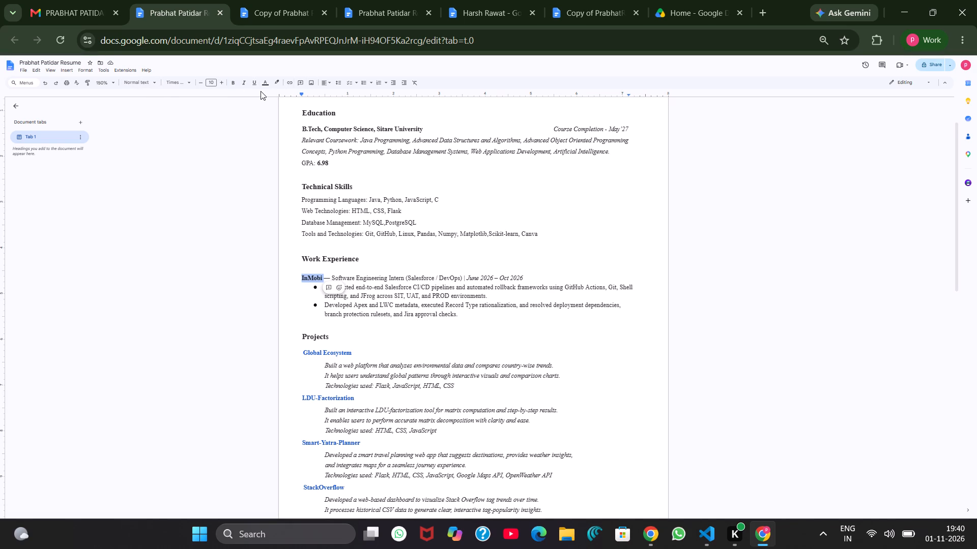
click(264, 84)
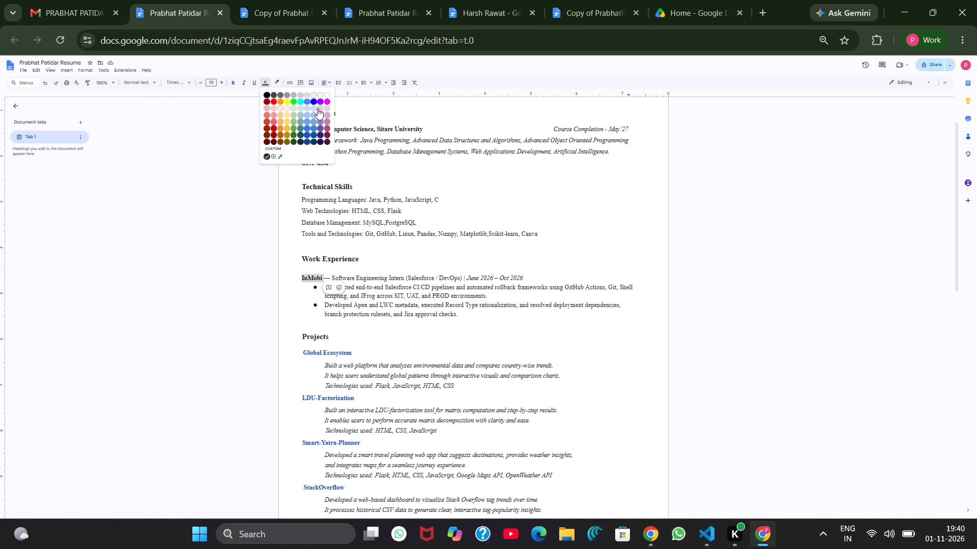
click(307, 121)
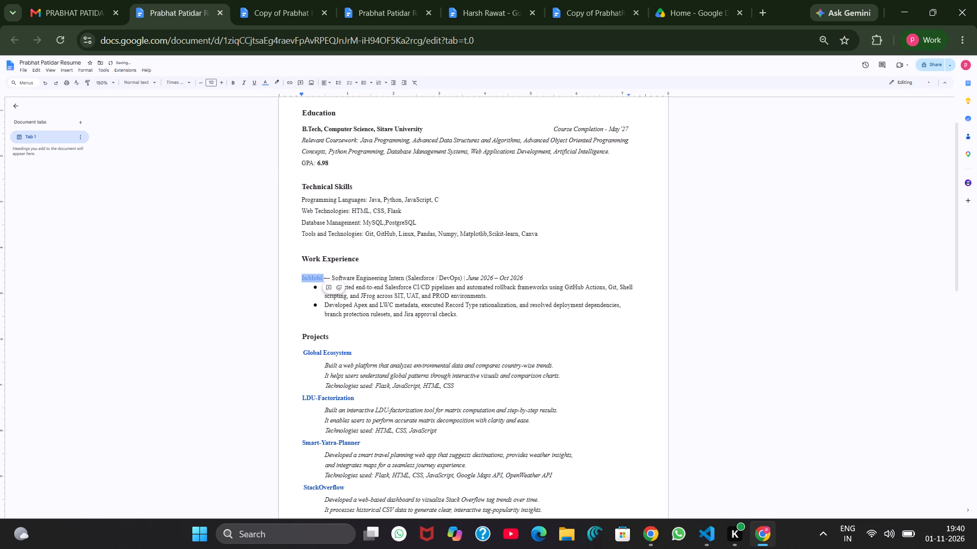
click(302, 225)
Check the text colour of the Global Ecosystem project title and apply the same dark blue to the word InMobi.
click(307, 348)
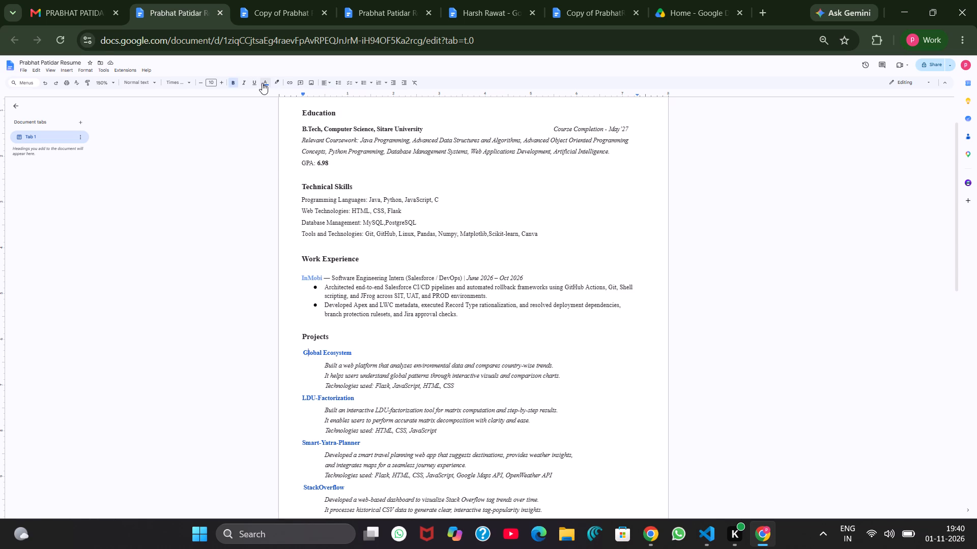
click(262, 84)
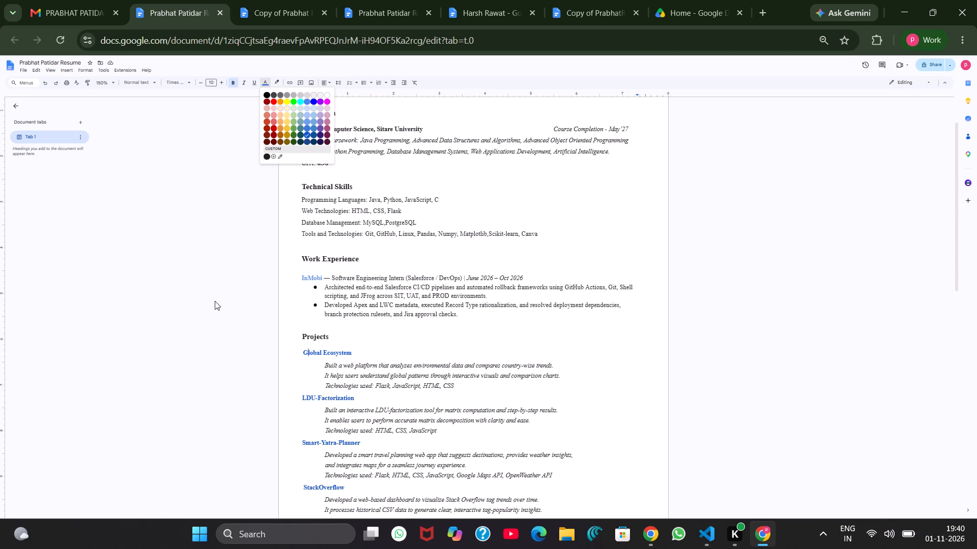
click(212, 301)
double_click(319, 275)
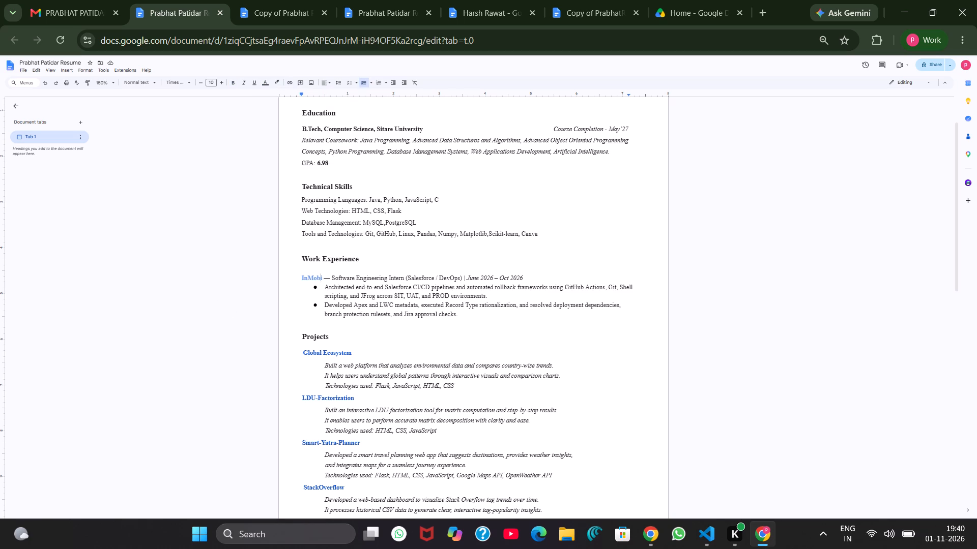
click(261, 85)
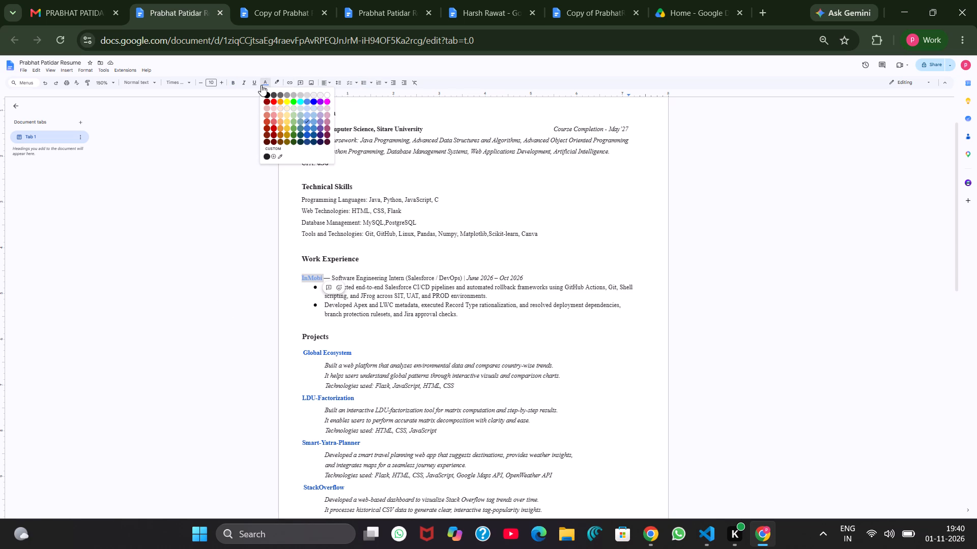
click(306, 133)
click(281, 229)
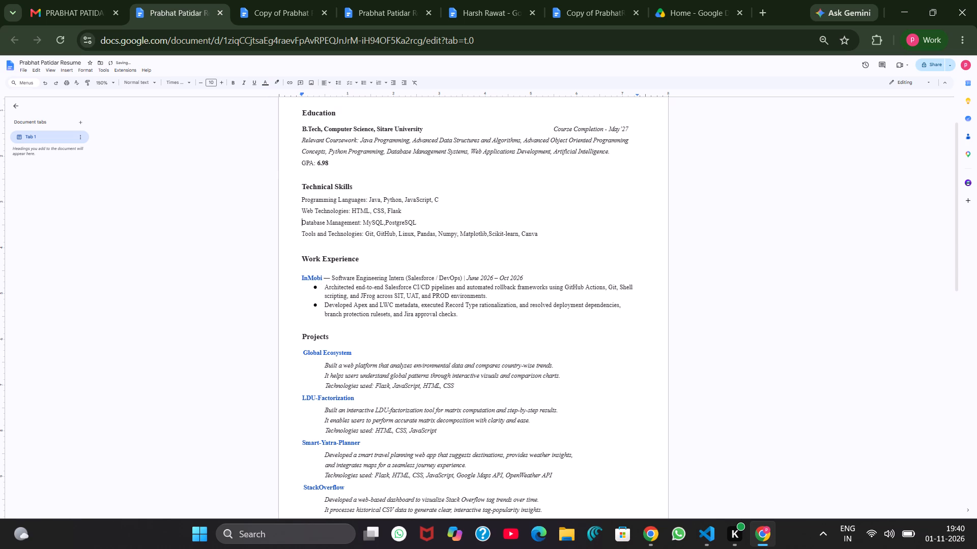
Delete the blank line between the Work Experience heading and the InMobi line.
click(308, 266)
key(BackSpace)
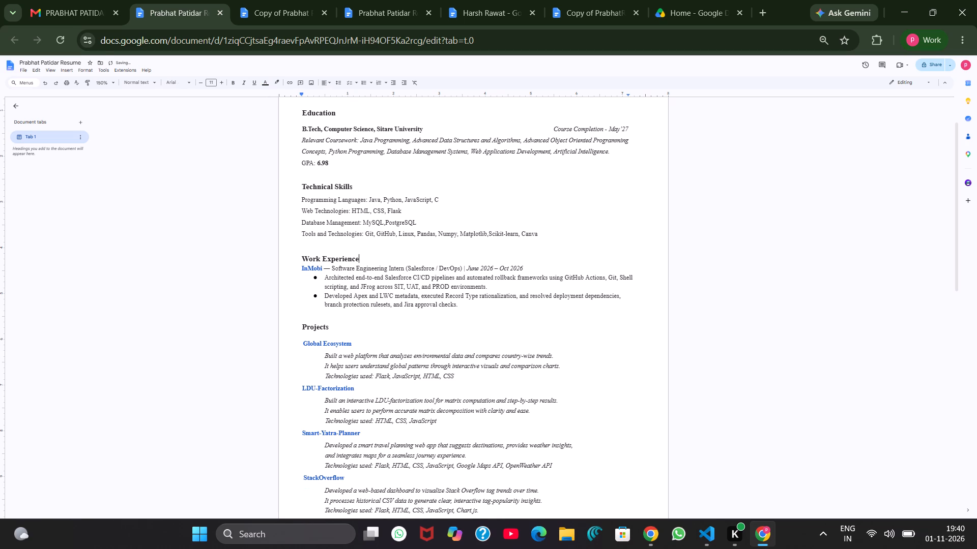
Rework the gap between the Tools and Technologies line and the Work Experience heading, using a line break for the single blank line.
click(316, 250)
key(BackSpace)
key(BackSpace)
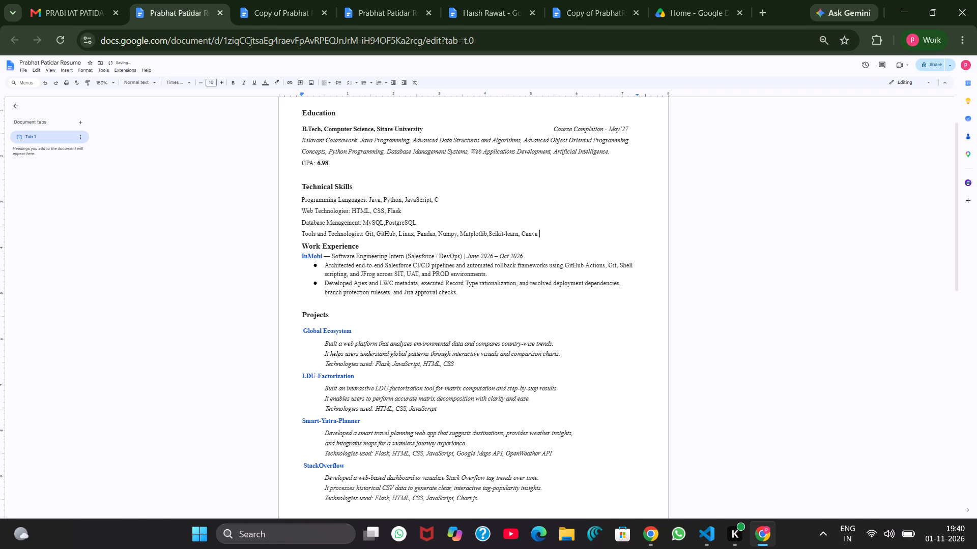
key(shift+Return)
Examine the spacing and page layout of the whole résumé, from the name header down to the Scholarships section.
scroll(336, 278, down, 3)
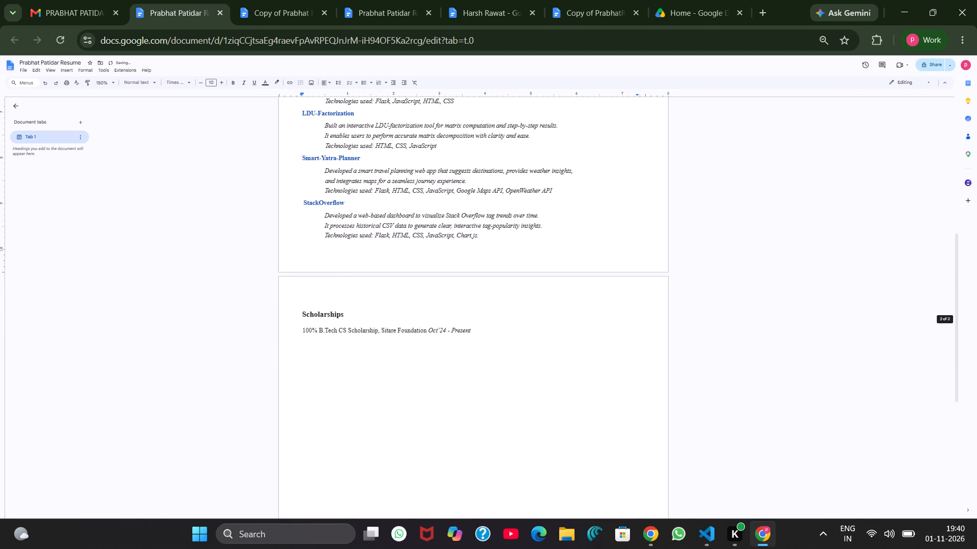
scroll(336, 278, up, 2)
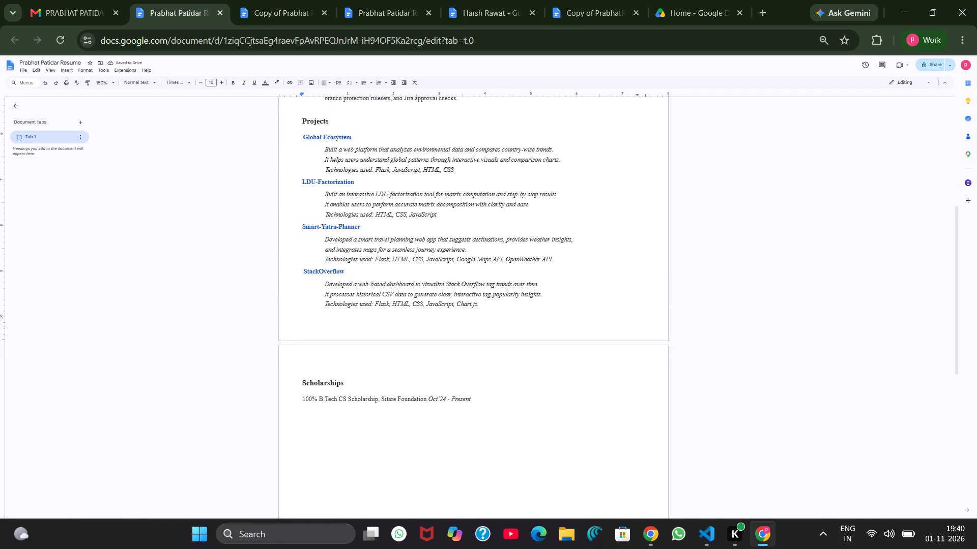
scroll(336, 278, up, 3)
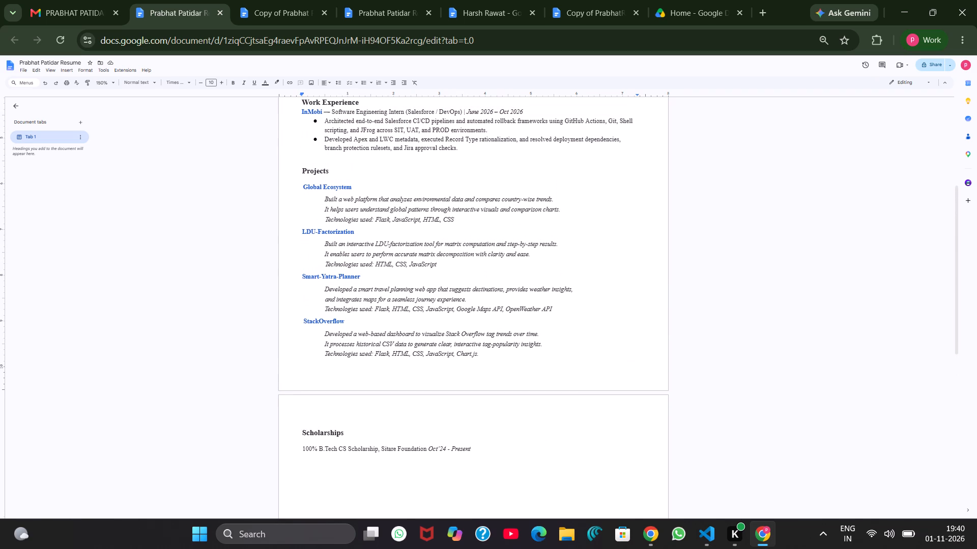
scroll(374, 176, up, 1)
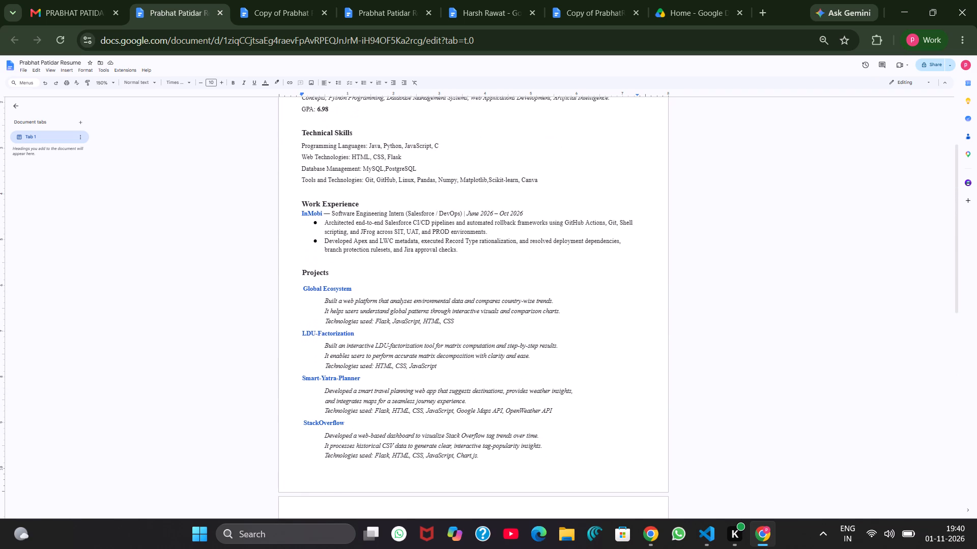
scroll(374, 176, up, 2)
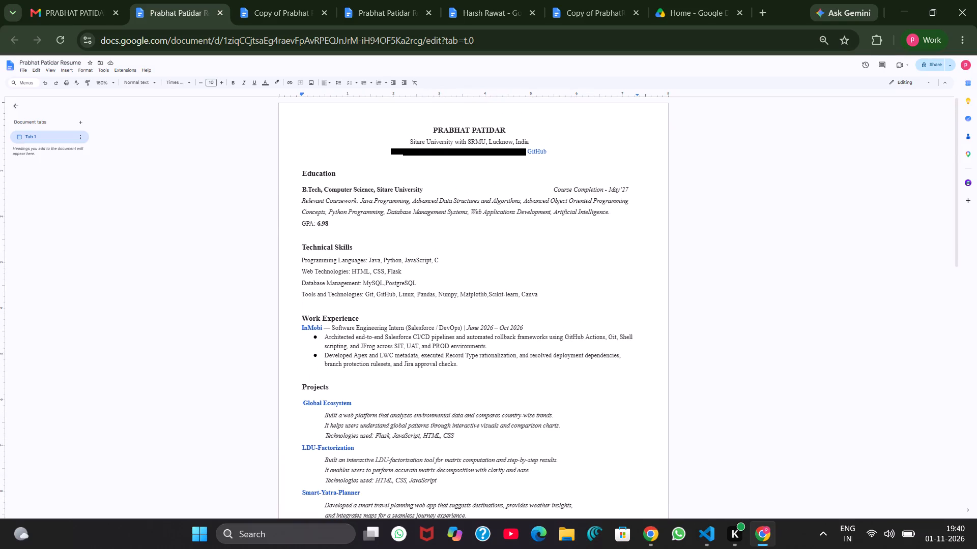
scroll(492, 320, down, 1)
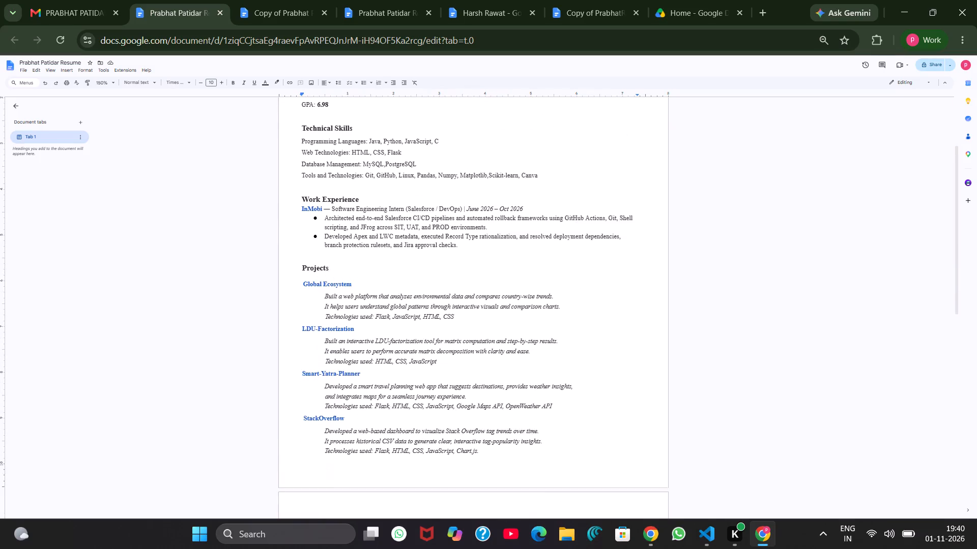
scroll(492, 320, down, 1)
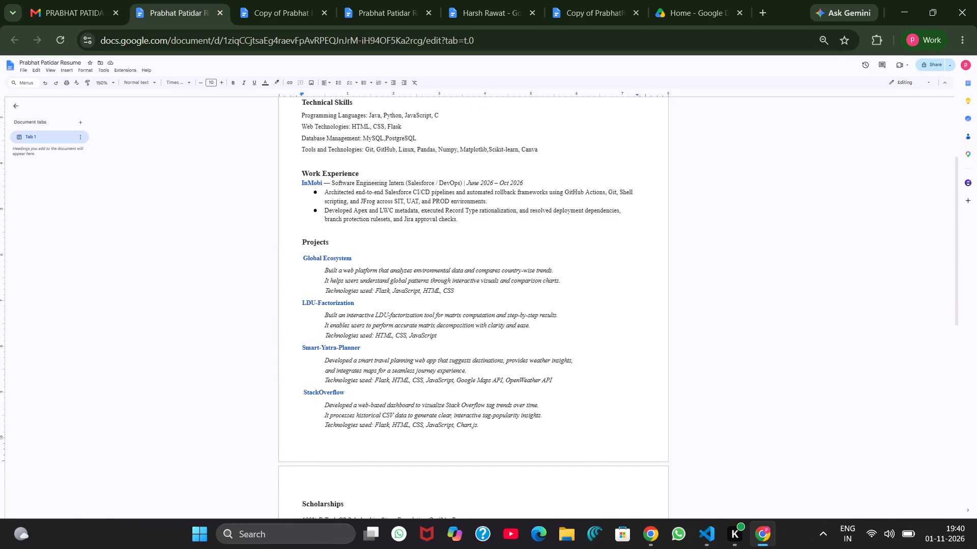
click(329, 247)
scroll(416, 222, up, 1)
scroll(416, 222, down, 1)
scroll(416, 222, up, 1)
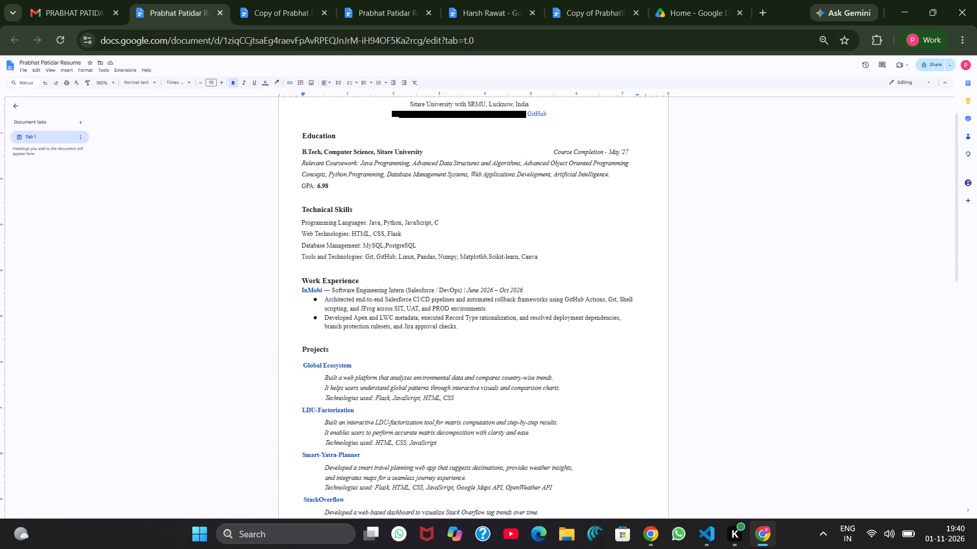
Insert a line break after the Work Experience heading, leaving a blank line above the InMobi entry.
click(366, 280)
key(shift+Return)
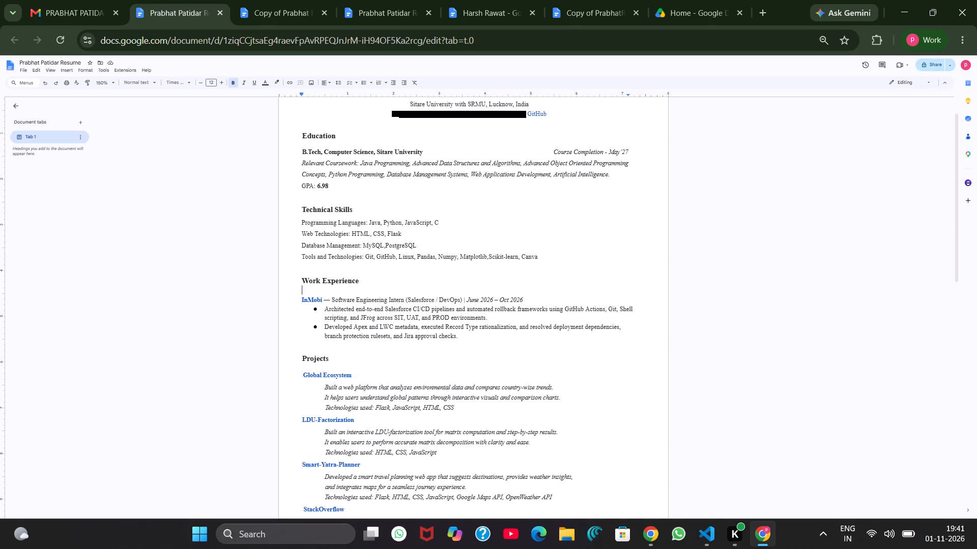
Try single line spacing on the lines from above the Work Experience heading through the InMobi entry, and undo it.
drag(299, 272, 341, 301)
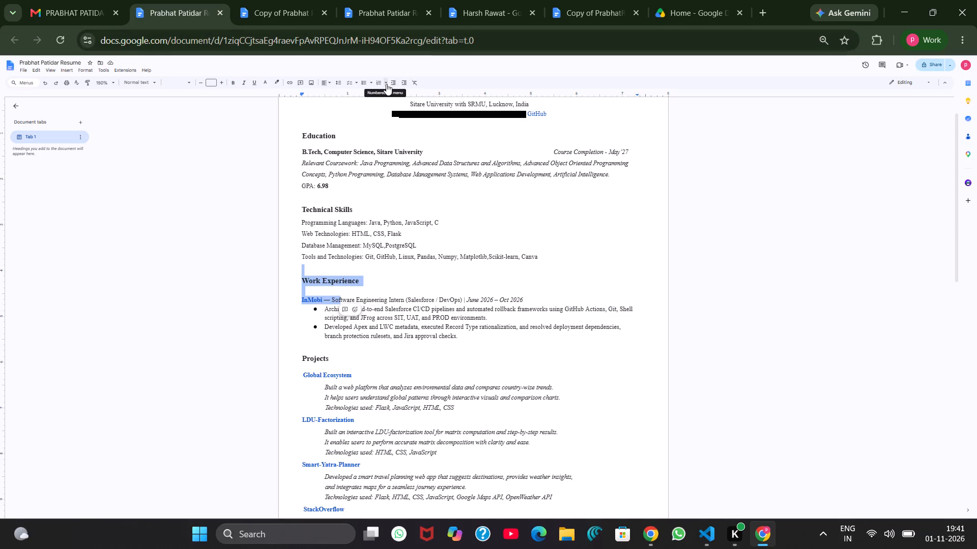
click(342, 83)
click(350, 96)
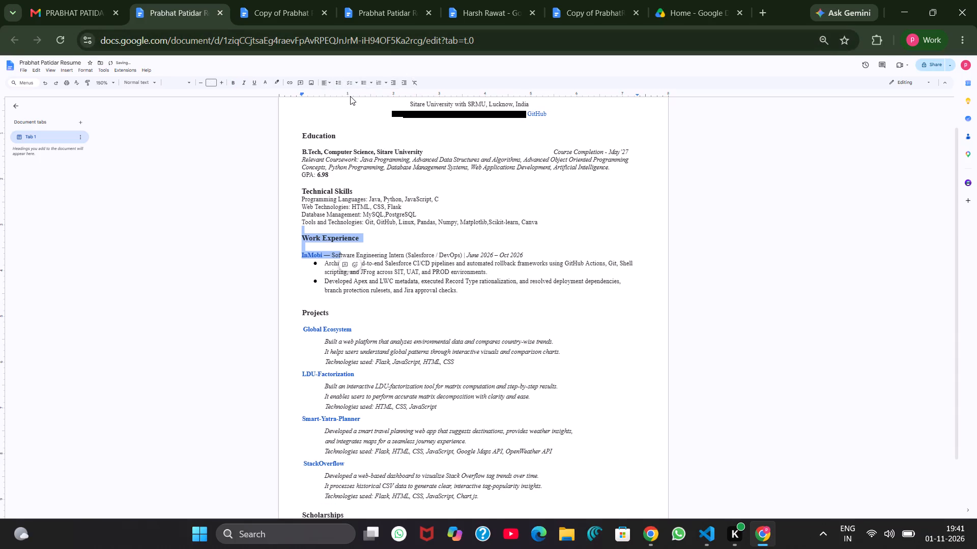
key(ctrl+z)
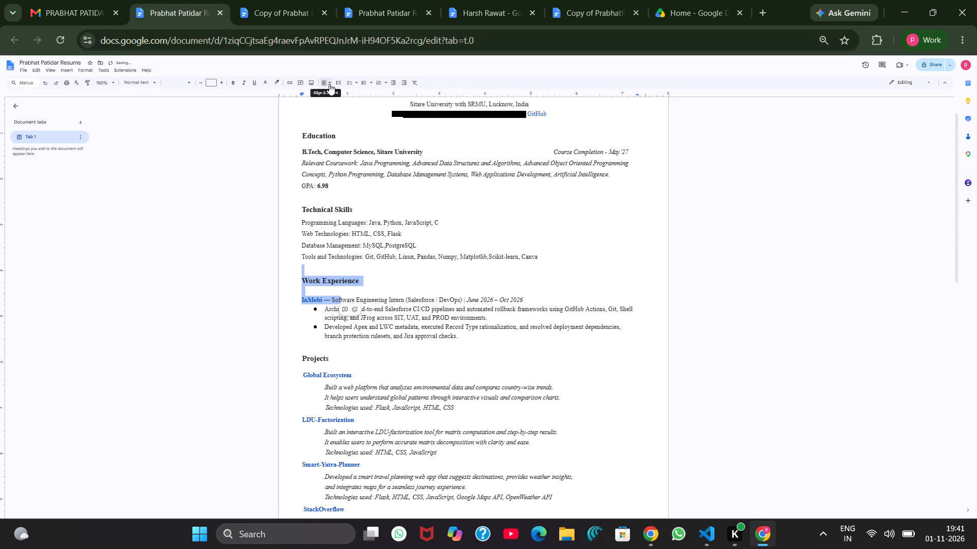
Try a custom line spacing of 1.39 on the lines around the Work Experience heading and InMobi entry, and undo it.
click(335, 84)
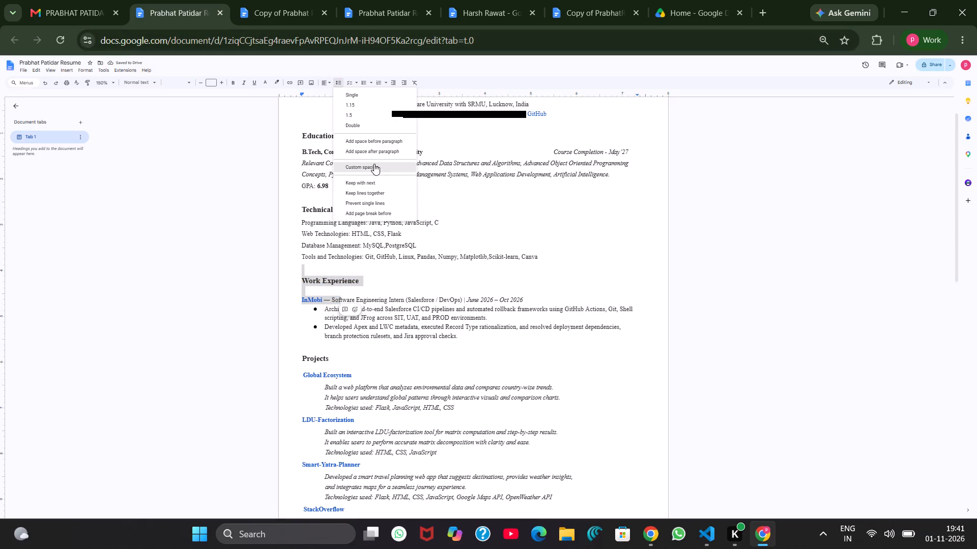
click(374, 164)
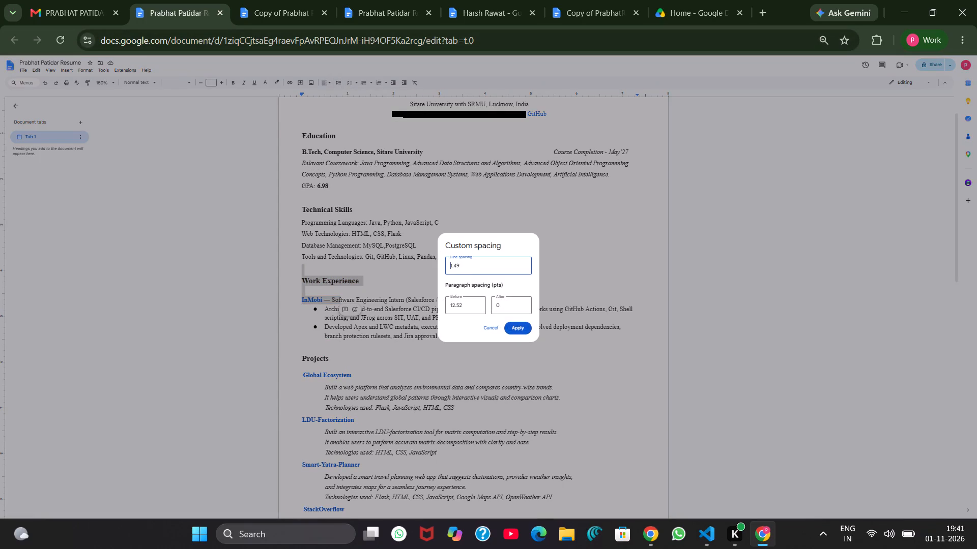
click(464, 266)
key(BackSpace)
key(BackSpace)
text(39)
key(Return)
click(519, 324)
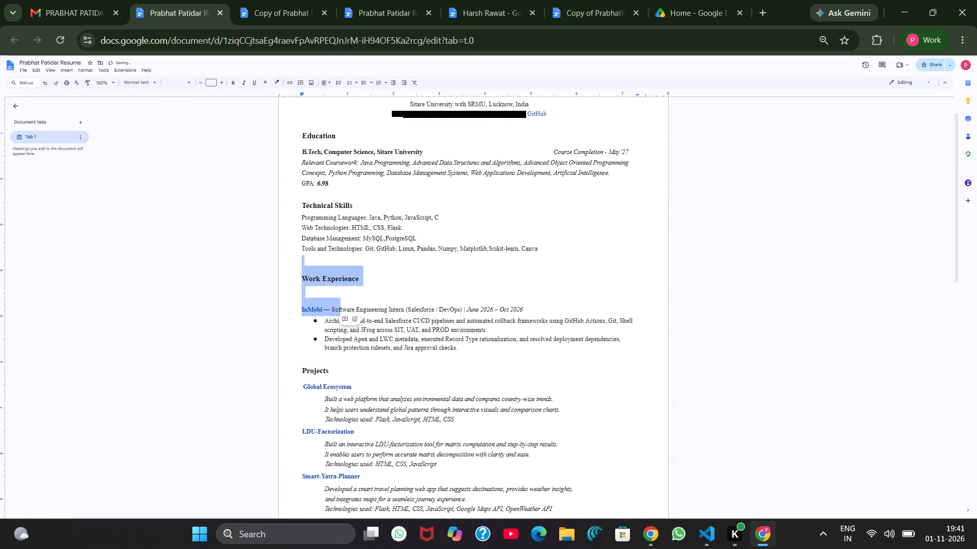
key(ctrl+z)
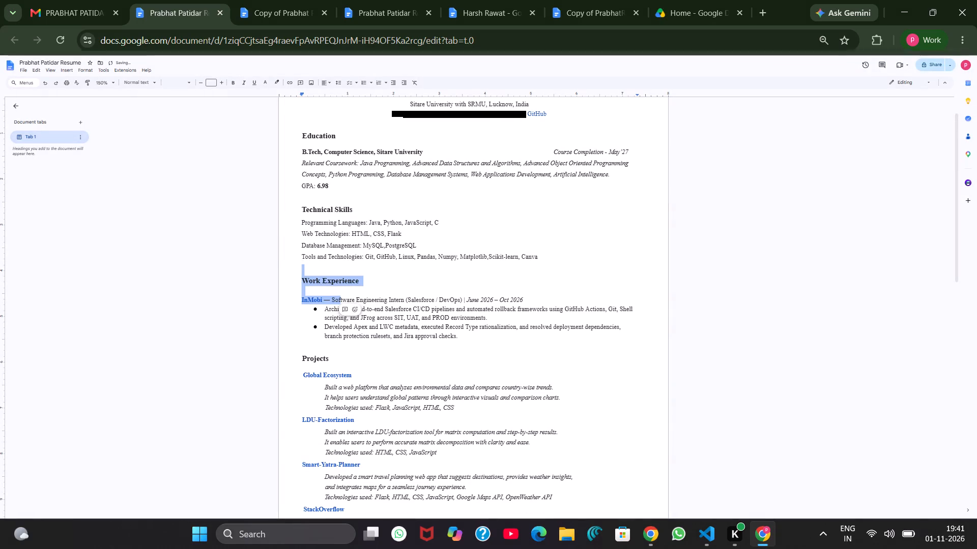
Set the InMobi title line to single line spacing.
click(309, 361)
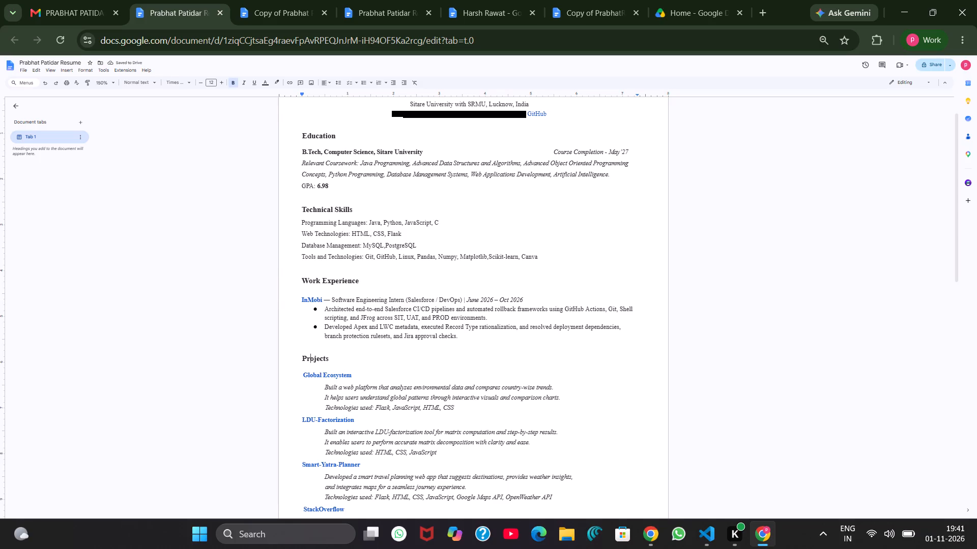
click(296, 304)
click(335, 82)
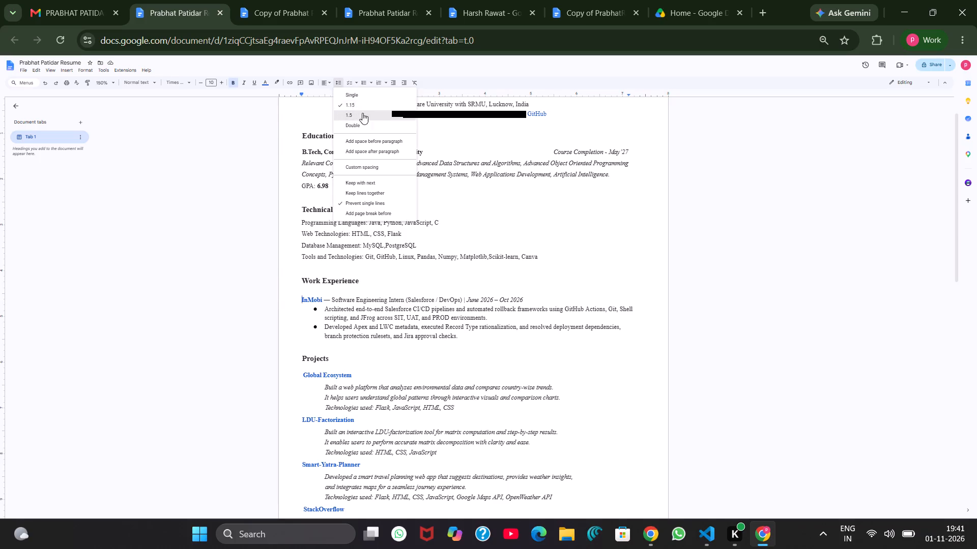
click(378, 98)
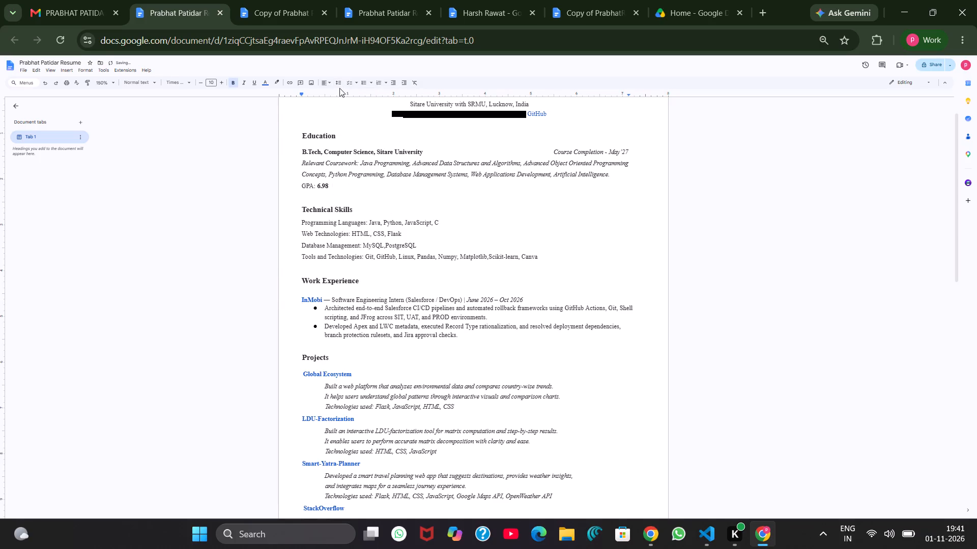
Tighten the Work Experience heading's line spacing, trying single before applying a custom value of 0.8.
click(372, 279)
click(341, 83)
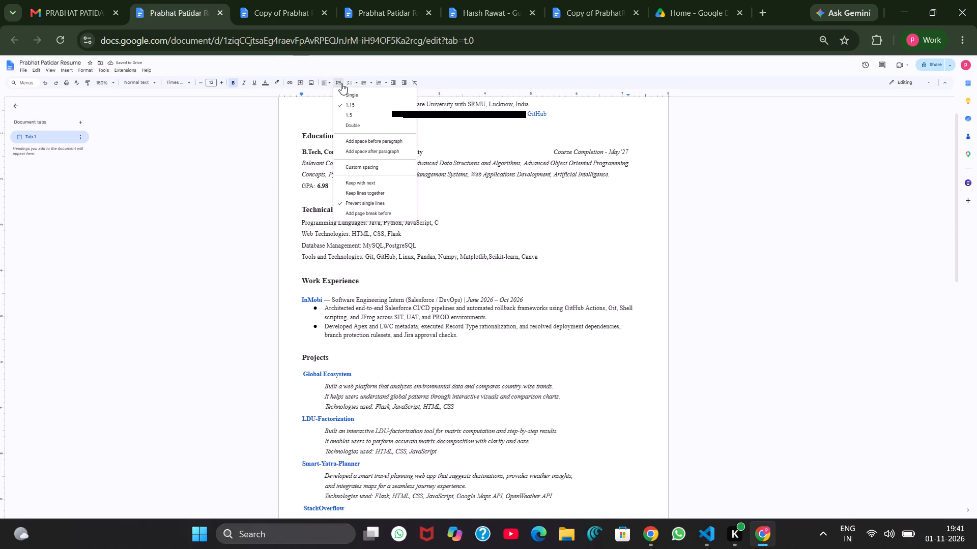
click(355, 94)
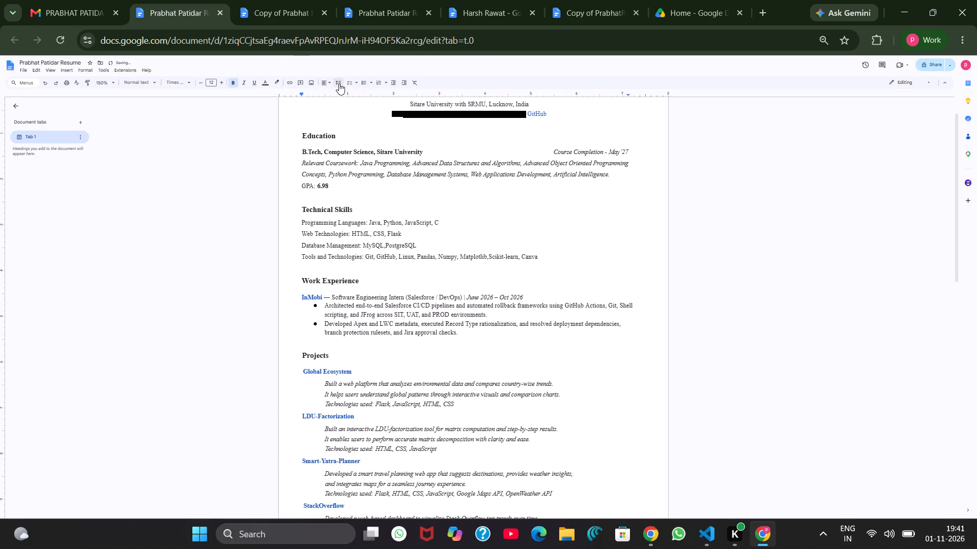
click(339, 83)
click(374, 170)
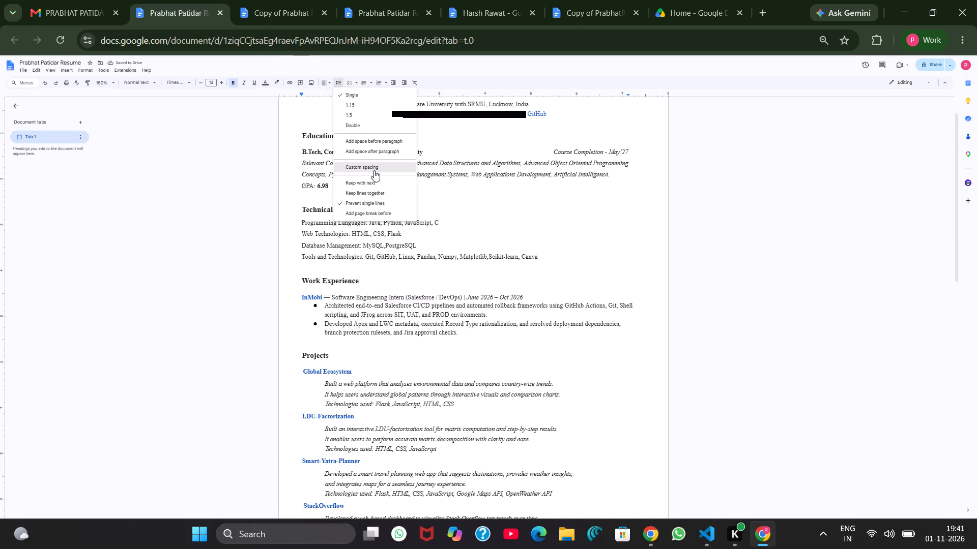
click(477, 264)
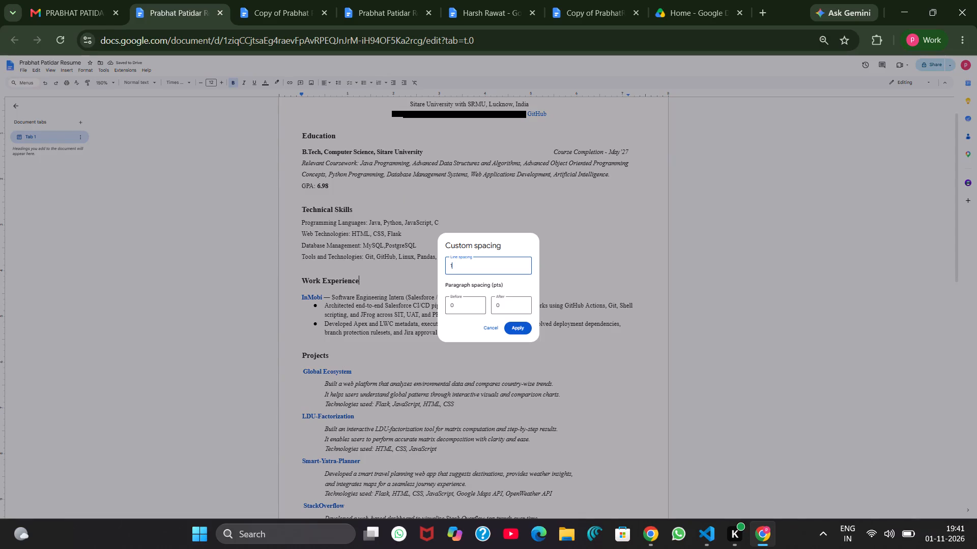
key(BackSpace)
text(0/8)
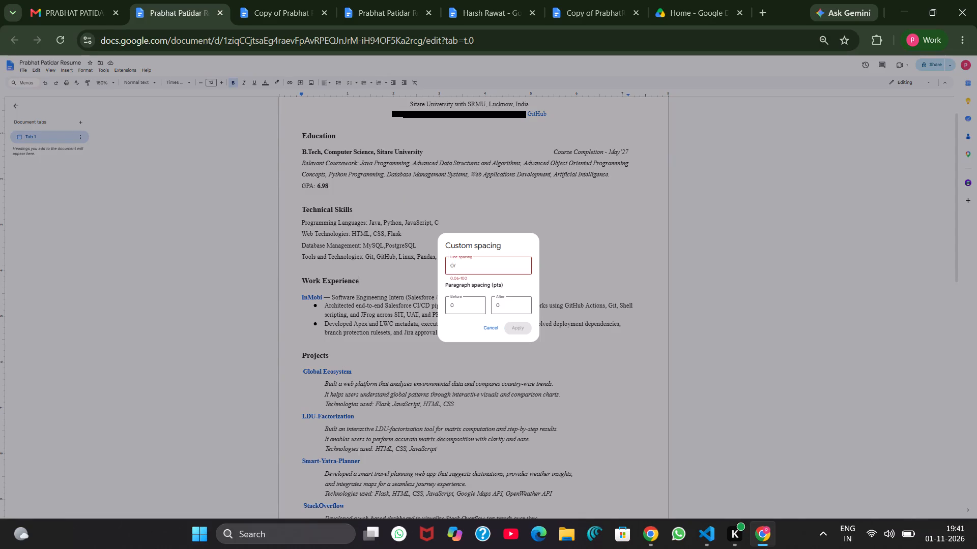
key(BackSpace)
key(BackSpace)
text(.8)
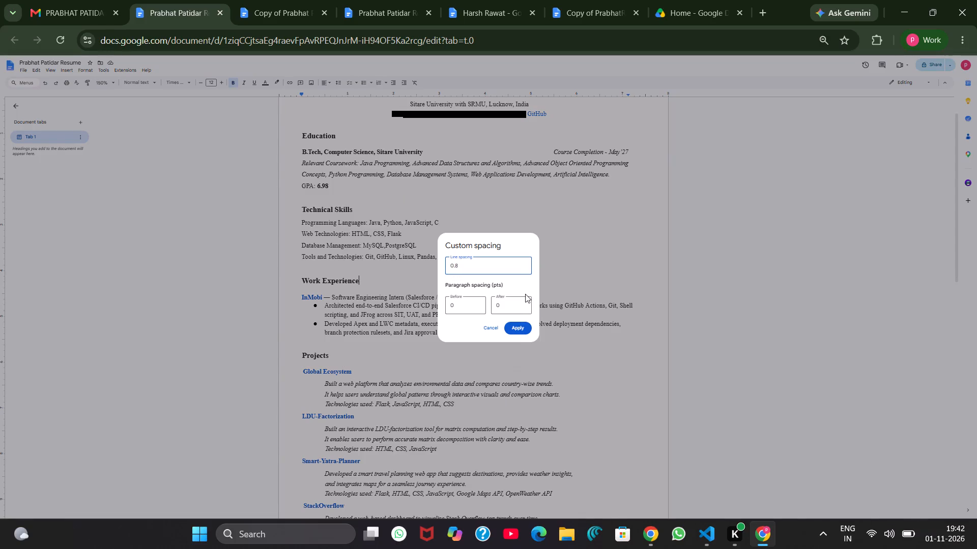
click(508, 327)
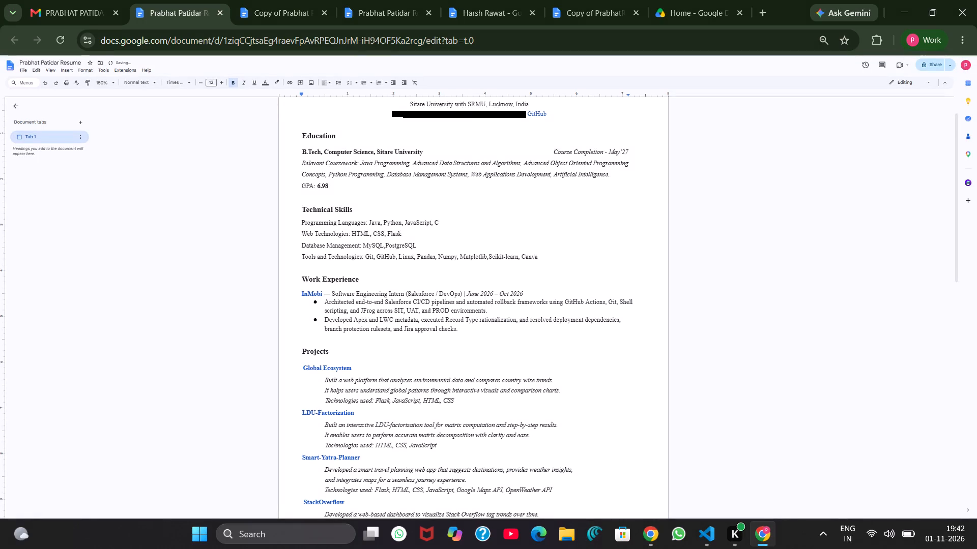
Copy the three description lines under Global Ecosystem in the Projects section.
scroll(399, 370, down, 2)
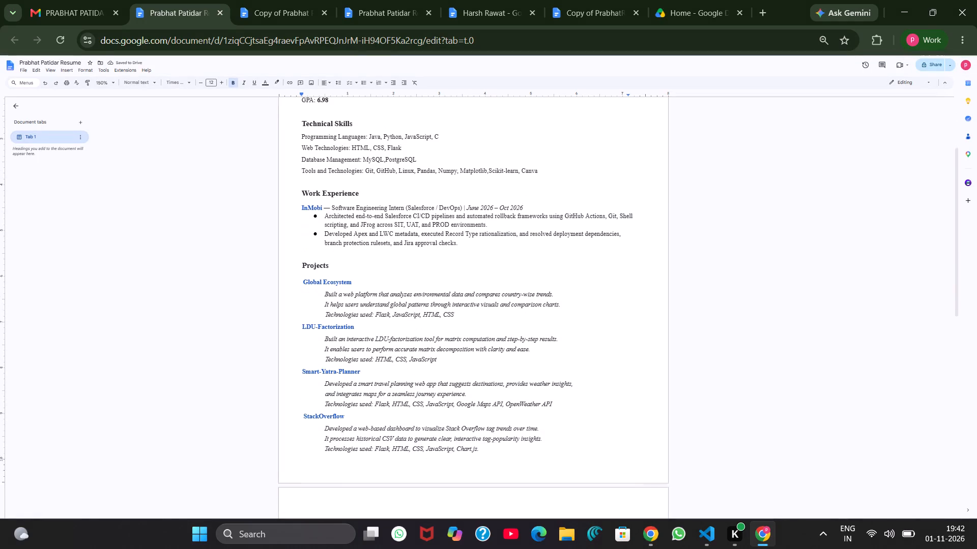
scroll(399, 370, down, 2)
click(399, 370)
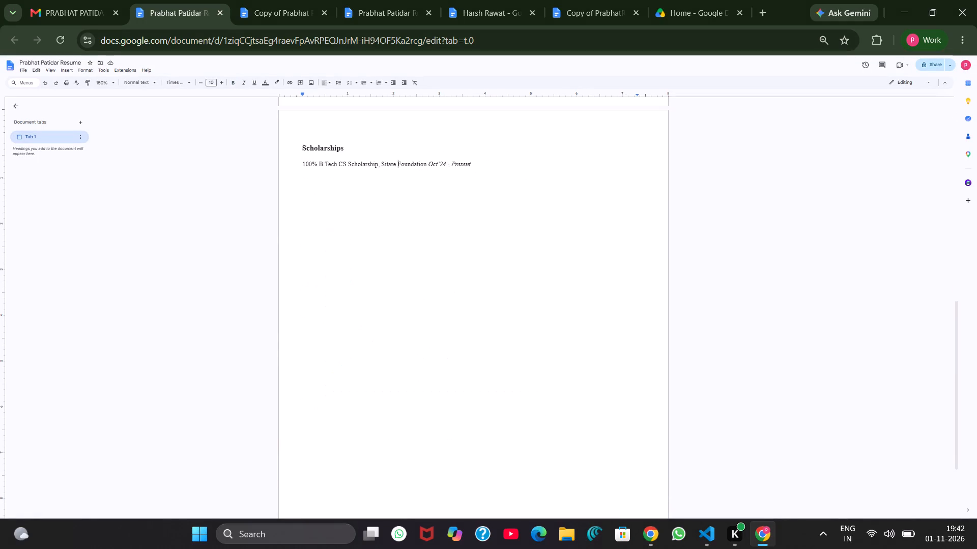
scroll(491, 307, up, 3)
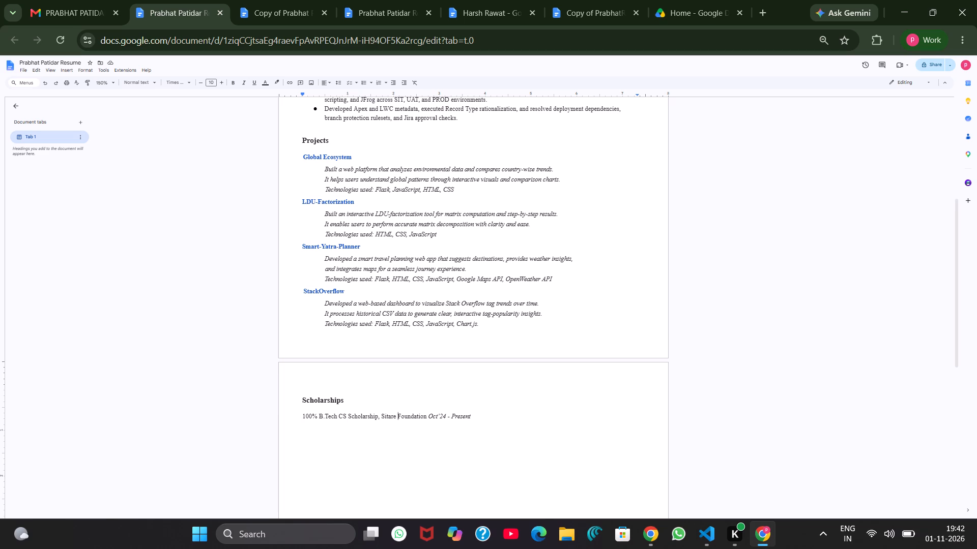
scroll(510, 327, up, 1)
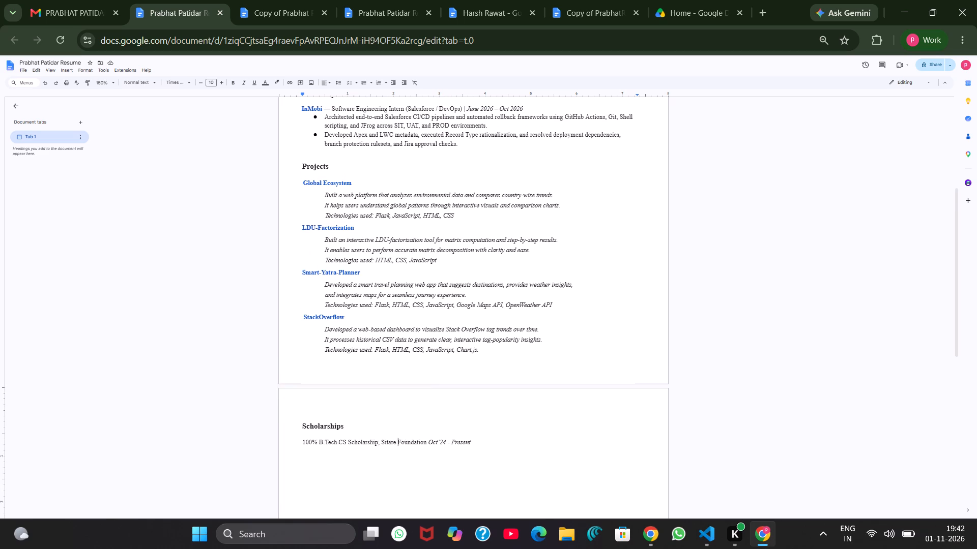
scroll(510, 327, up, 1)
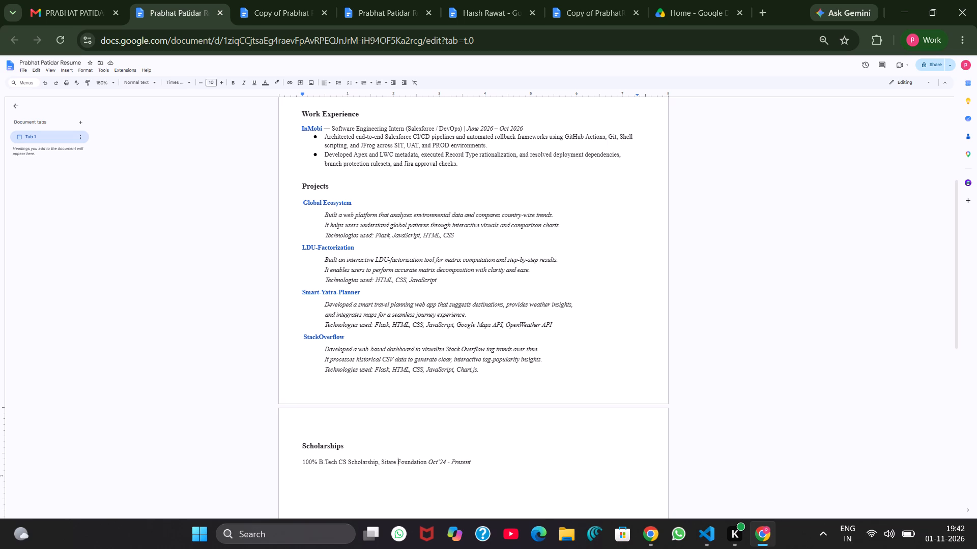
drag(456, 233, 329, 218)
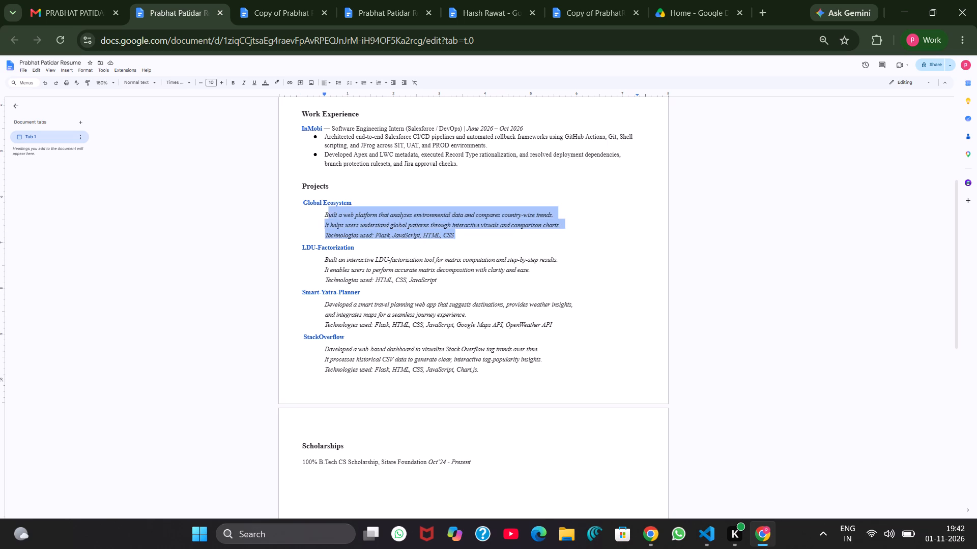